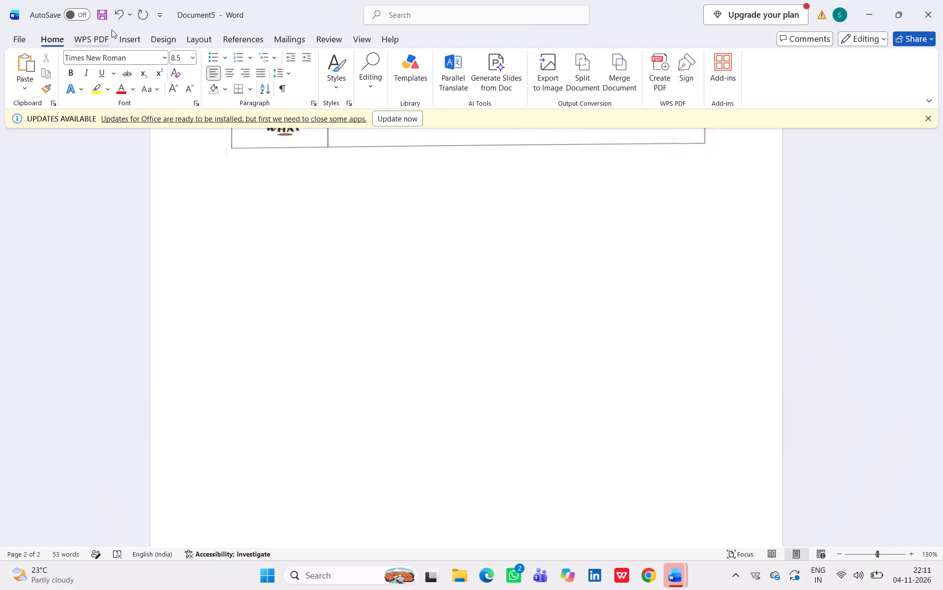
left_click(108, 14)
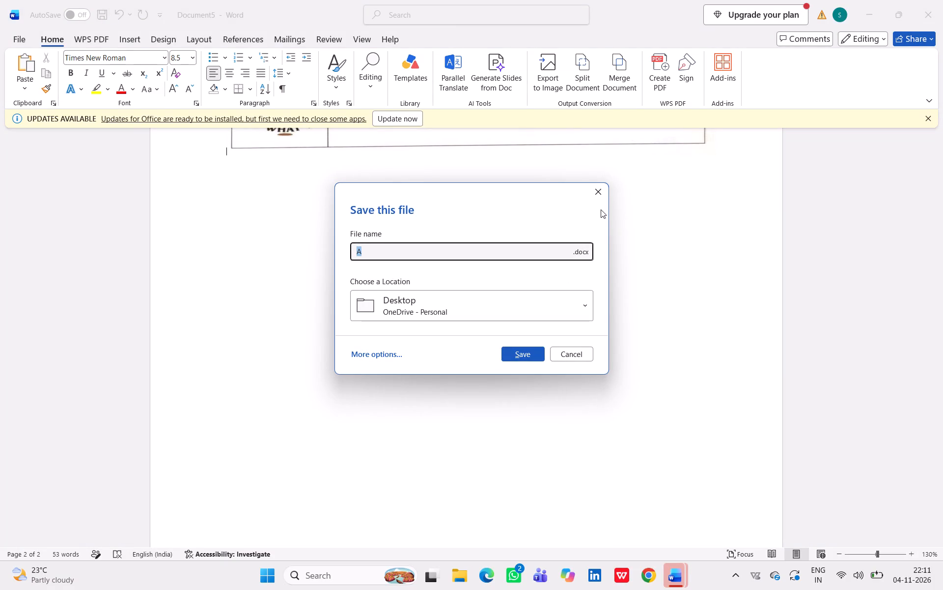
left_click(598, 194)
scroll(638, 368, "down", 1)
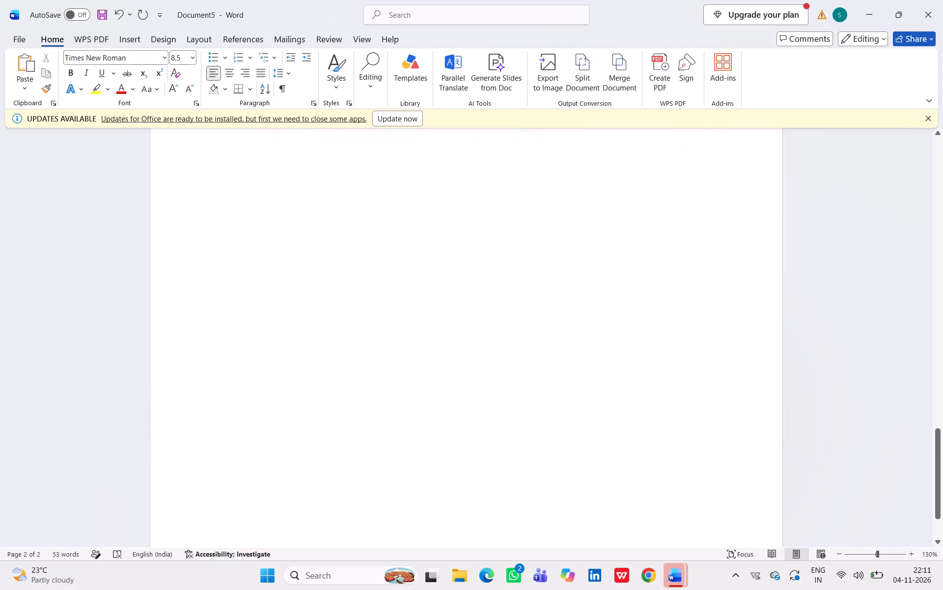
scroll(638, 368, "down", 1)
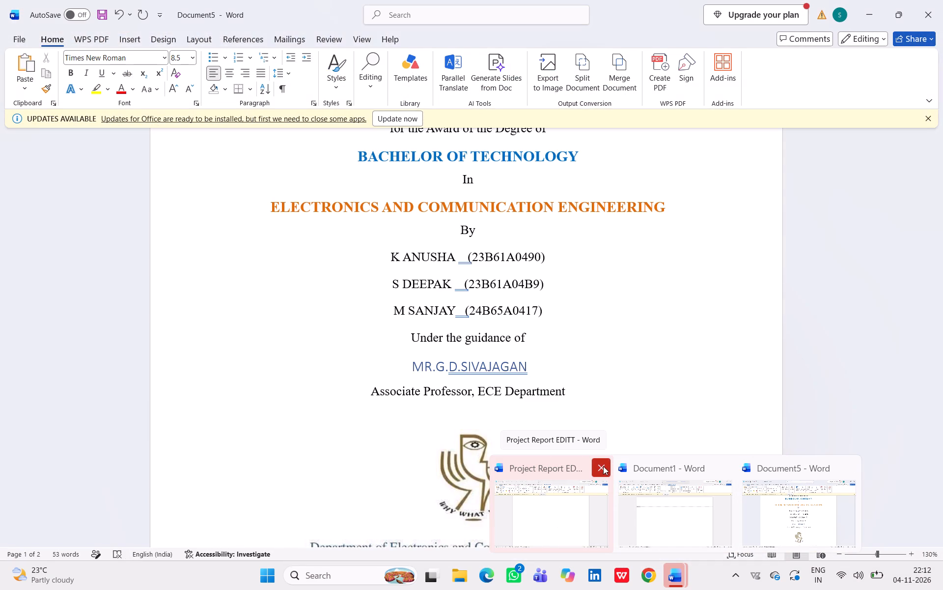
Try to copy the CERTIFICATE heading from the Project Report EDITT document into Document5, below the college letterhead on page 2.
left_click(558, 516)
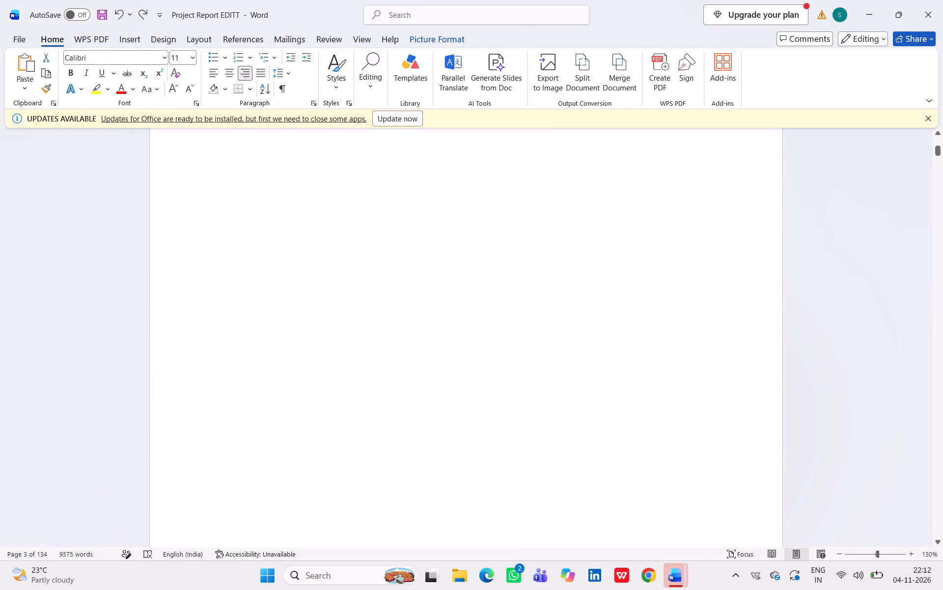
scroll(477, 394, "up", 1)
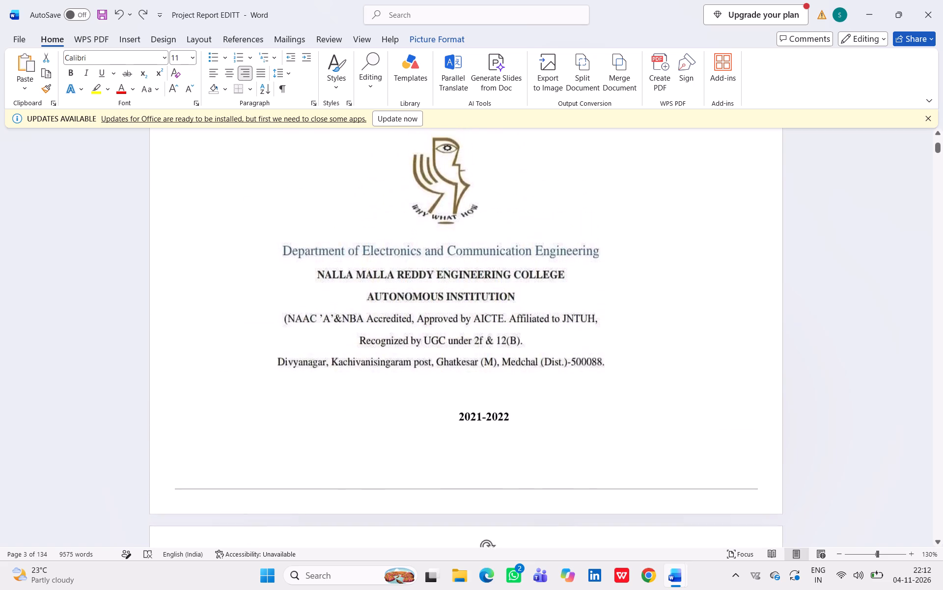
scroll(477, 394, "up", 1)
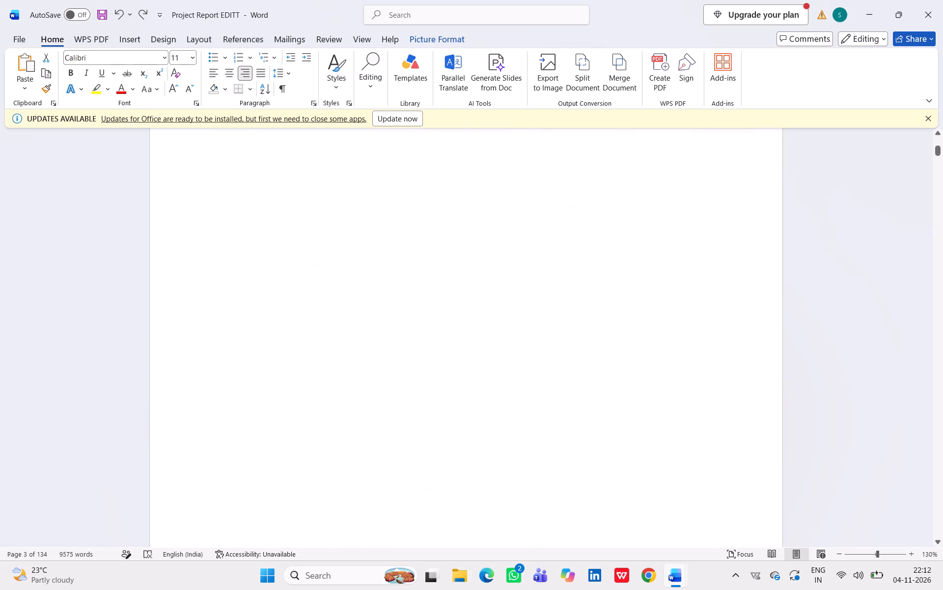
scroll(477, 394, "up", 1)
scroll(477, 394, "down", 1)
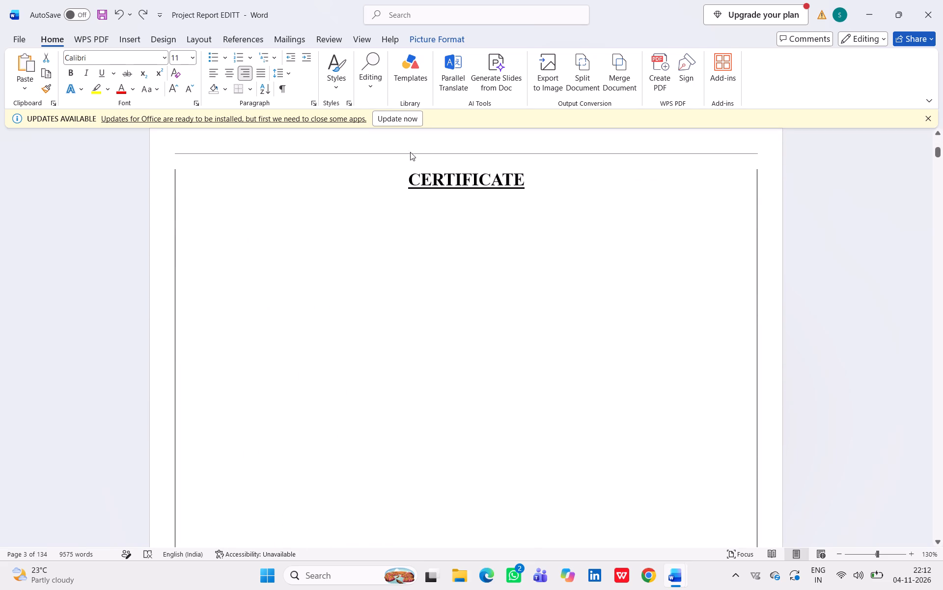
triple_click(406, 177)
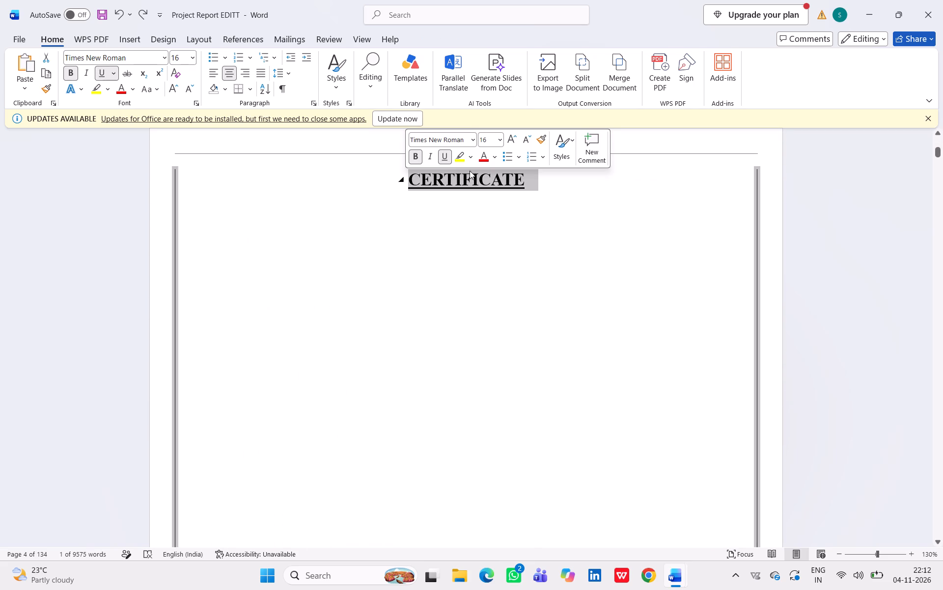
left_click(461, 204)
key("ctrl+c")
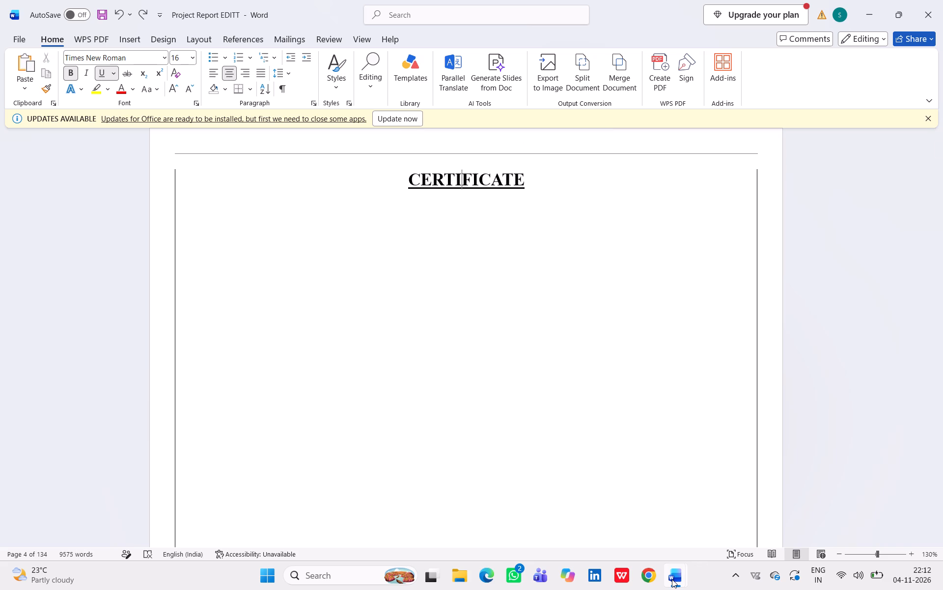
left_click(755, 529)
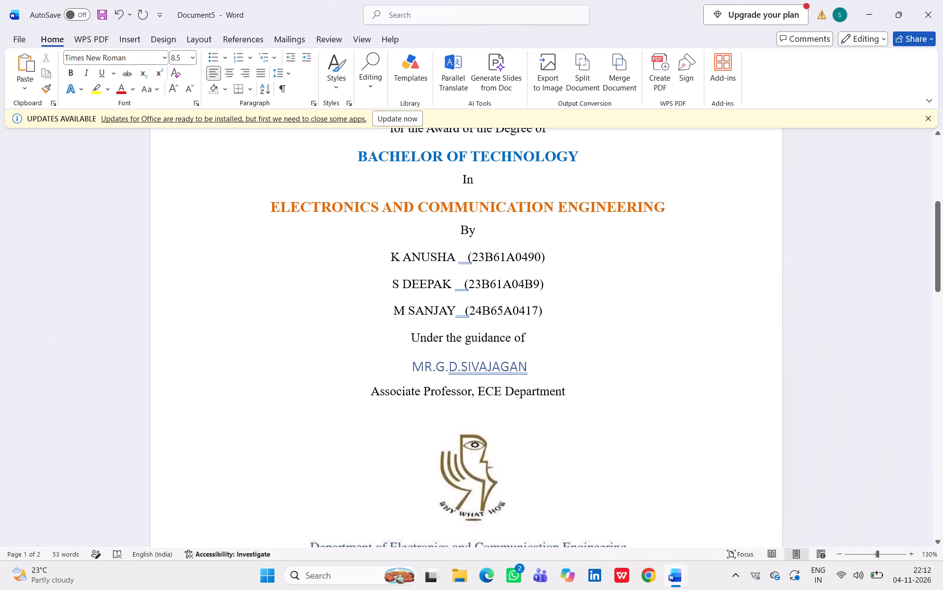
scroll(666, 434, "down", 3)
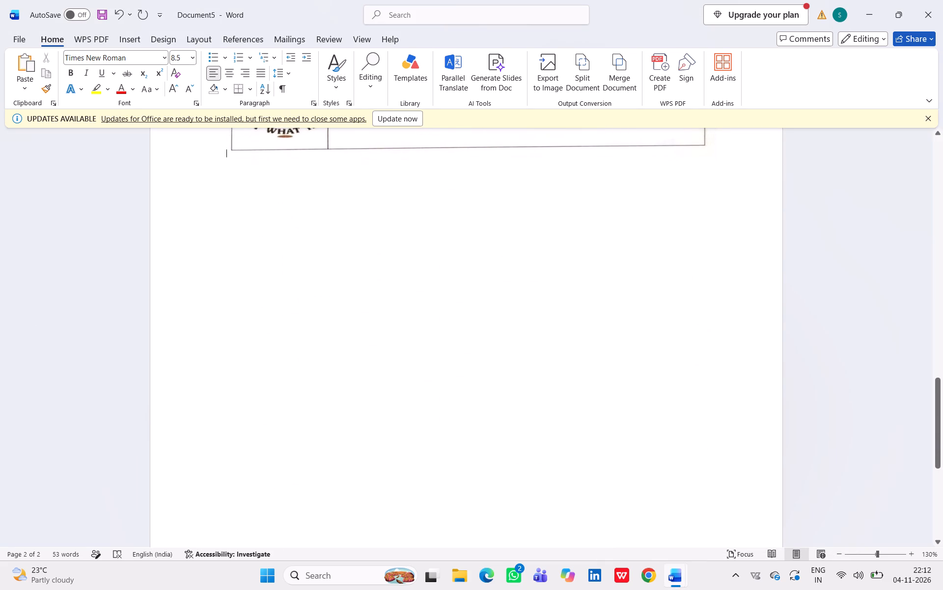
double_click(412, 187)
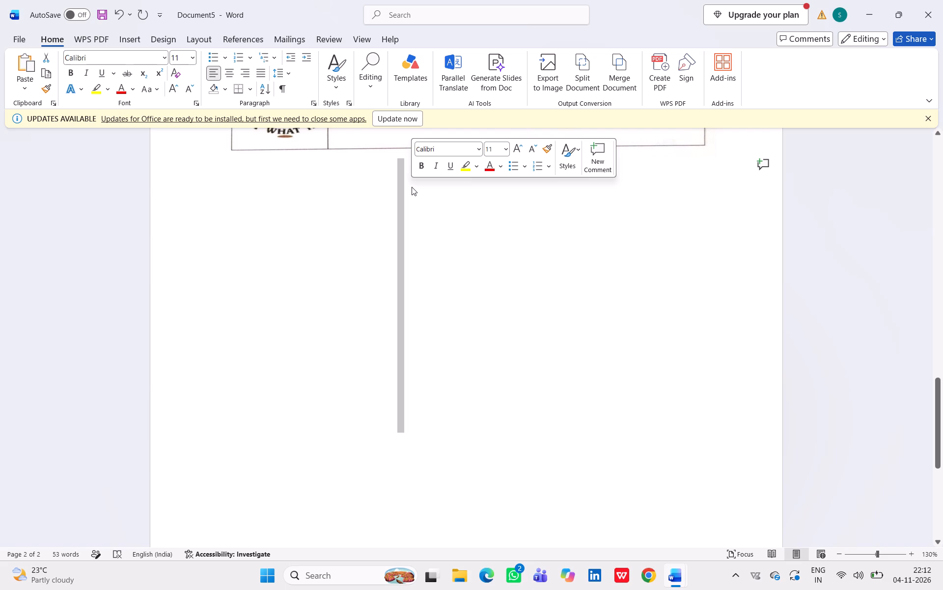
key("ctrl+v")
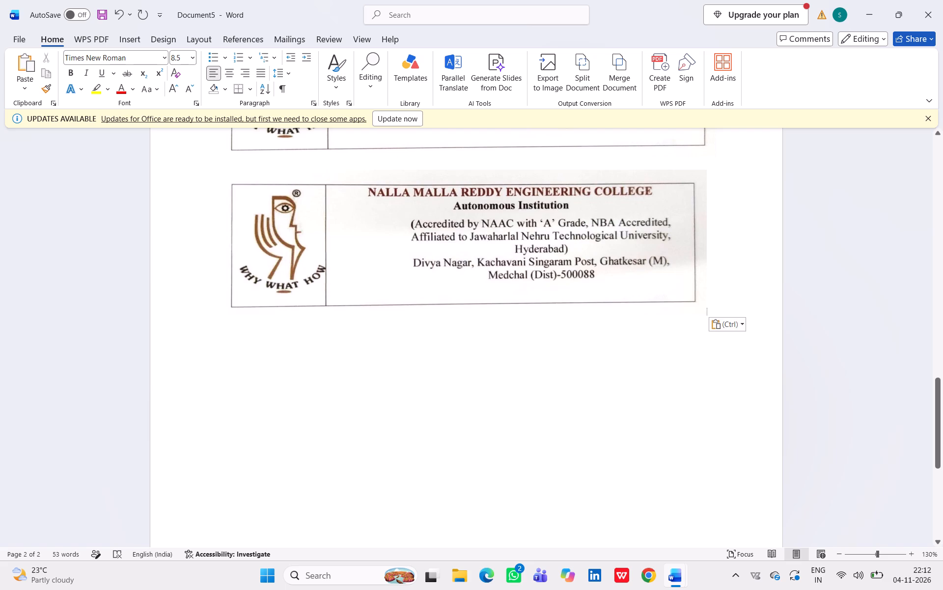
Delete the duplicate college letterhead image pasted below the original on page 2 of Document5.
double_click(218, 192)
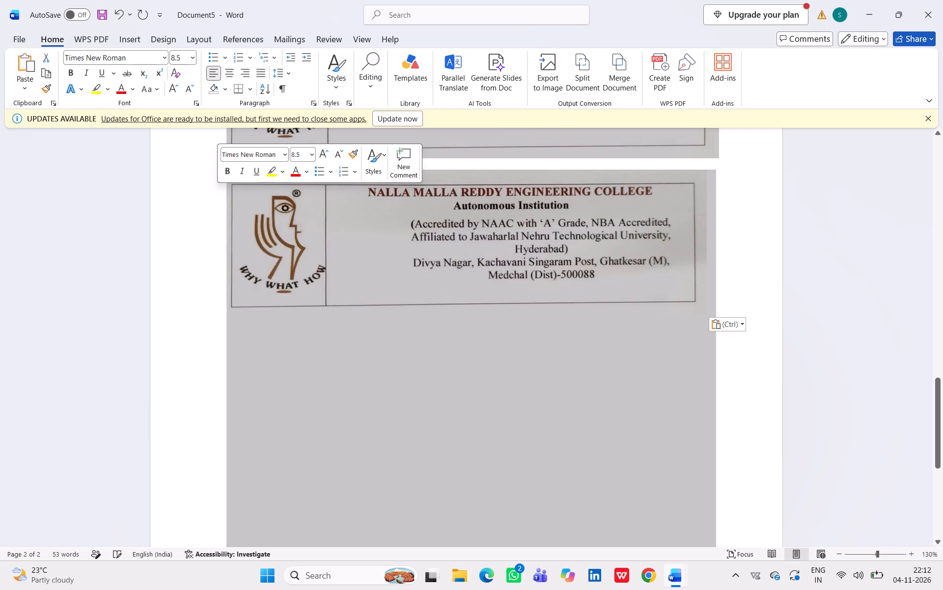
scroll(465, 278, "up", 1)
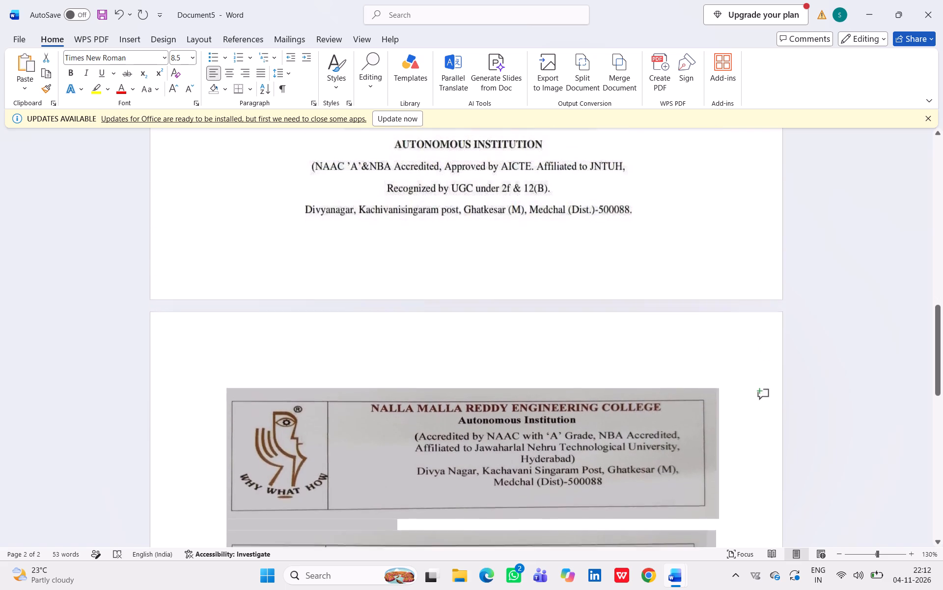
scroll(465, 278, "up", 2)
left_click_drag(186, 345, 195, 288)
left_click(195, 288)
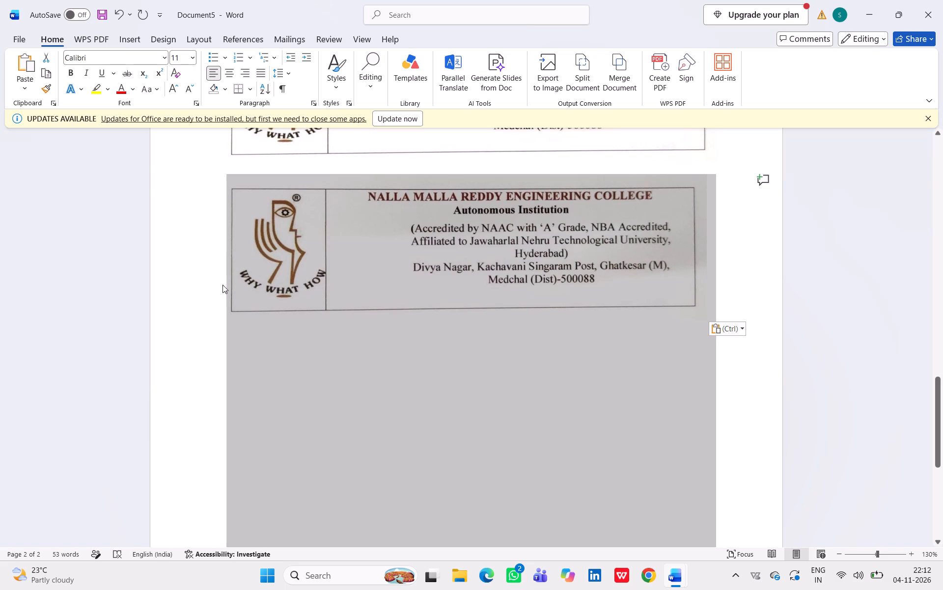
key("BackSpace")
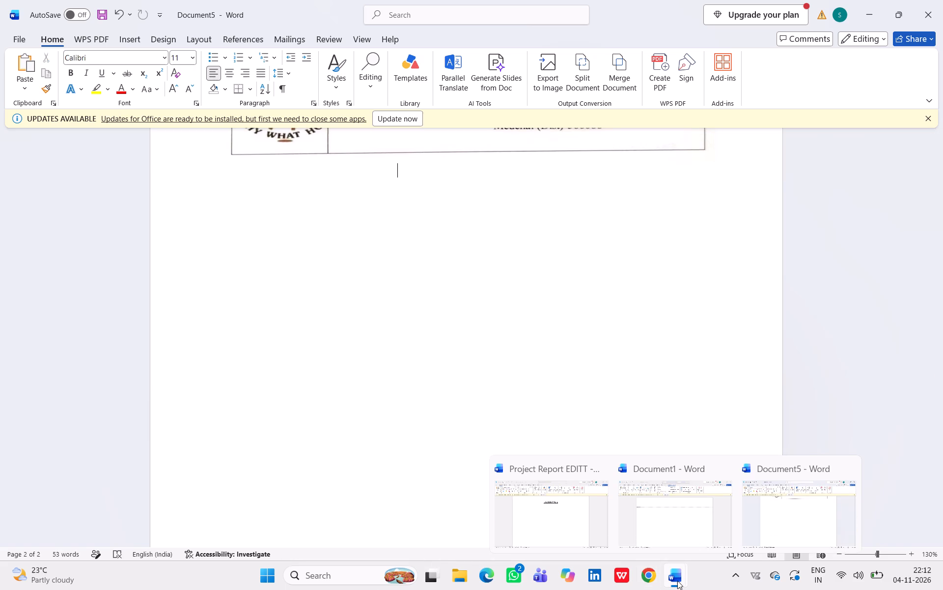
Copy only the word CERTIFICATE from the Project Report EDITT document and paste it below the letterhead on page 2 of Document5.
left_click(564, 519)
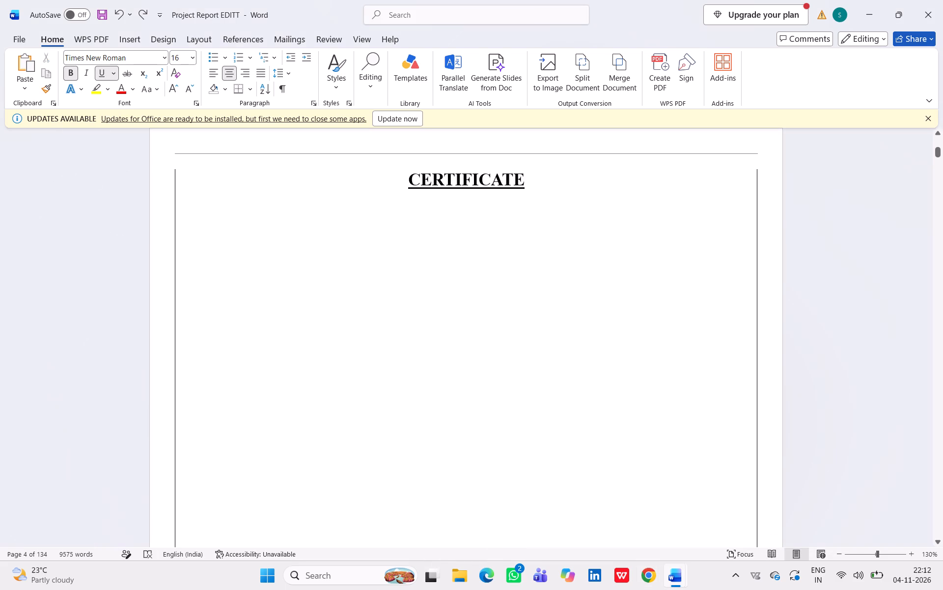
left_click(406, 184)
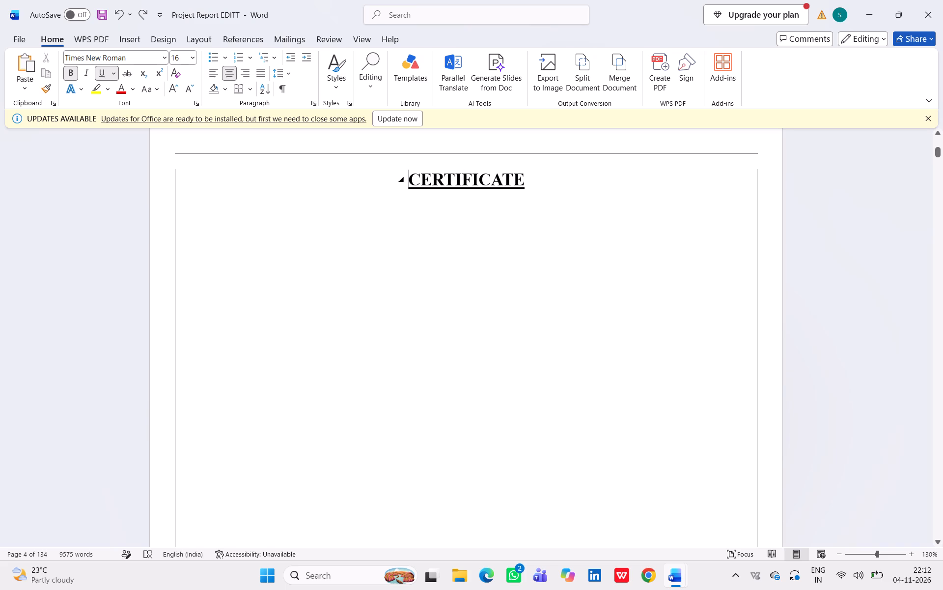
double_click(407, 180)
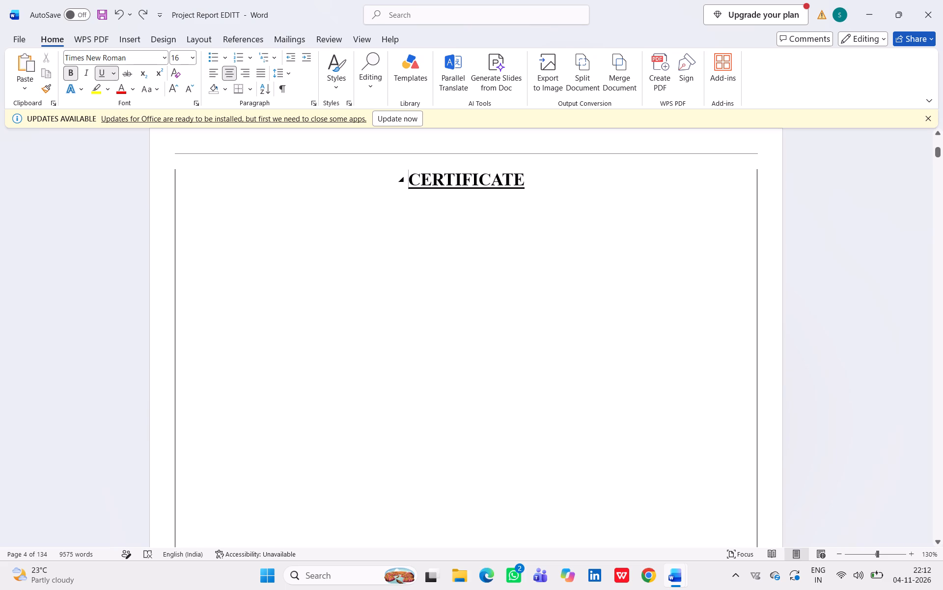
double_click(407, 180)
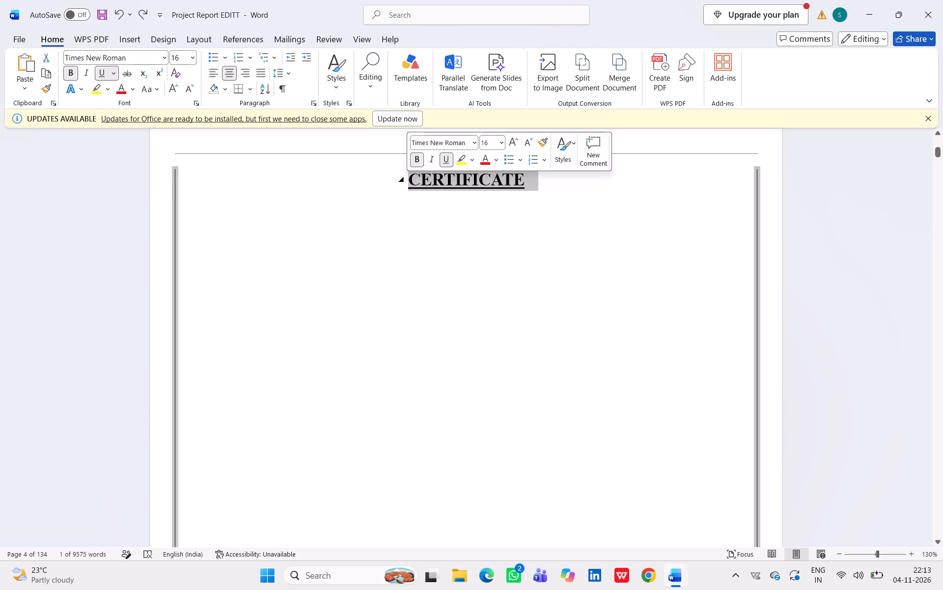
left_click(407, 180)
left_click(407, 180)
double_click(407, 180)
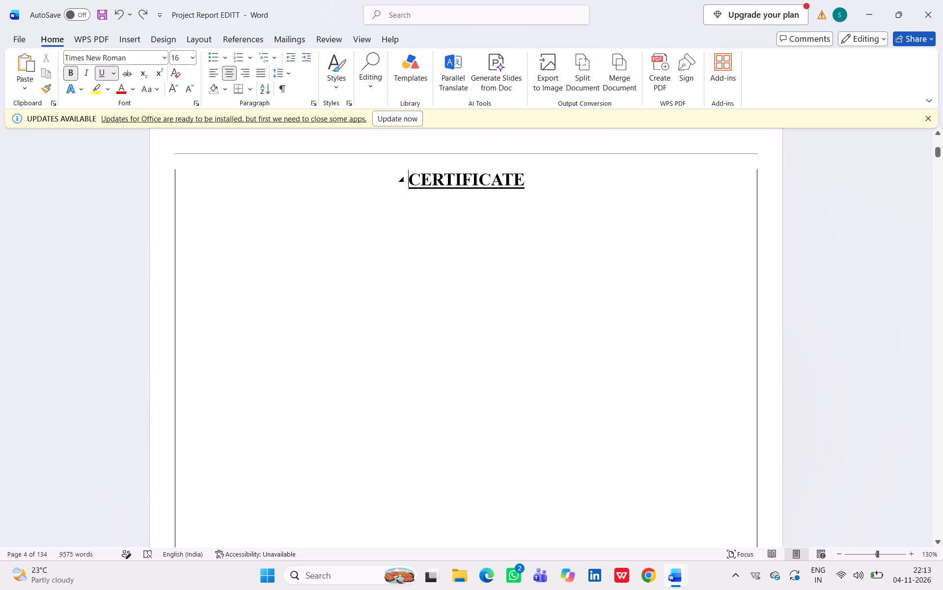
left_click(407, 180)
left_click_drag(523, 177, 410, 188)
key("ctrl+c")
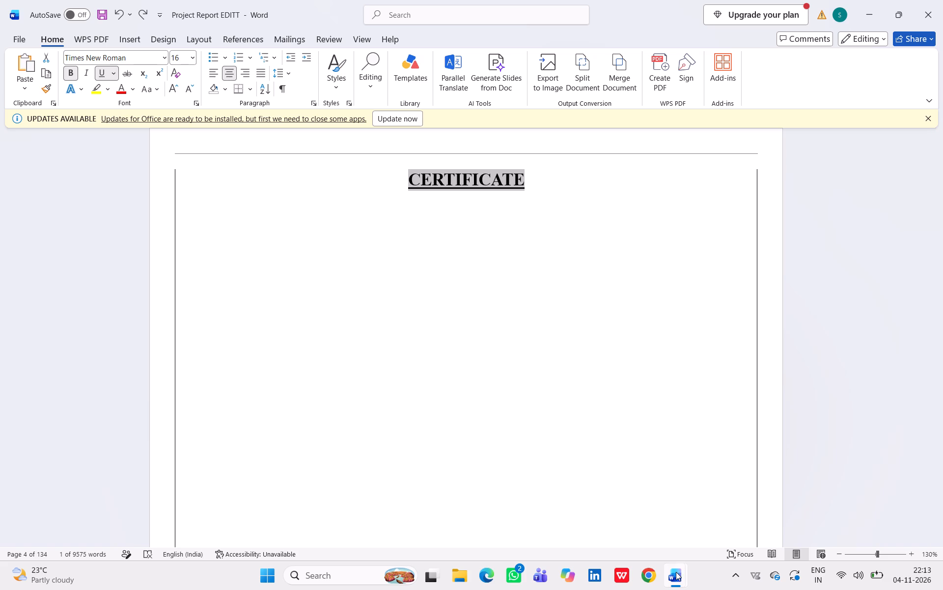
left_click_drag(768, 519, 416, 221)
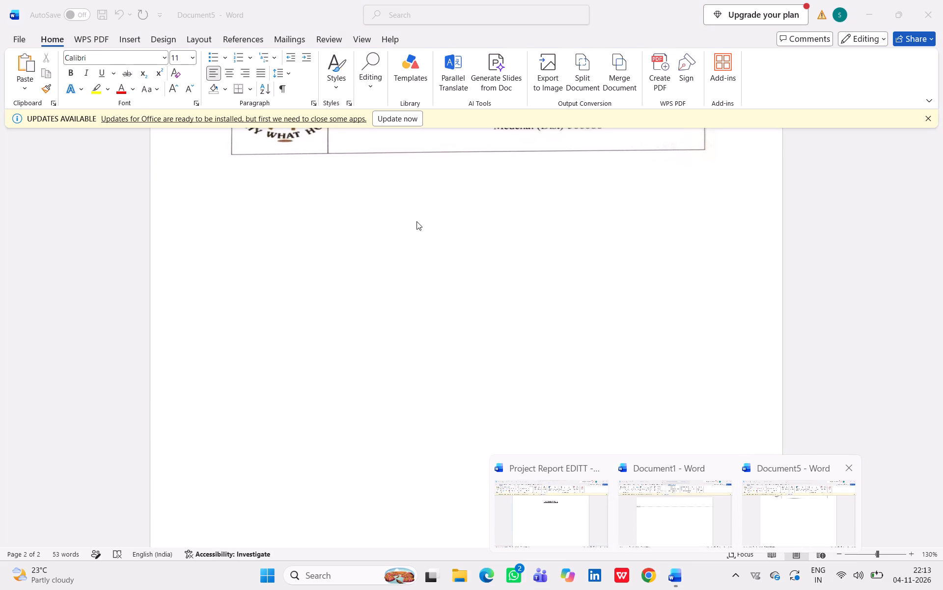
left_click_drag(416, 221, 416, 217)
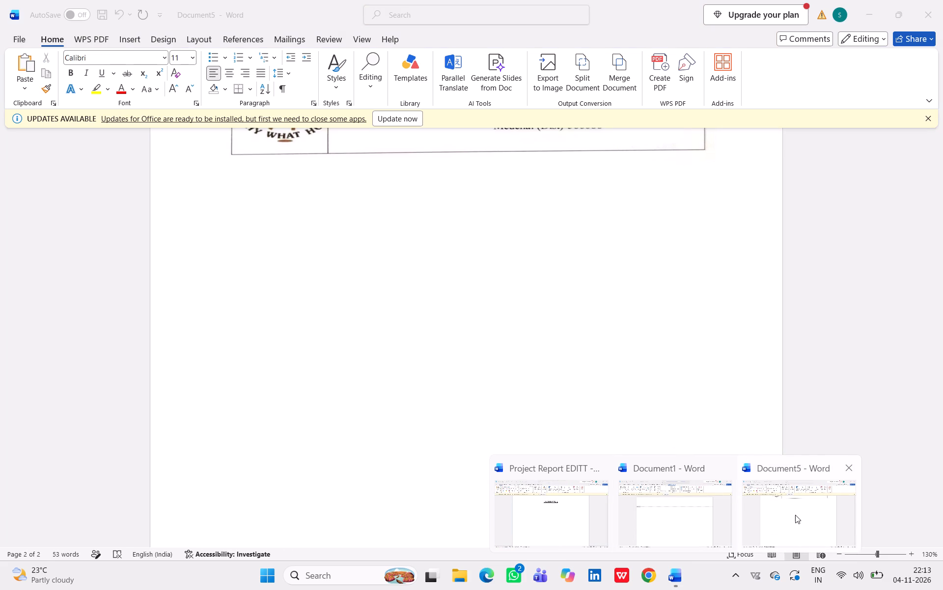
left_click(795, 515)
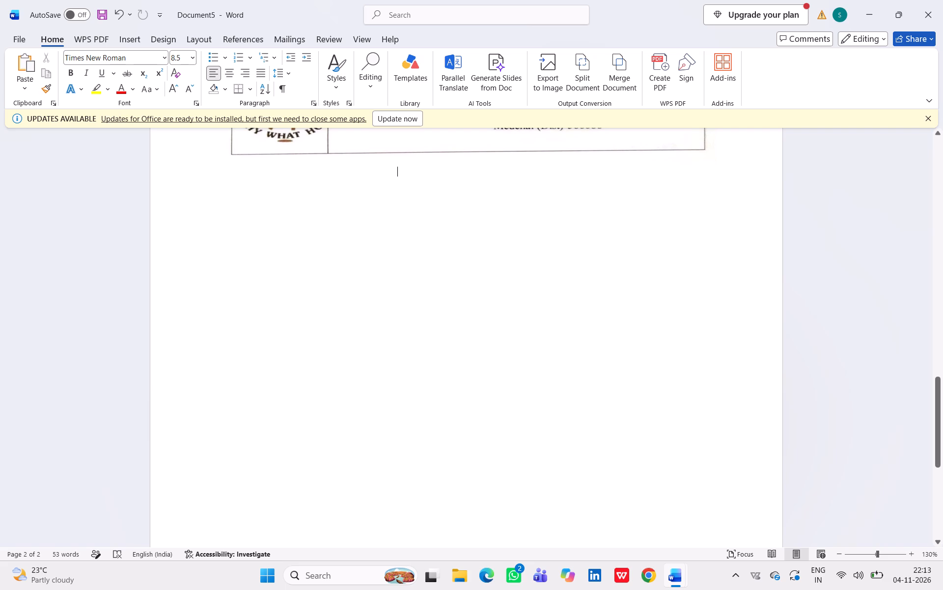
key("ctrl+v")
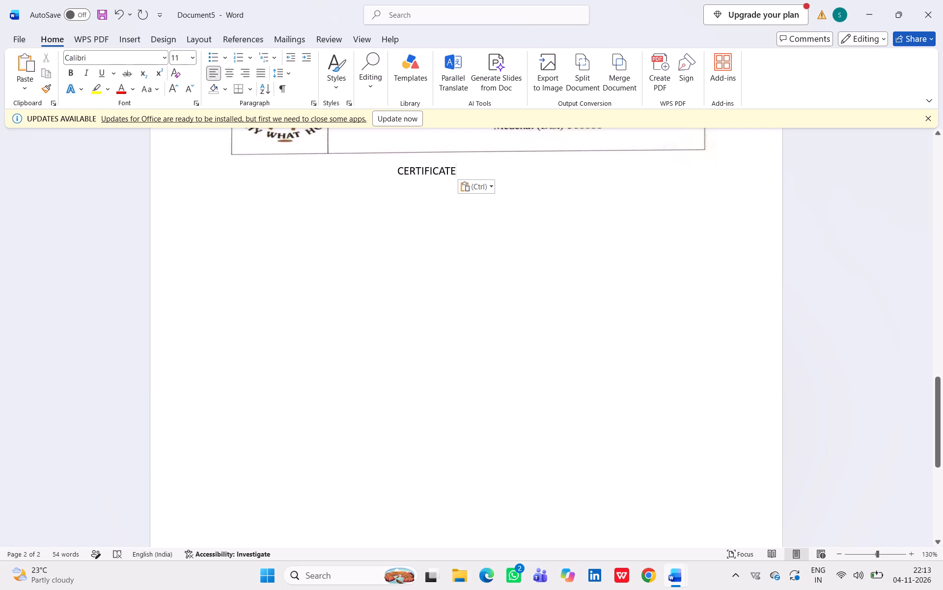
Set the font size of the pasted CERTIFICATE heading to 20.
left_click(401, 170)
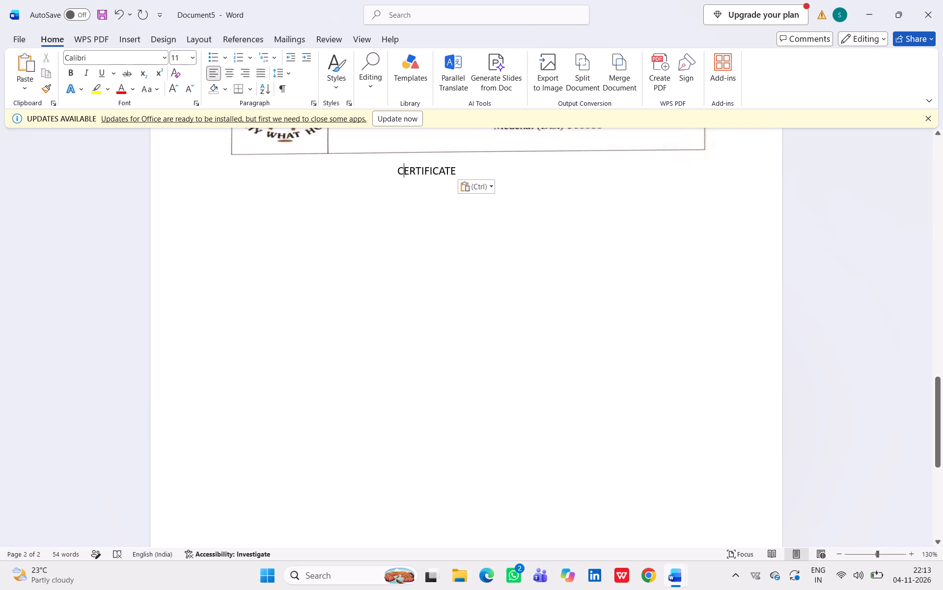
left_click(392, 173)
left_click_drag(392, 173, 418, 170)
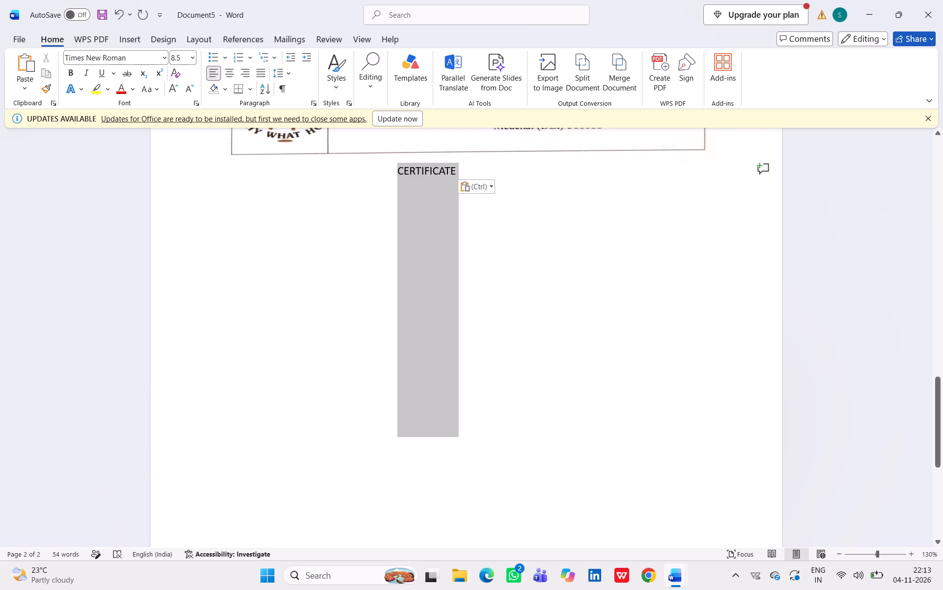
left_click_drag(418, 170, 475, 165)
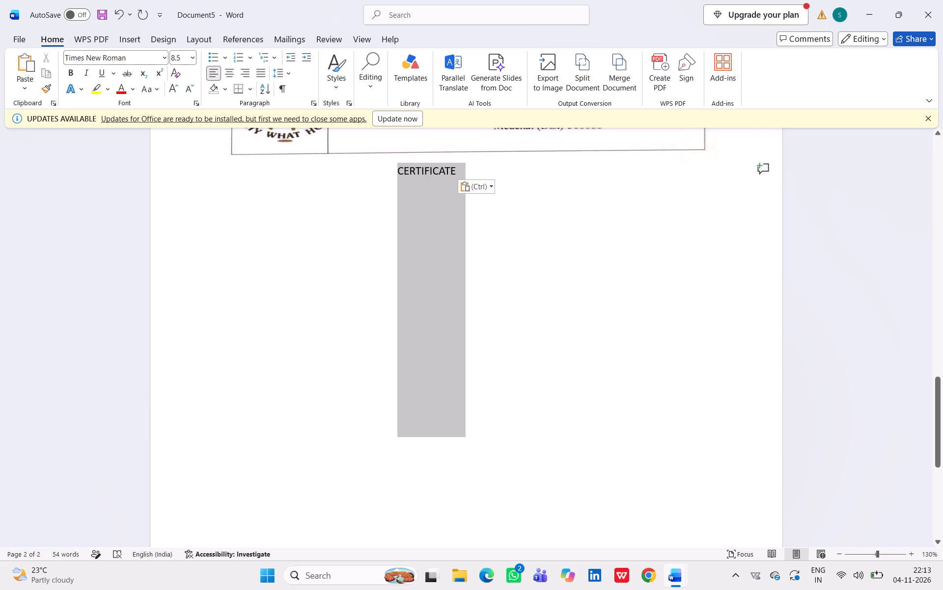
left_click_drag(475, 165, 592, 202)
left_click(592, 202)
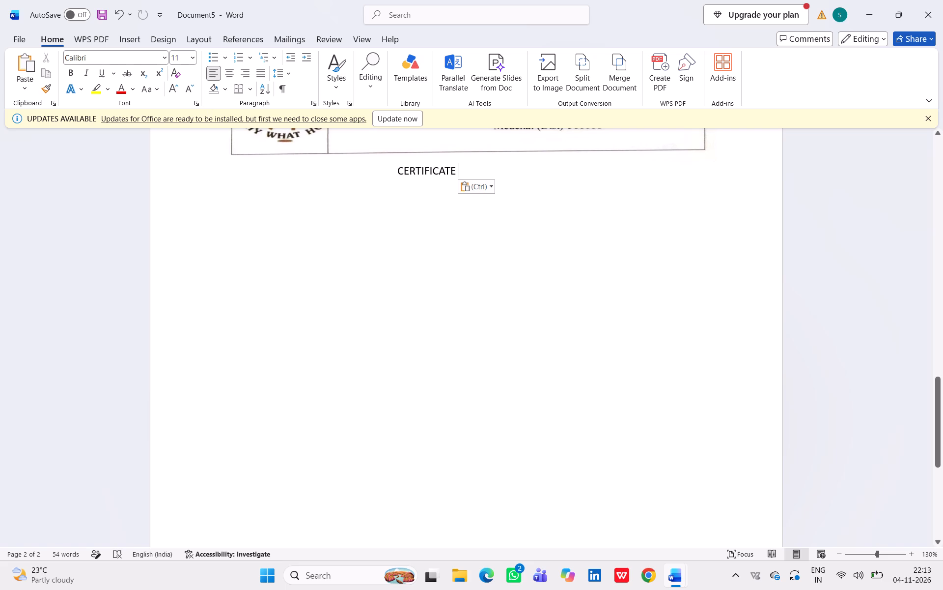
left_click(387, 175)
left_click_drag(387, 175, 431, 177)
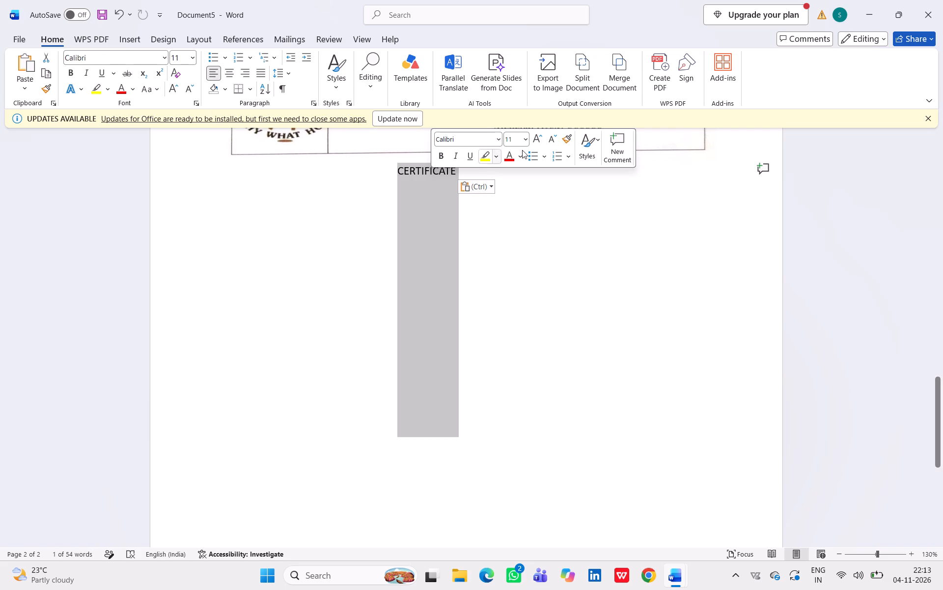
left_click(525, 140)
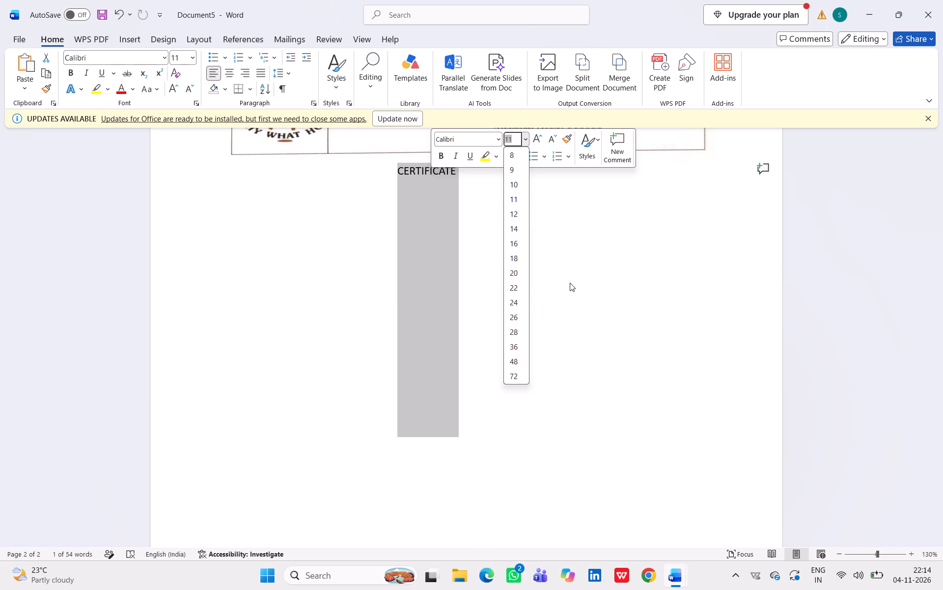
left_click(521, 279)
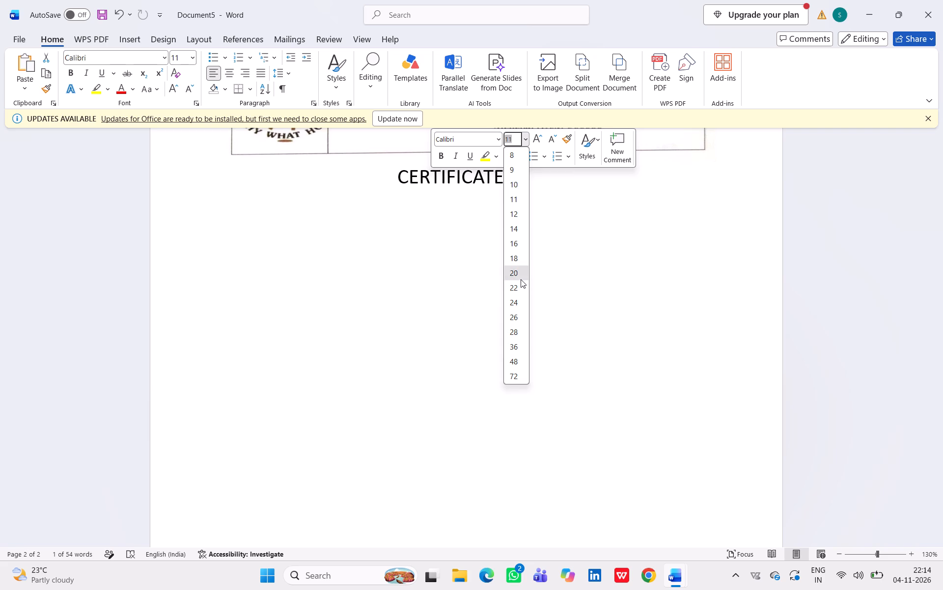
Check the font formatting and size of the CERTIFICATE heading on page 4 of the Project Report EDITT document.
left_click(620, 338)
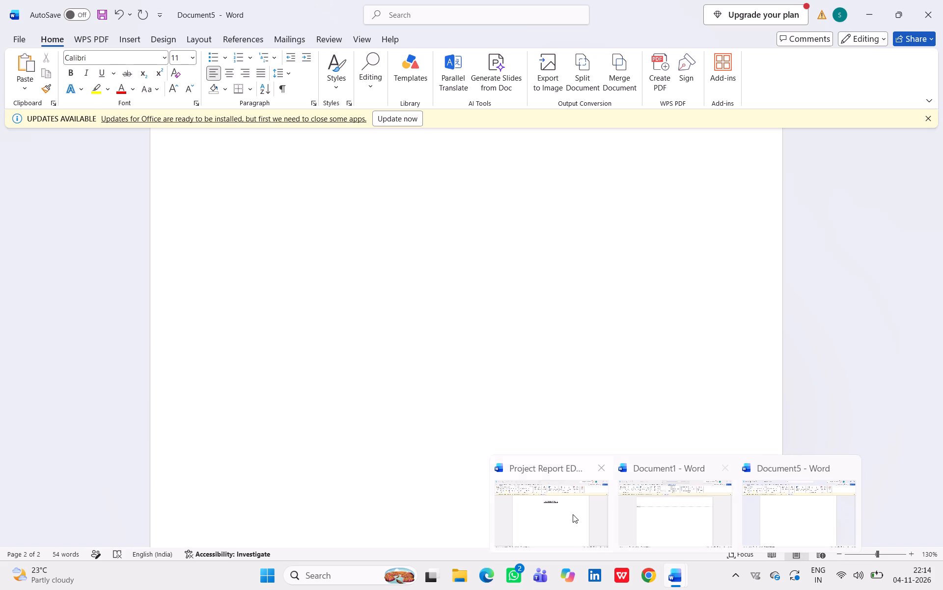
left_click(567, 511)
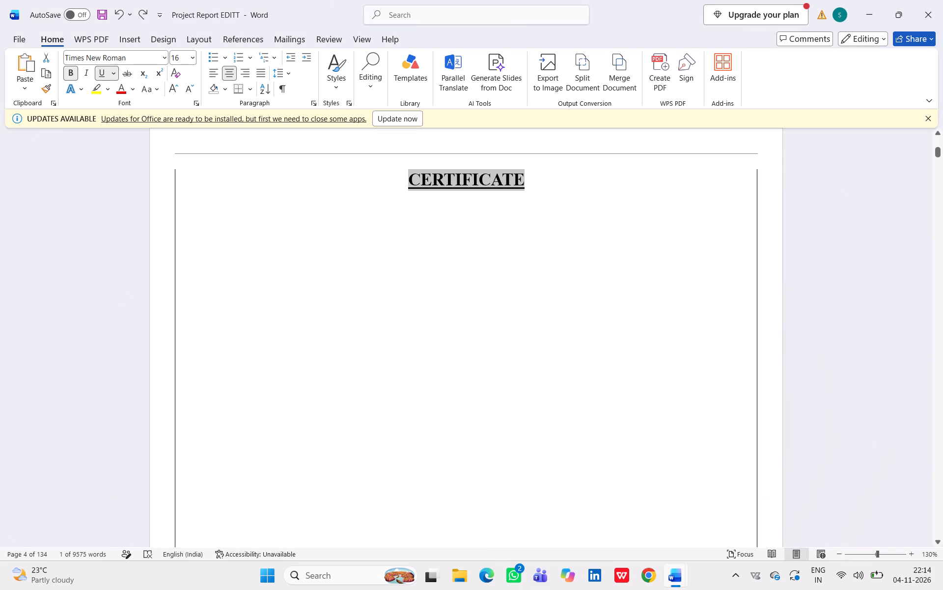
left_click(406, 187)
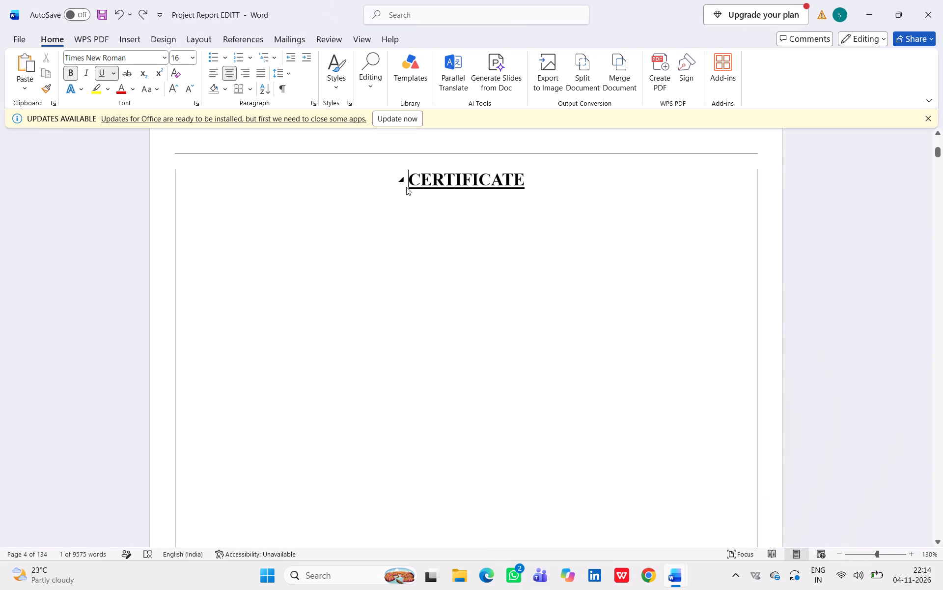
left_click(406, 185)
left_click_drag(406, 185, 498, 181)
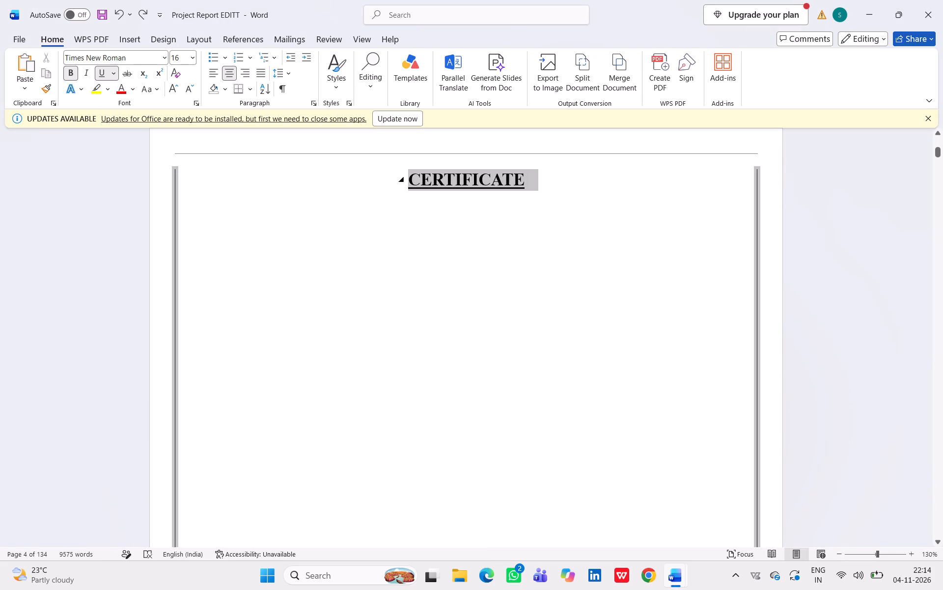
left_click_drag(498, 181, 362, 176)
left_click_drag(362, 176, 420, 183)
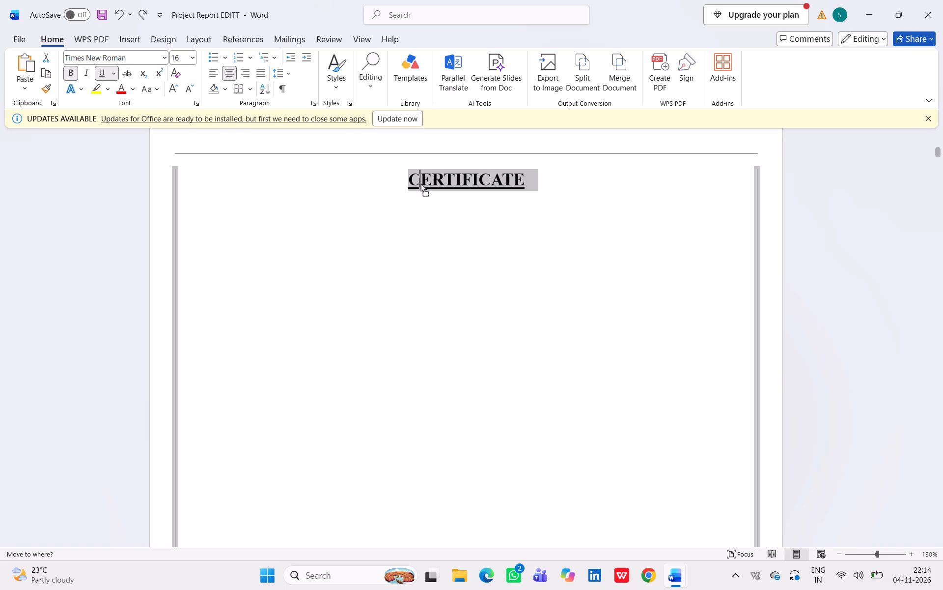
left_click_drag(420, 183, 404, 180)
left_click(404, 180)
double_click(404, 180)
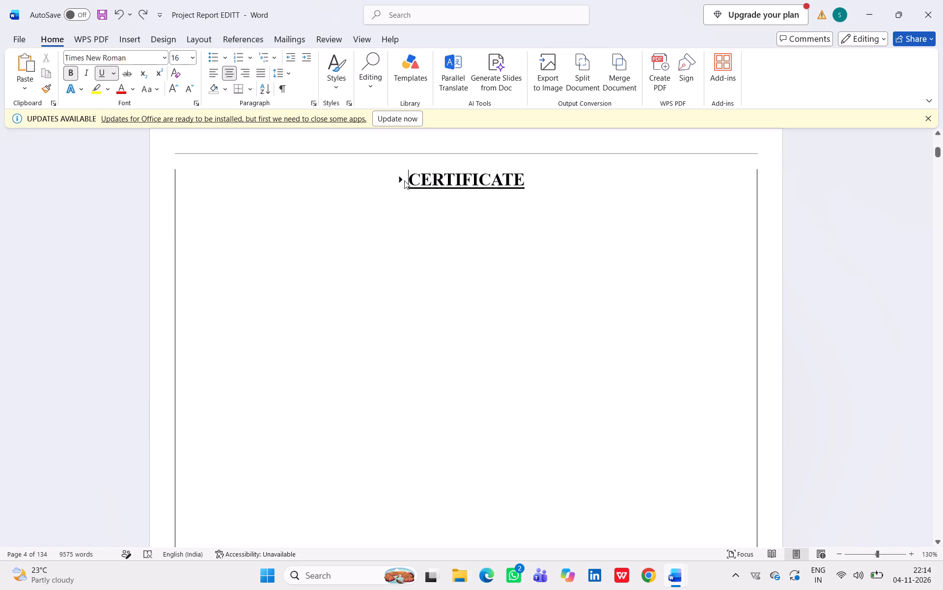
double_click(405, 177)
left_click_drag(405, 177, 418, 174)
left_click_drag(418, 174, 409, 177)
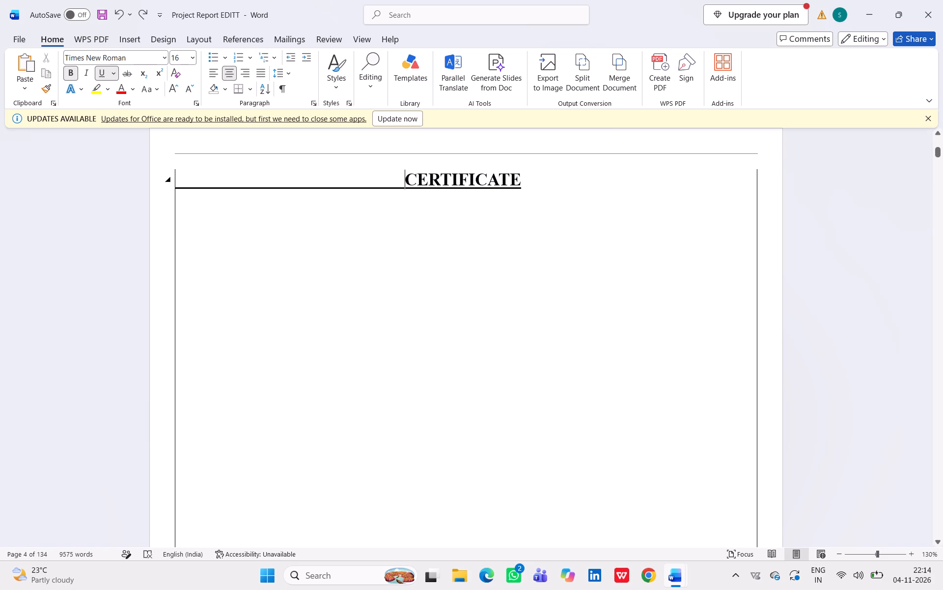
left_click_drag(409, 177, 408, 177)
left_click_drag(408, 177, 347, 174)
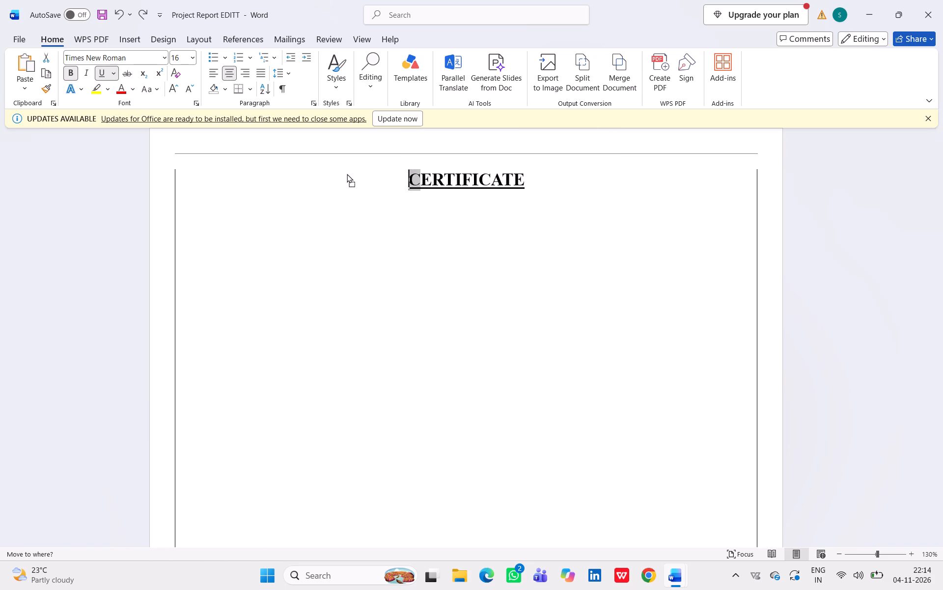
left_click_drag(347, 174, 347, 175)
left_click_drag(347, 175, 408, 178)
left_click_drag(408, 178, 534, 190)
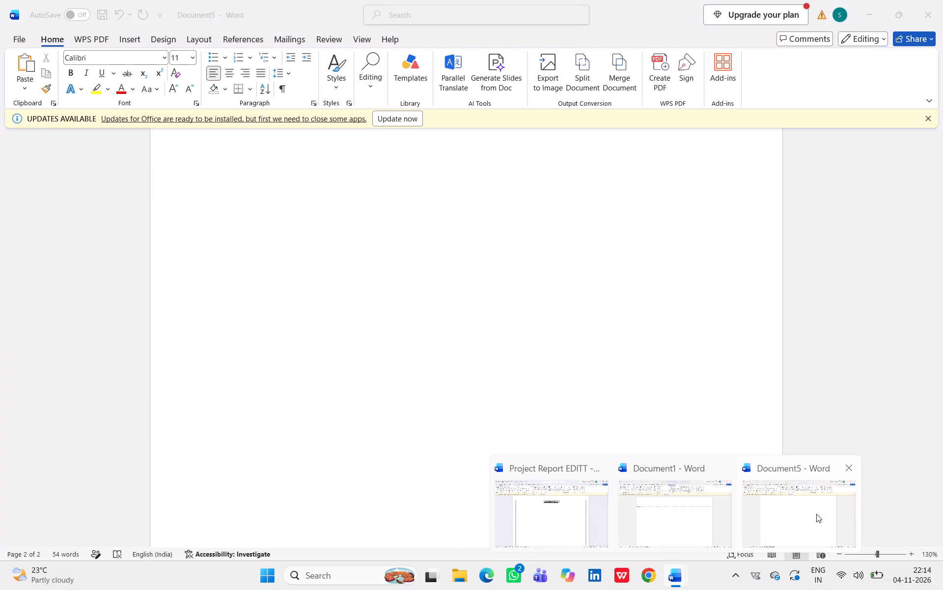
Set the font size of the CERTIFICATE heading on page 2 of Document5 to 16.
left_click(816, 509)
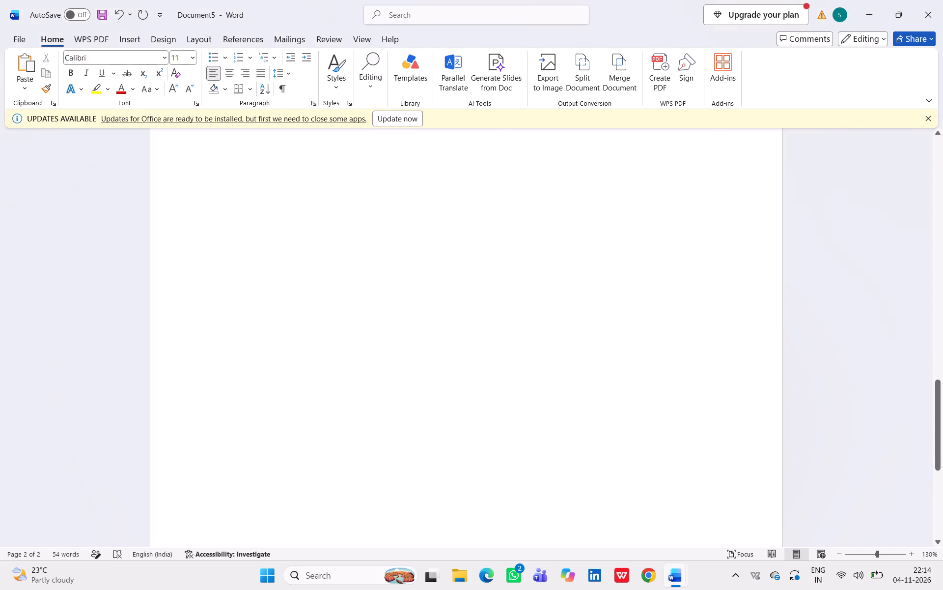
left_click(396, 448)
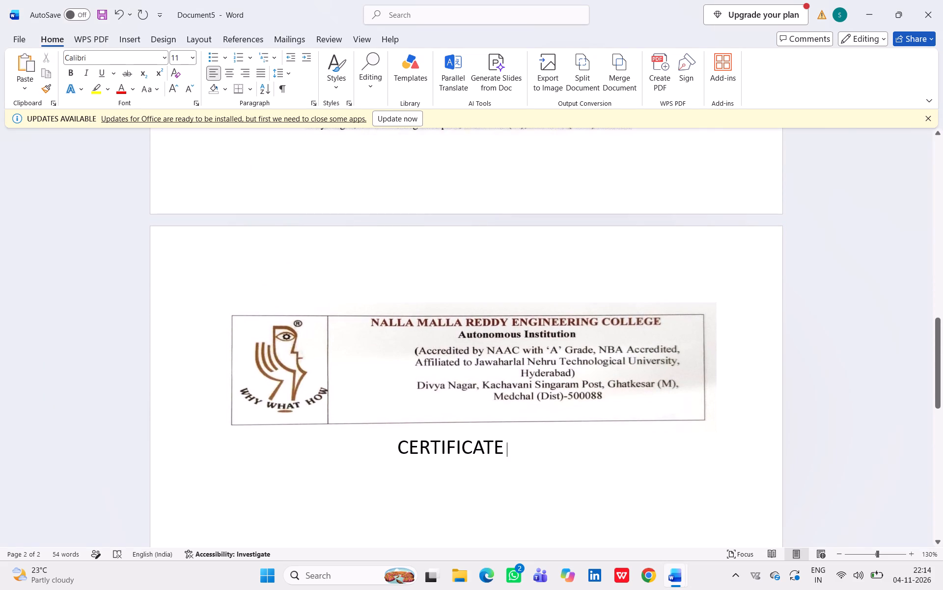
left_click_drag(396, 448, 507, 438)
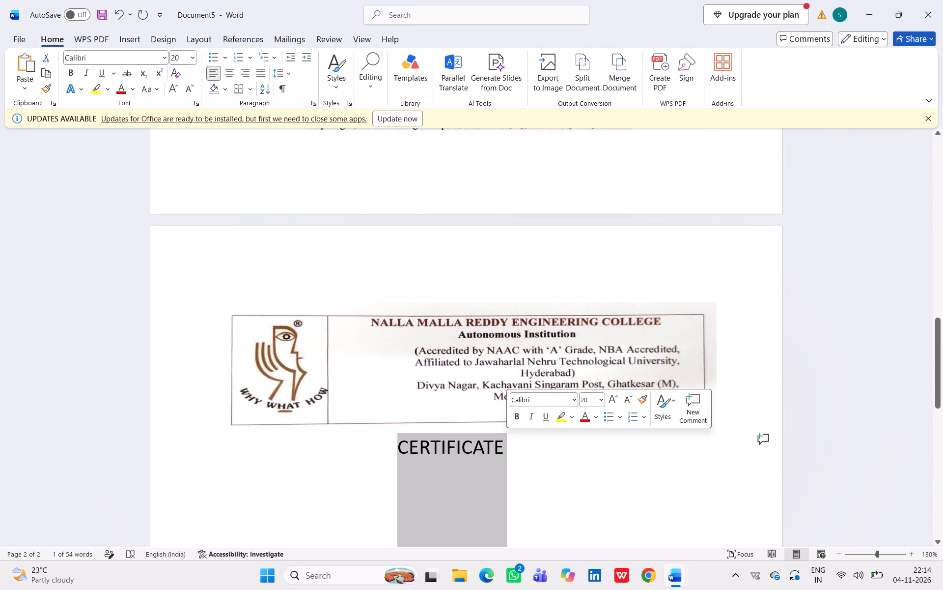
left_click(599, 401)
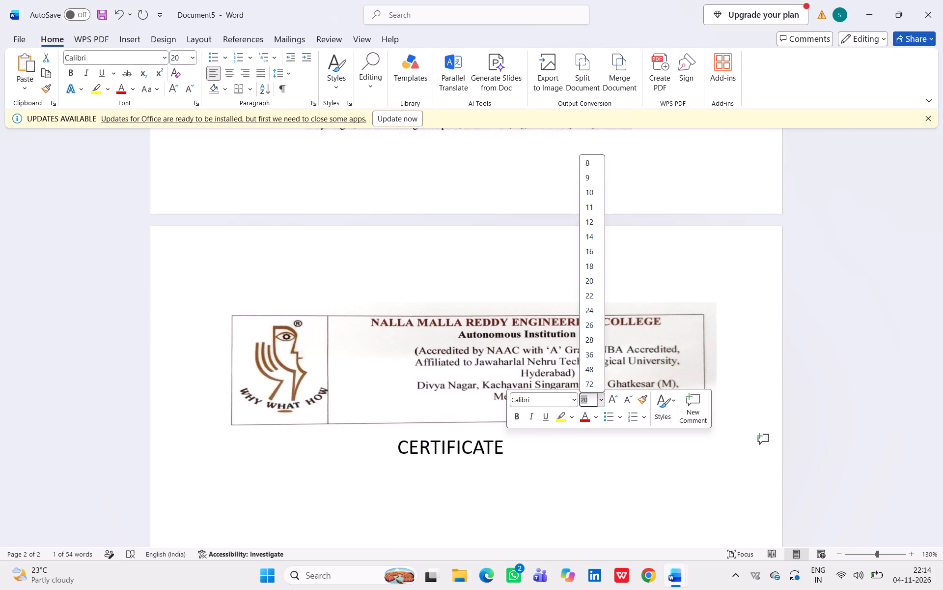
left_click(593, 248)
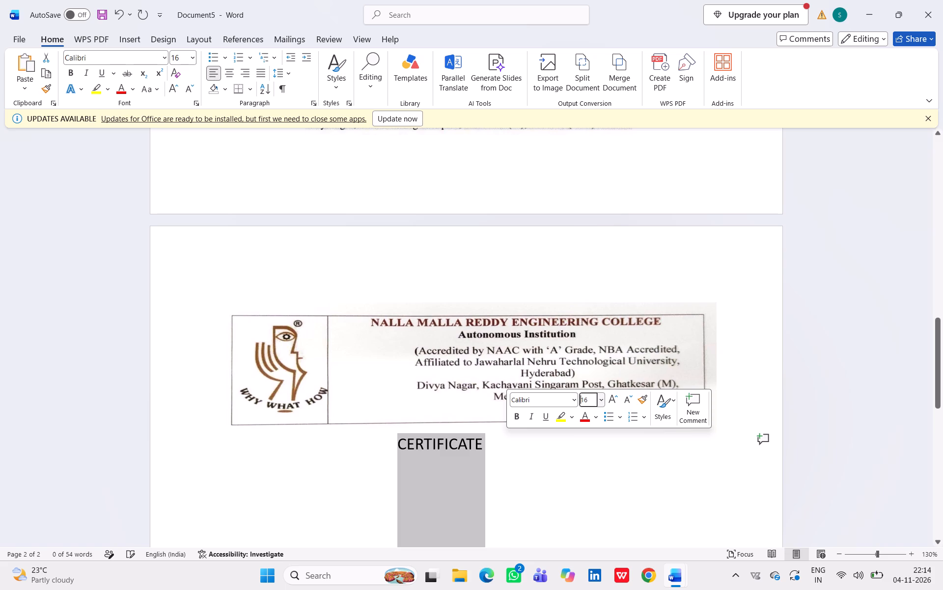
left_click(585, 511)
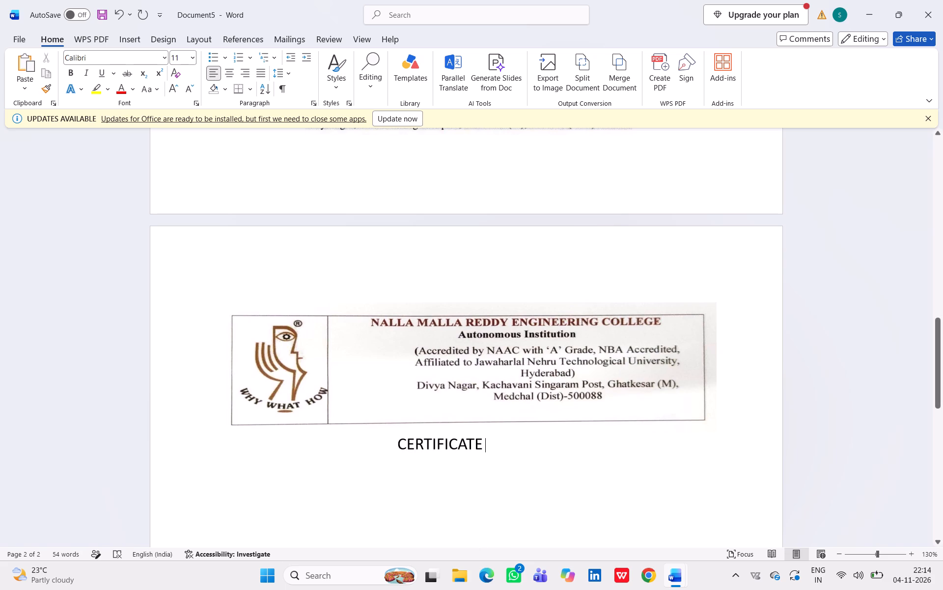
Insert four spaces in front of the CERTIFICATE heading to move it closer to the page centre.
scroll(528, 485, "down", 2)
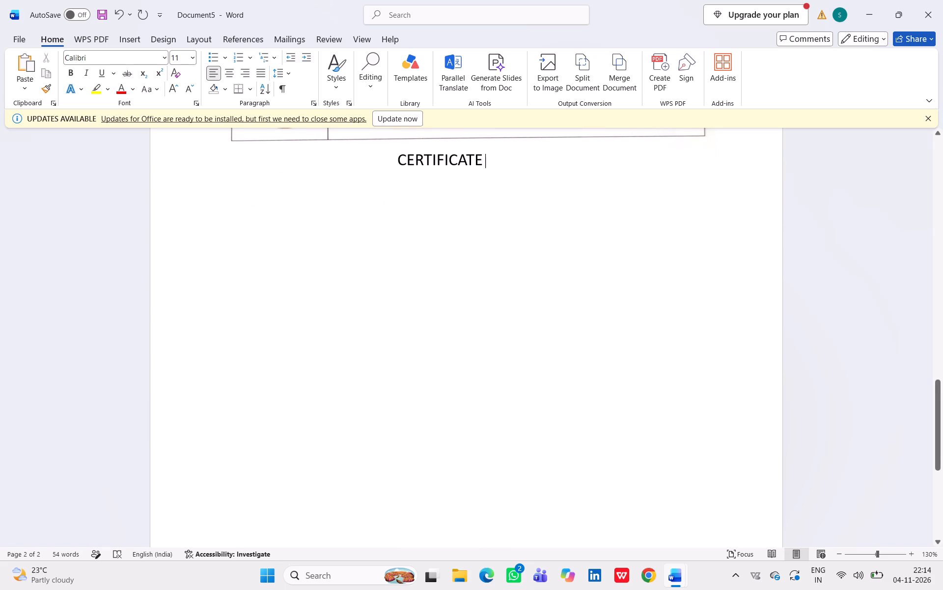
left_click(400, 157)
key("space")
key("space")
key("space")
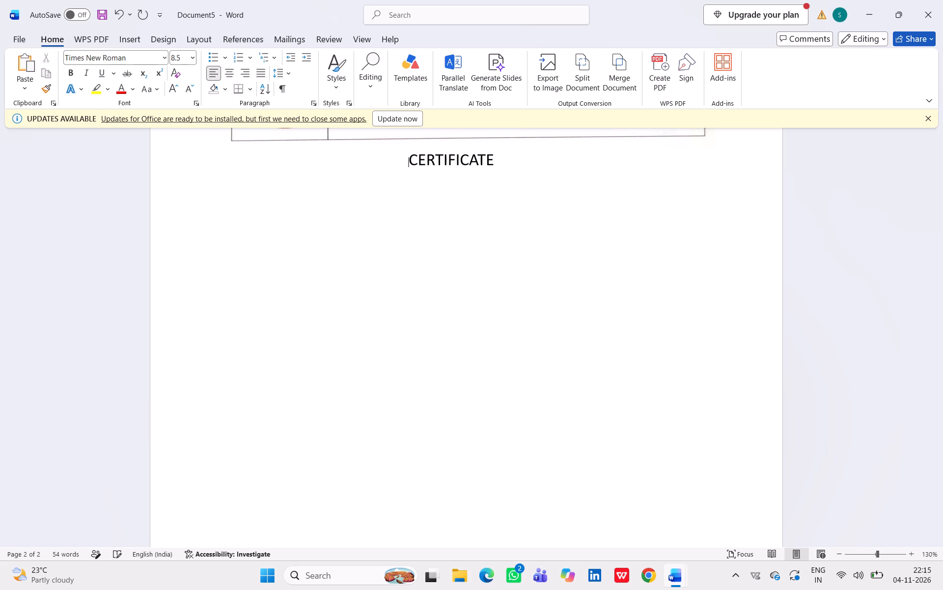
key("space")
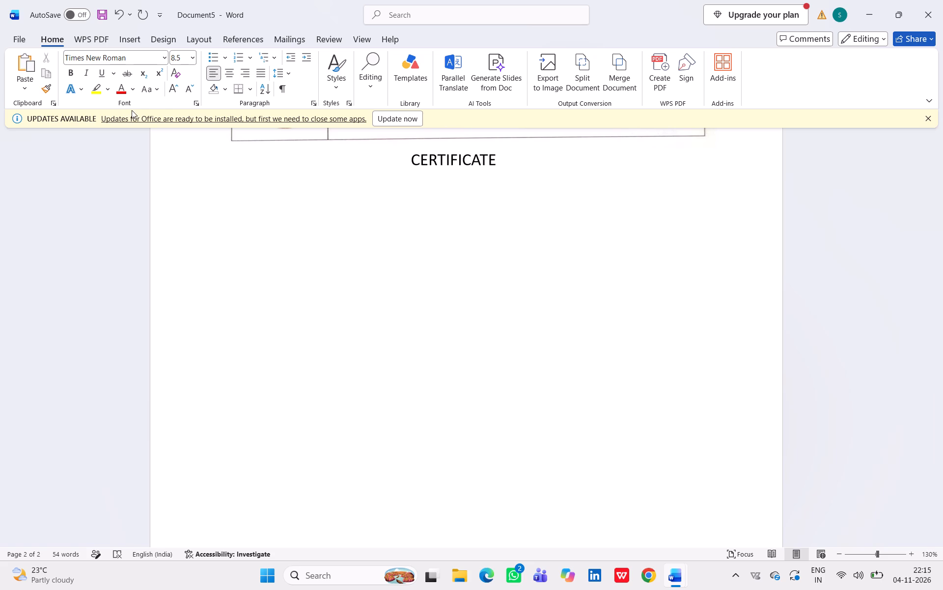
Underline the CERTIFICATE heading below the college letterhead.
left_click(102, 72)
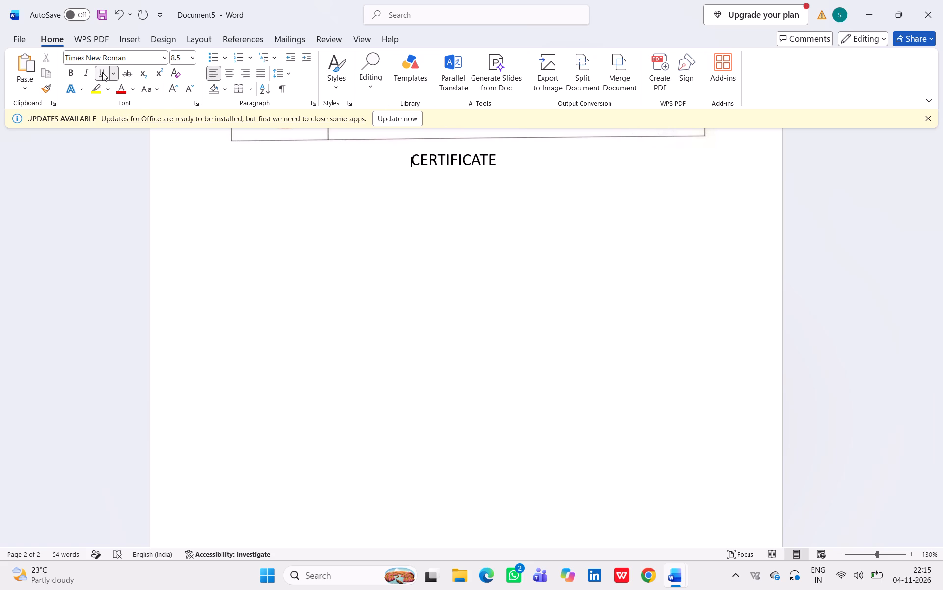
left_click(102, 72)
double_click(396, 160)
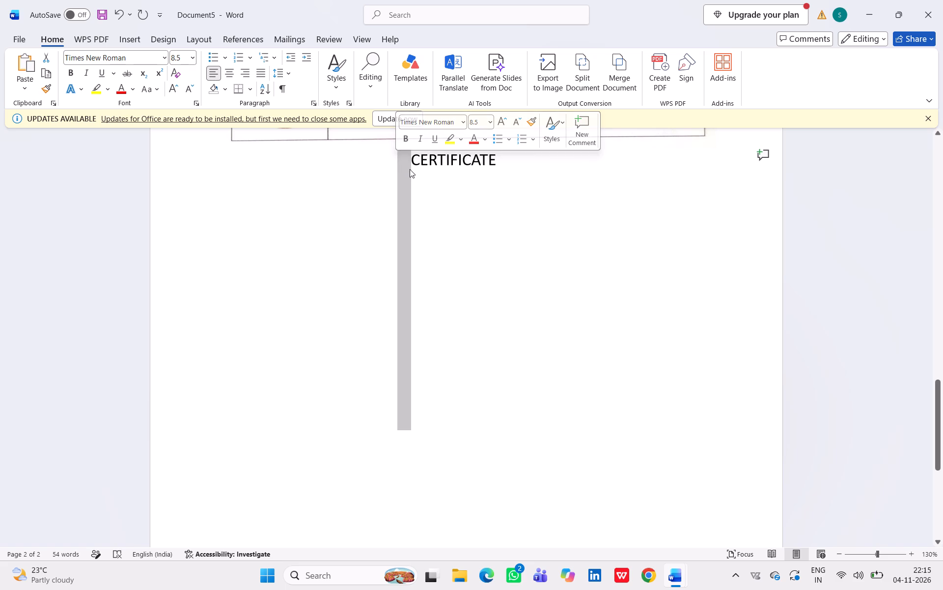
left_click(411, 165)
triple_click(411, 165)
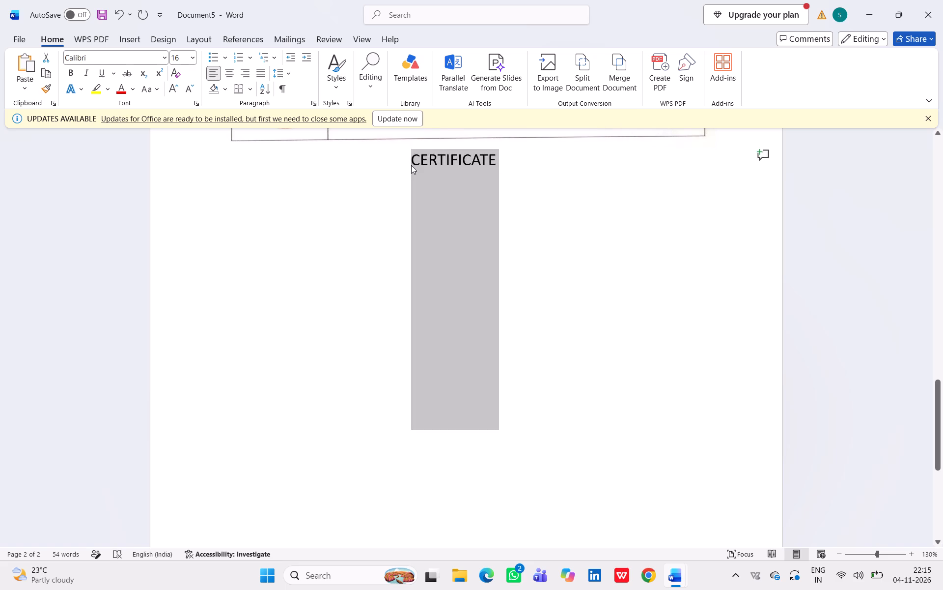
left_click(452, 147)
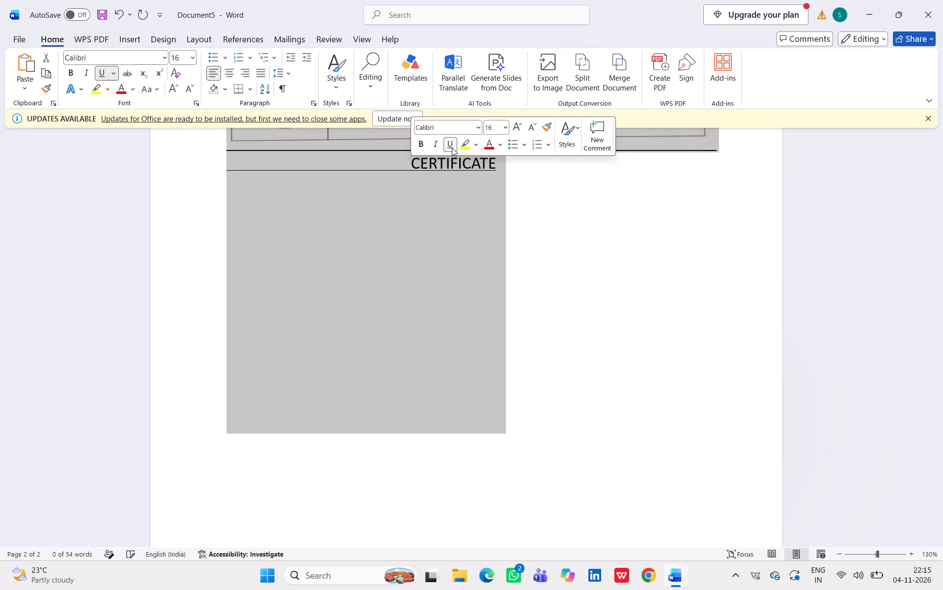
Delete backwards from the CERTIFICATE heading to remove the underlined blank space before it, and restart the heading on its own line.
left_click(409, 169)
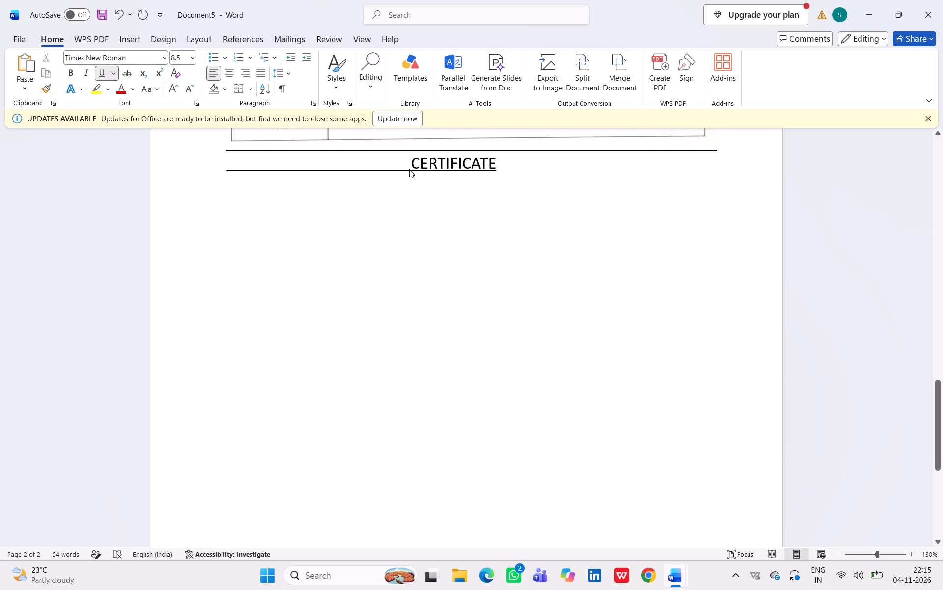
left_click(411, 169)
key("BackSpace")
key("BackSpace")
key("BackSpace")
key("BackSpace")
key("BackSpace")
key("BackSpace")
key("BackSpace")
key("BackSpace")
key("BackSpace")
key("BackSpace")
key("BackSpace")
key("BackSpace")
key("BackSpace")
key("BackSpace")
key("BackSpace")
key("BackSpace")
key("BackSpace")
key("BackSpace")
key("BackSpace")
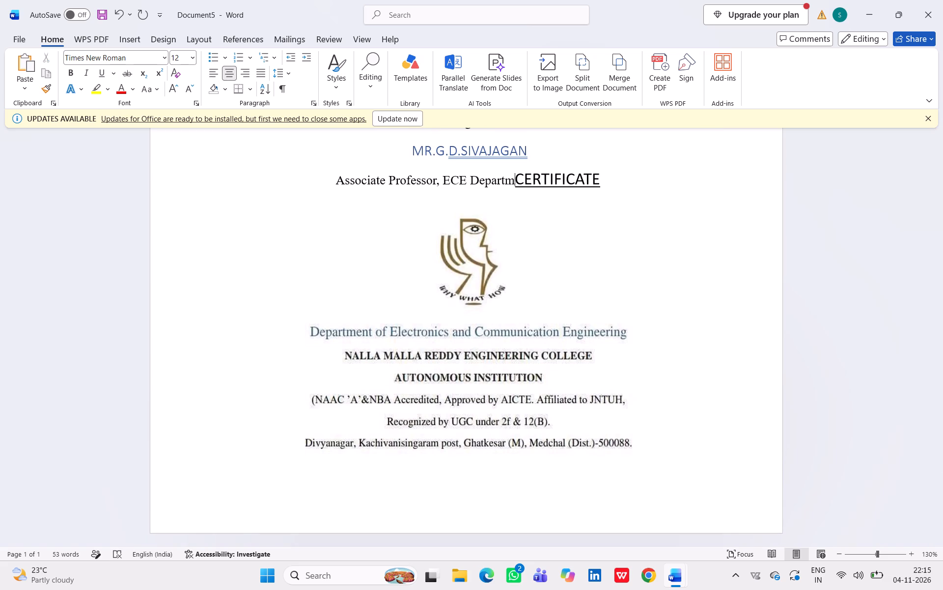
key("Return")
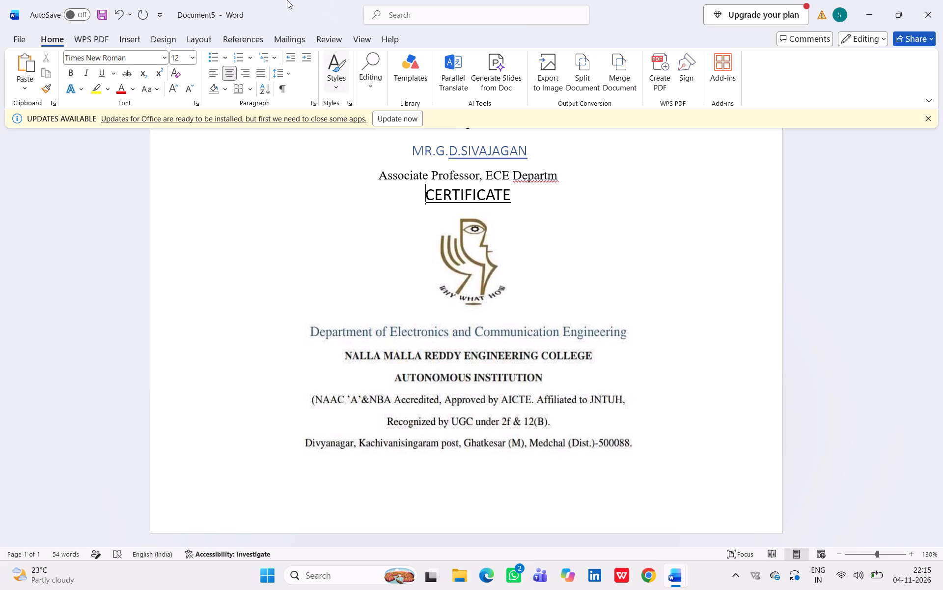
Undo the latest line break and deletions until the CERTIFICATE heading is back on page 2.
left_click(118, 14)
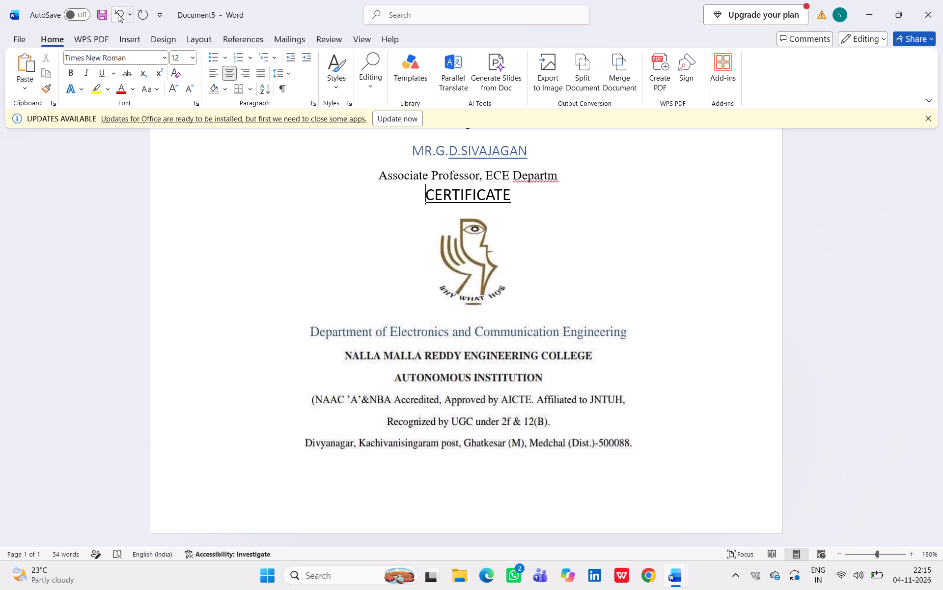
left_click(118, 14)
triple_click(118, 14)
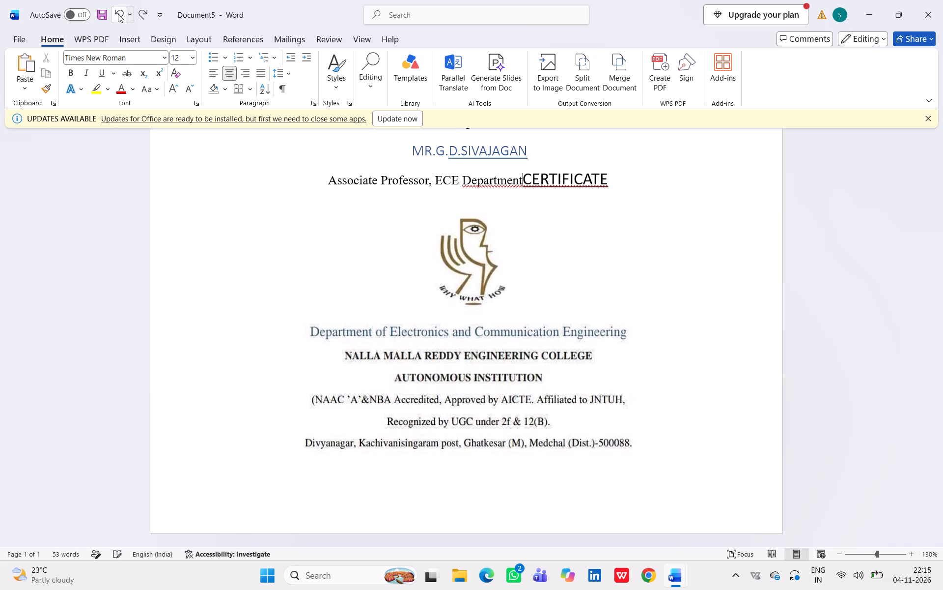
left_click(118, 14)
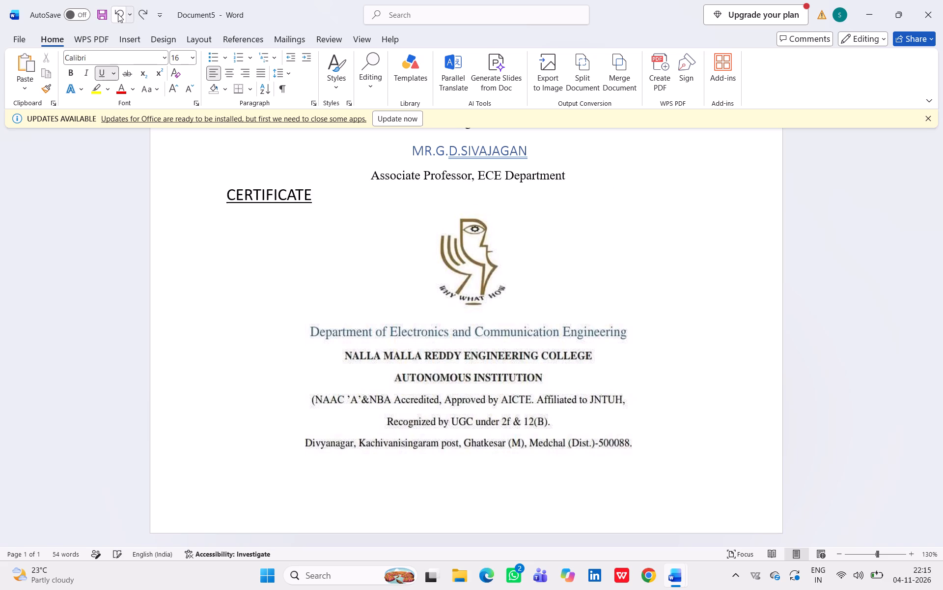
left_click(118, 14)
left_click(118, 14)
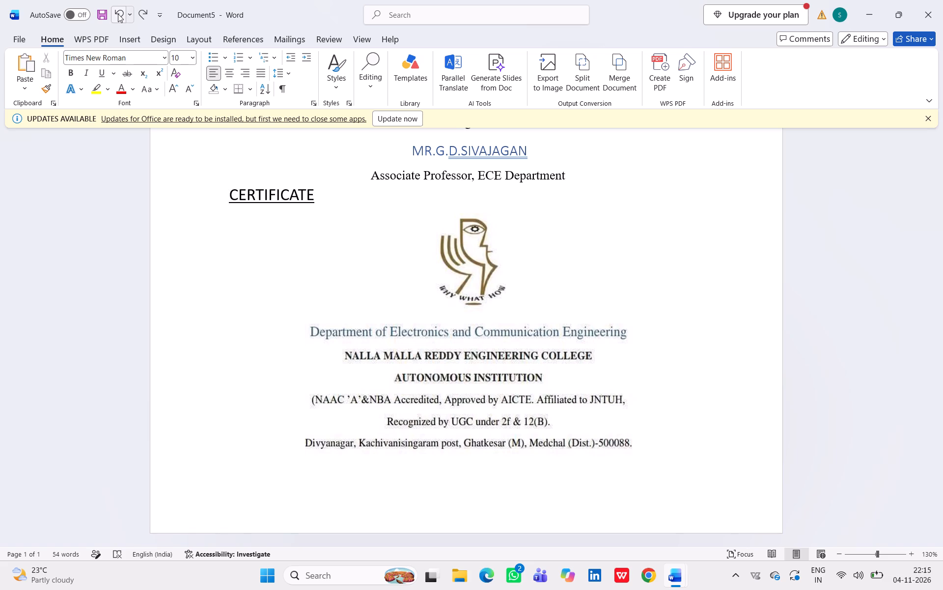
left_click(118, 14)
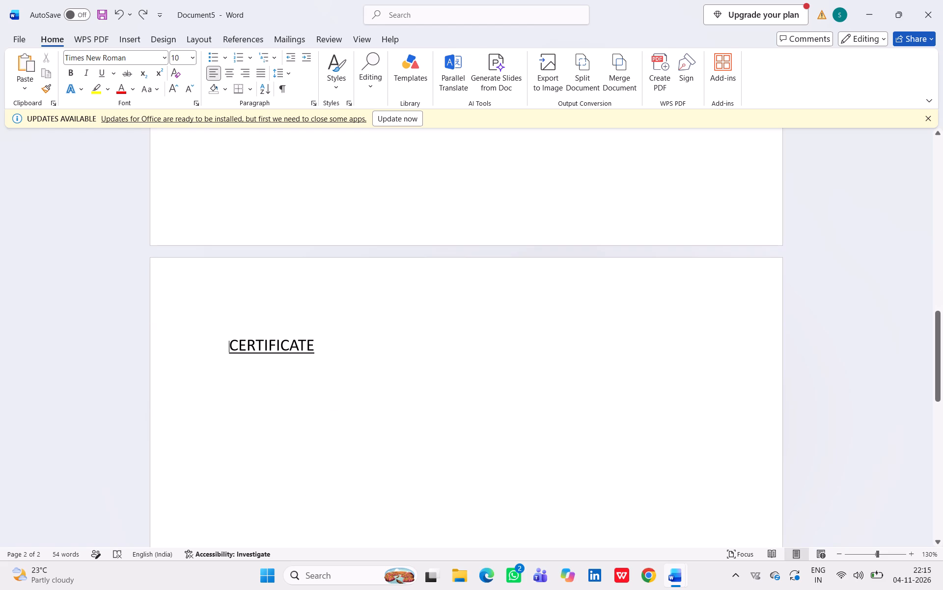
Delete the underlined CERTIFICATE heading from page 2.
double_click(323, 344)
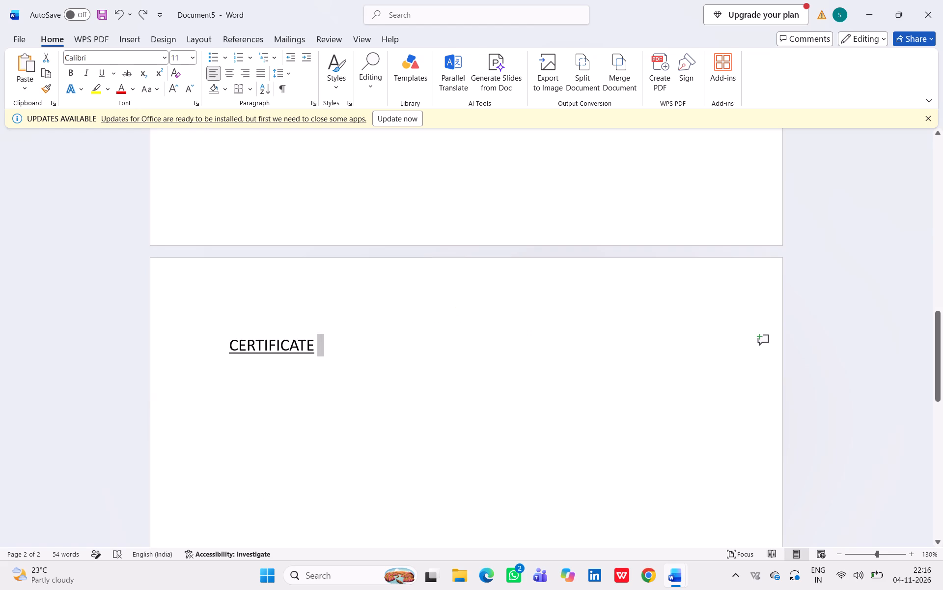
left_click(229, 346)
left_click_drag(229, 346, 315, 342)
key("BackSpace")
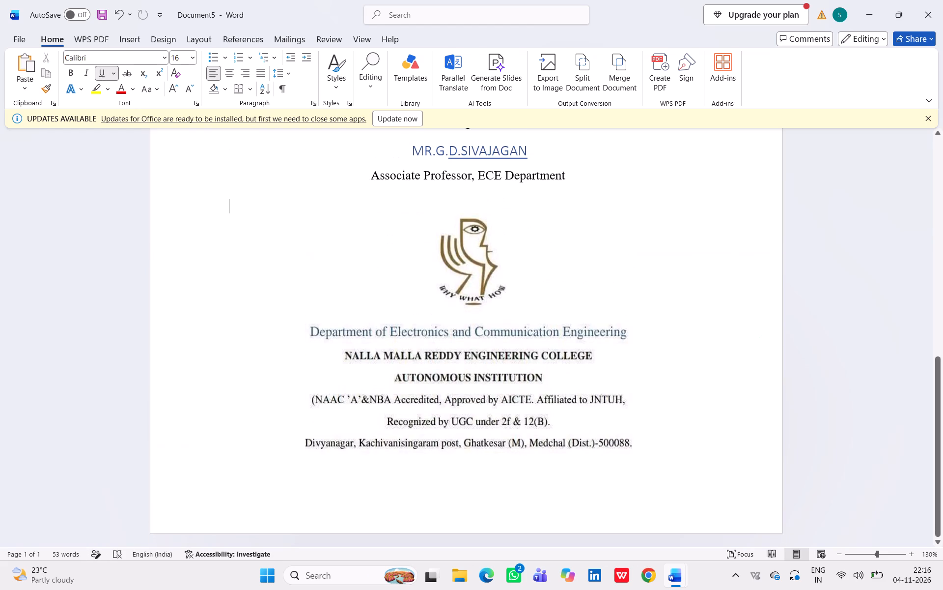
Insert blank lines after the cover page content until the insertion point moves onto a new, empty page 2.
scroll(424, 450, "down", 1)
scroll(489, 365, "down", 2)
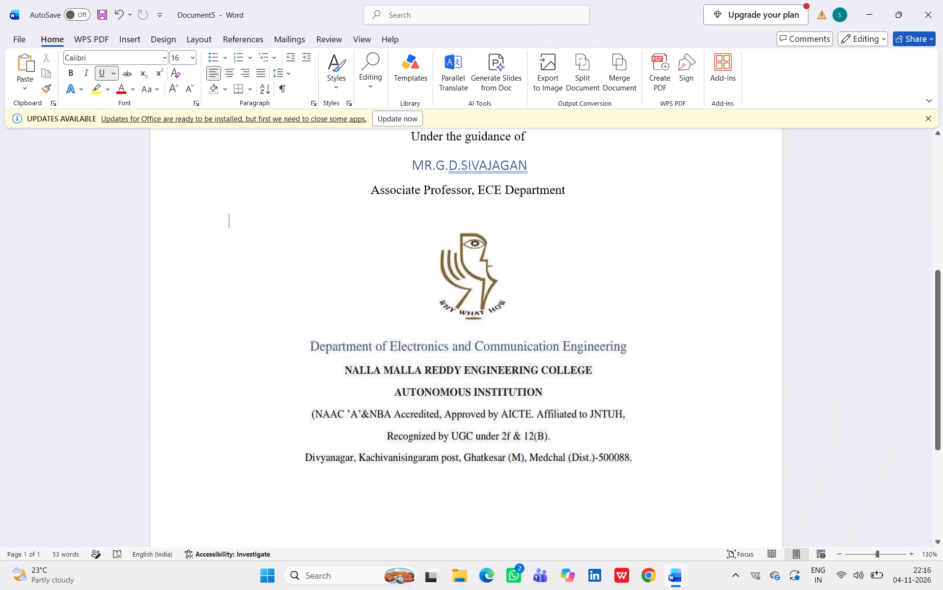
scroll(569, 359, "down", 1)
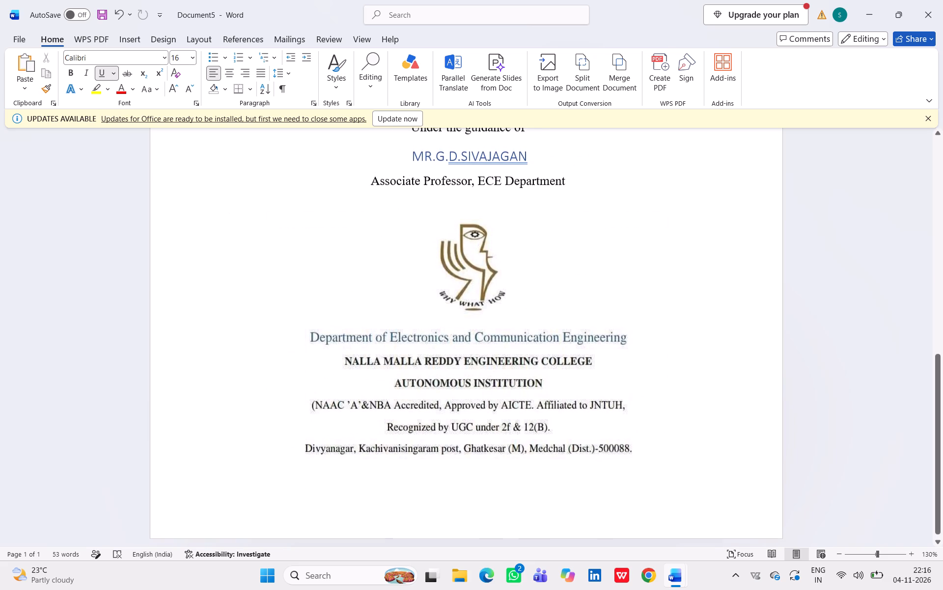
left_click(632, 455)
scroll(632, 455, "down", 1)
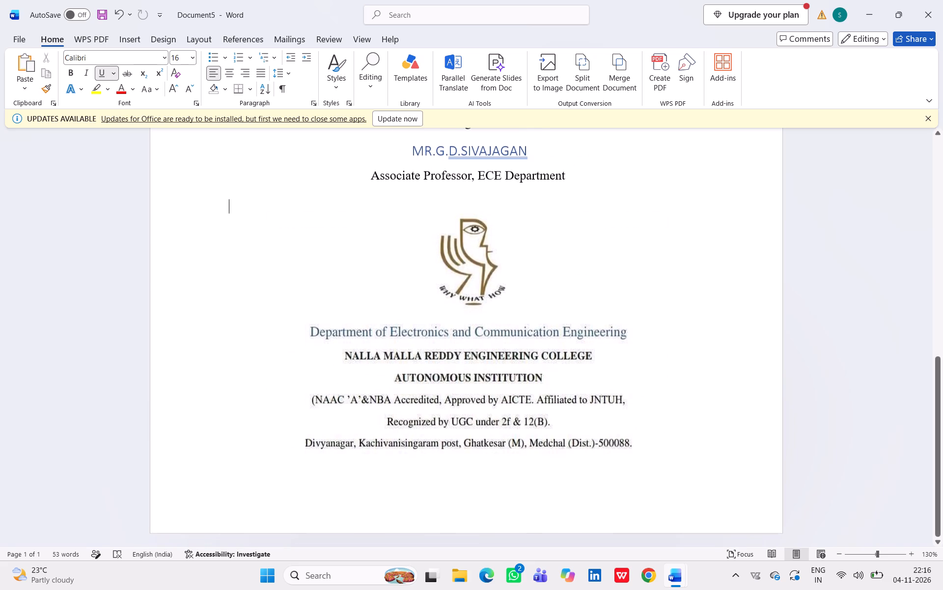
scroll(632, 455, "down", 1)
key("Return")
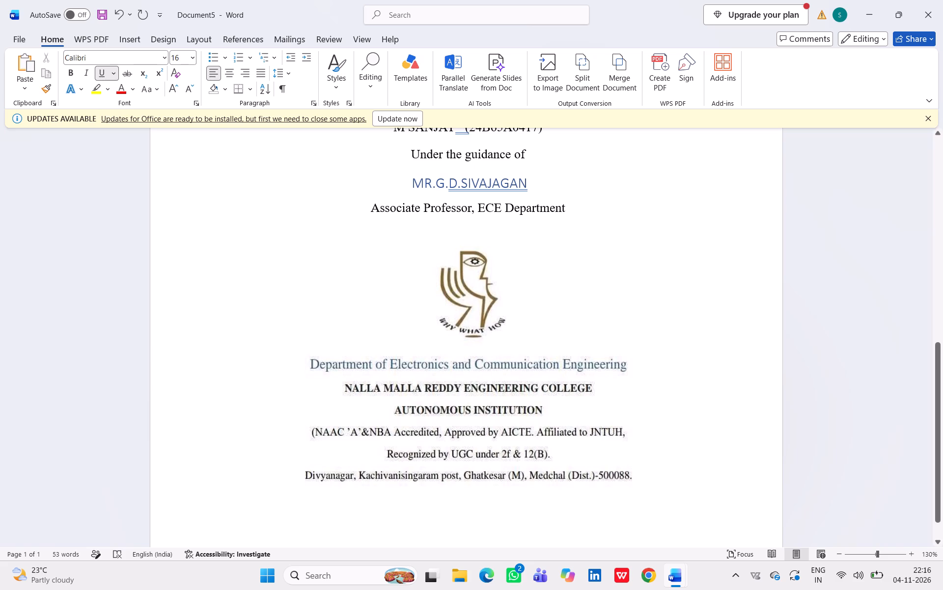
left_click(641, 471)
double_click(638, 474)
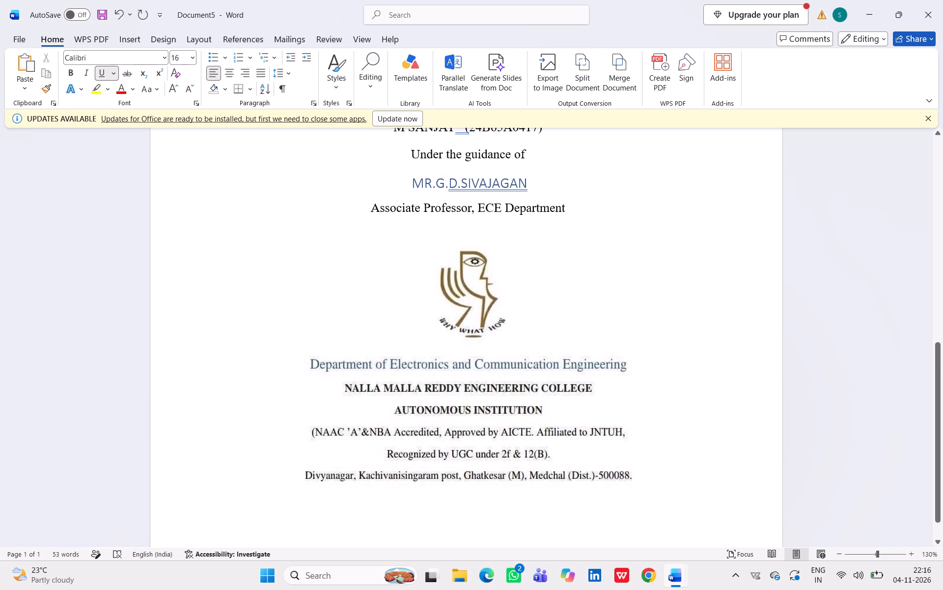
left_click(638, 474)
scroll(638, 474, "down", 2)
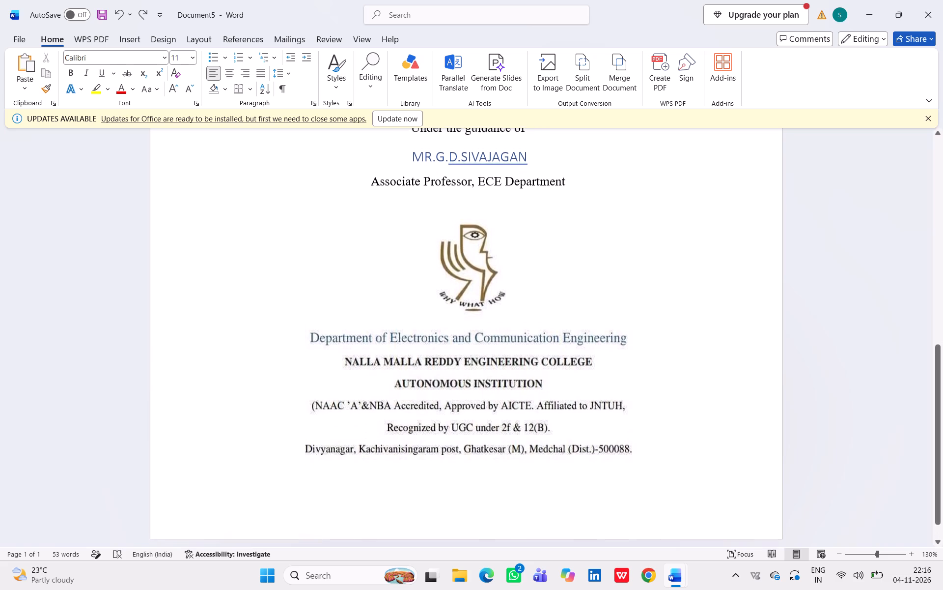
scroll(638, 474, "down", 4)
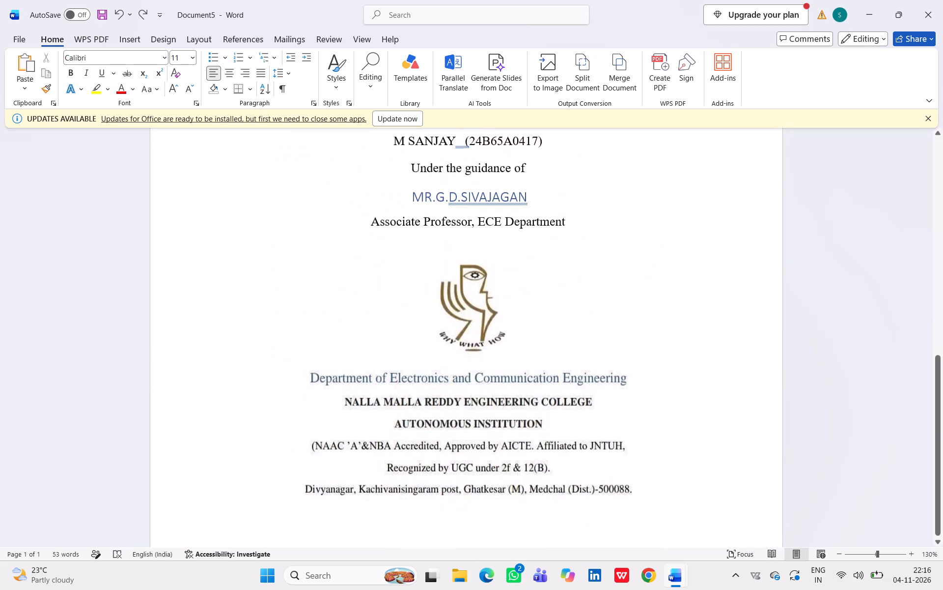
scroll(638, 474, "down", 2)
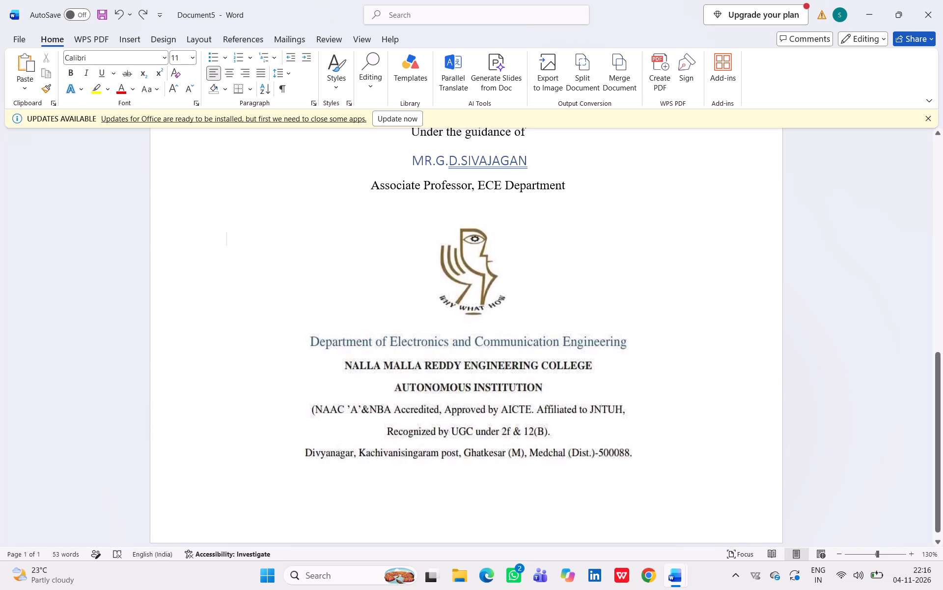
left_click(646, 446)
key("space")
key("Return")
key("Return")
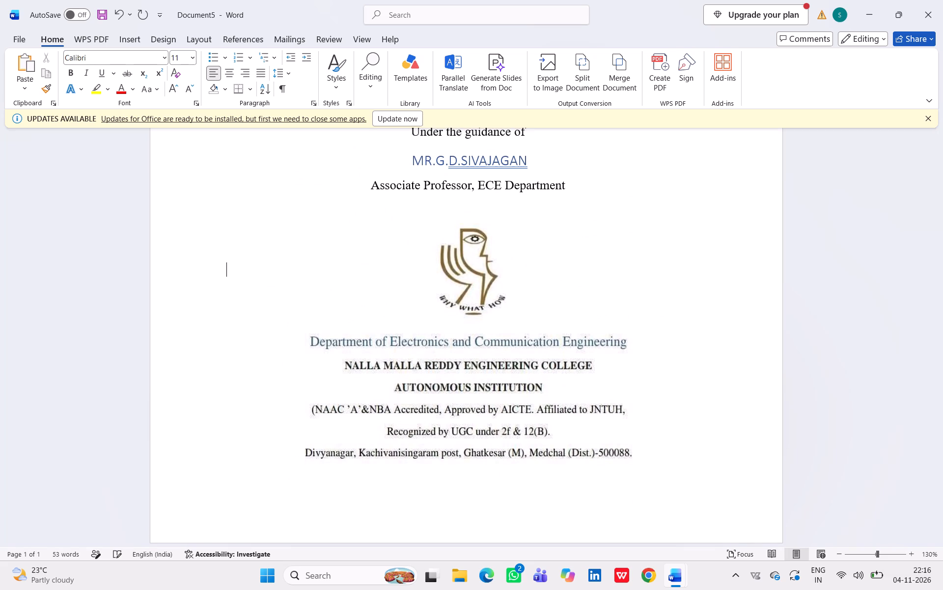
key("Return")
key("Return")
key("Return")
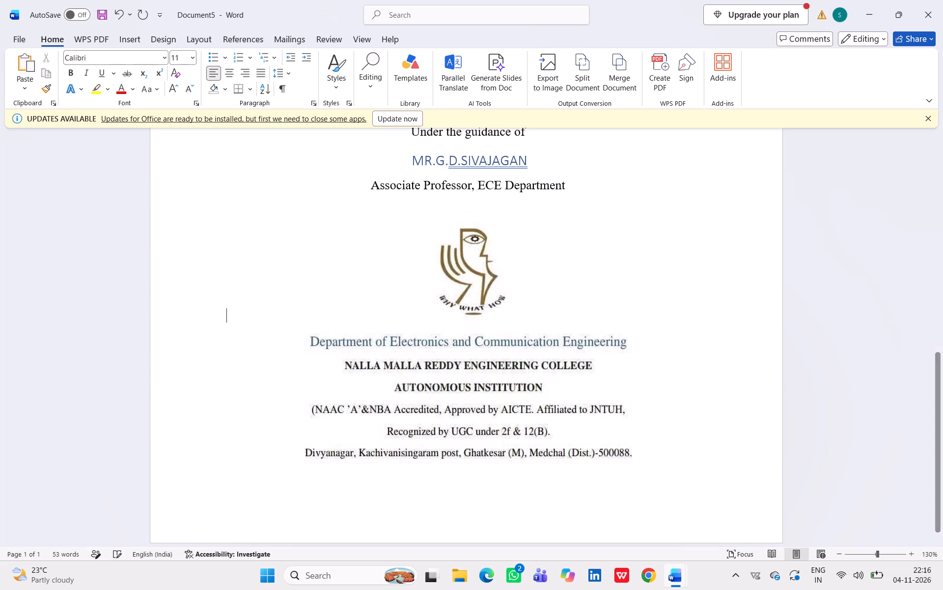
key("Return")
key("Return")
key("Return")
key("Return")
key("Return")
key("Return")
key("Return")
key("Return")
key("Return")
key("Return")
key("Return")
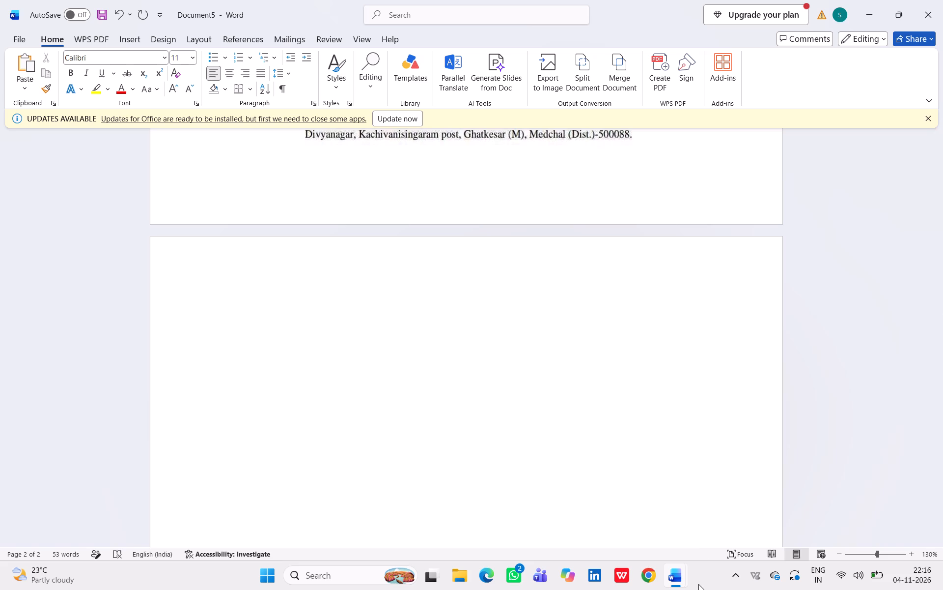
Copy the college letterhead picture from the Project Report EDITT document and paste it onto page 2 of Document5.
left_click(677, 580)
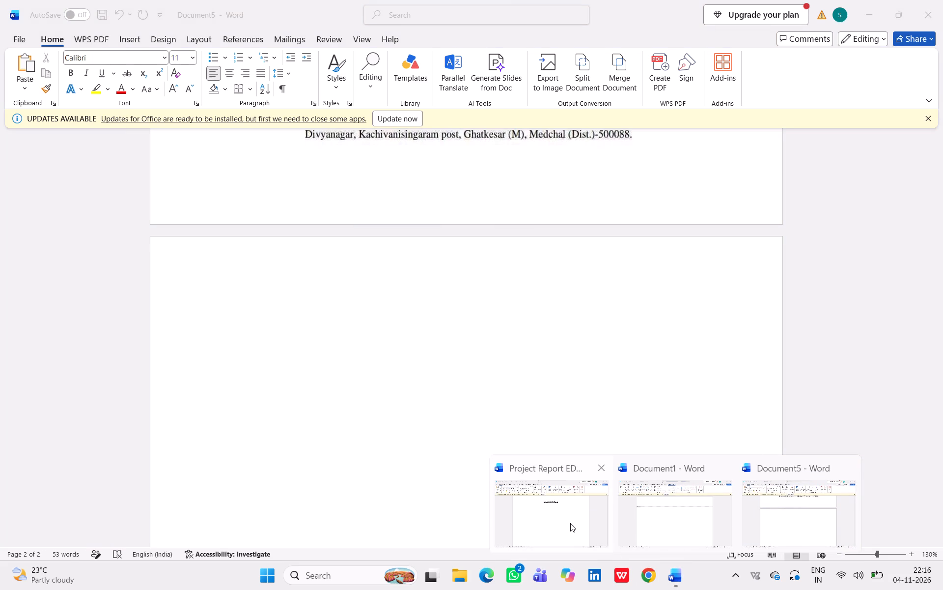
left_click(569, 522)
left_click(472, 435)
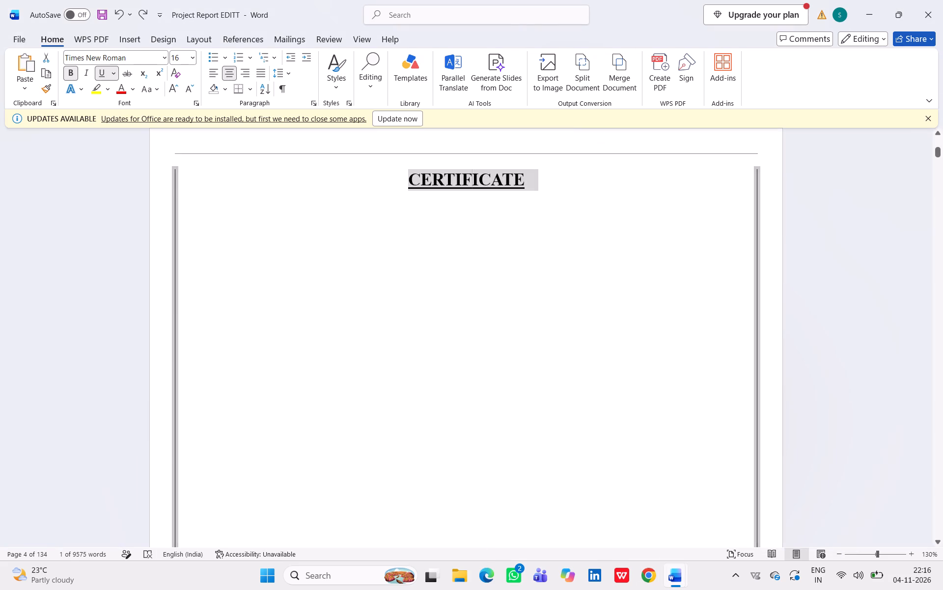
scroll(480, 412, "up", 1)
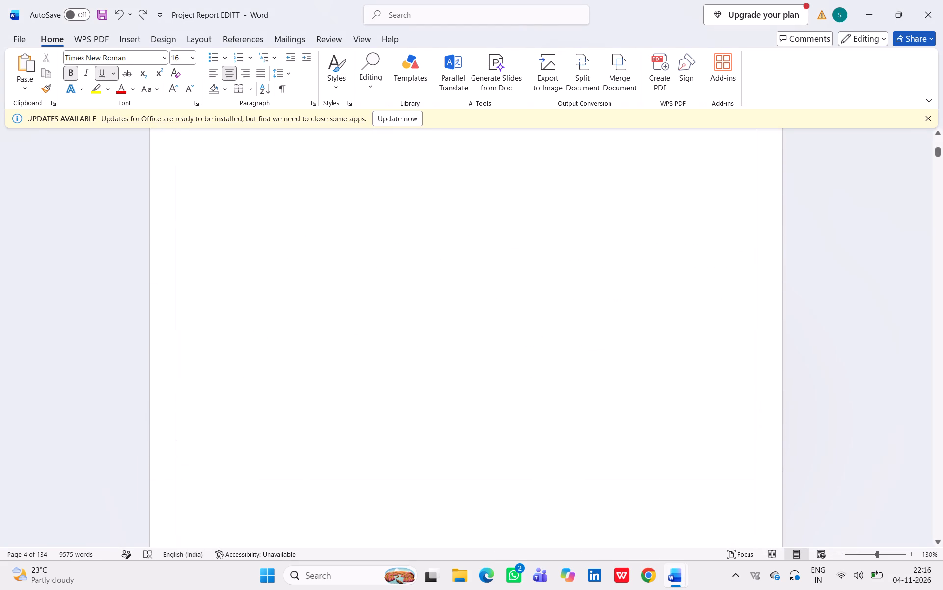
scroll(480, 412, "up", 1)
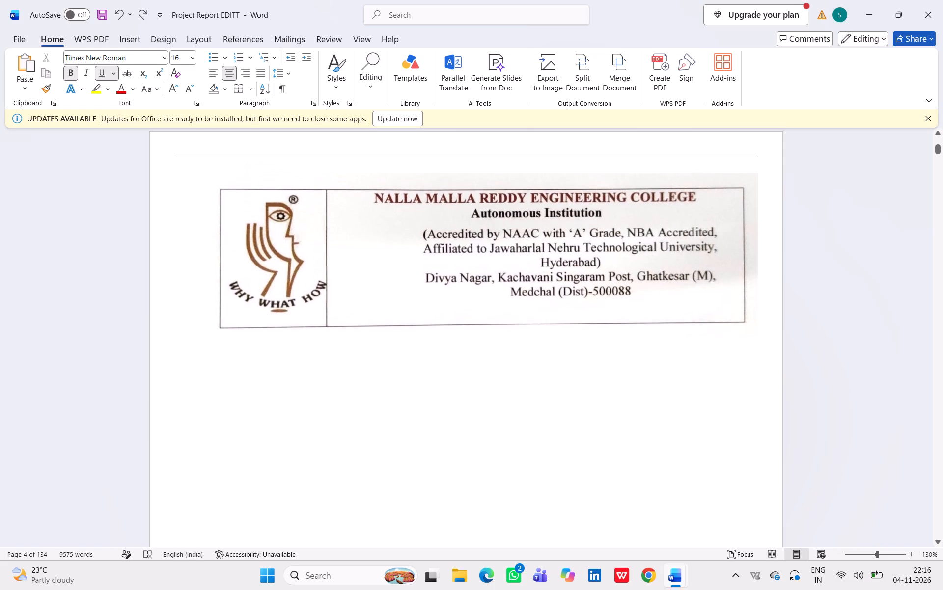
double_click(228, 214)
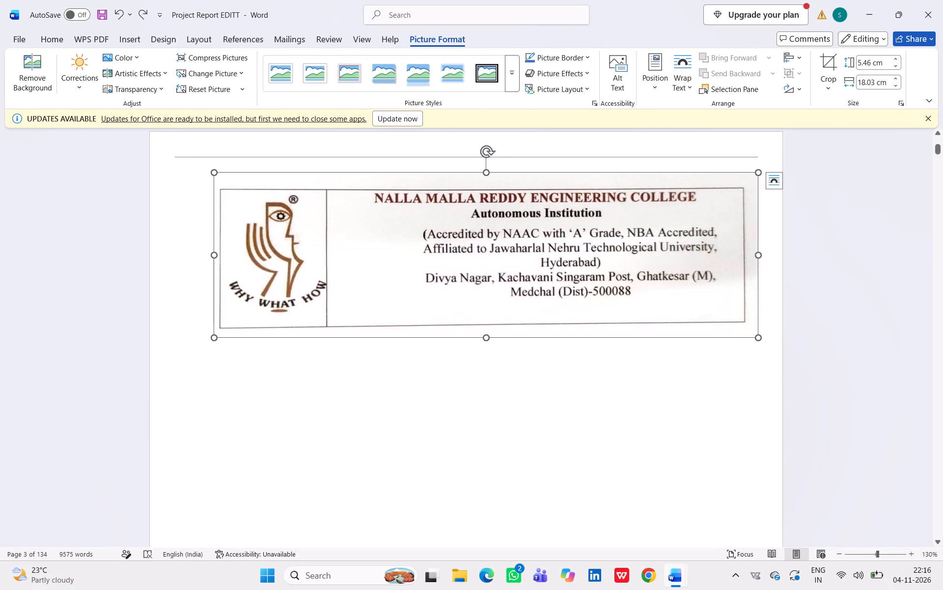
key("ctrl+c")
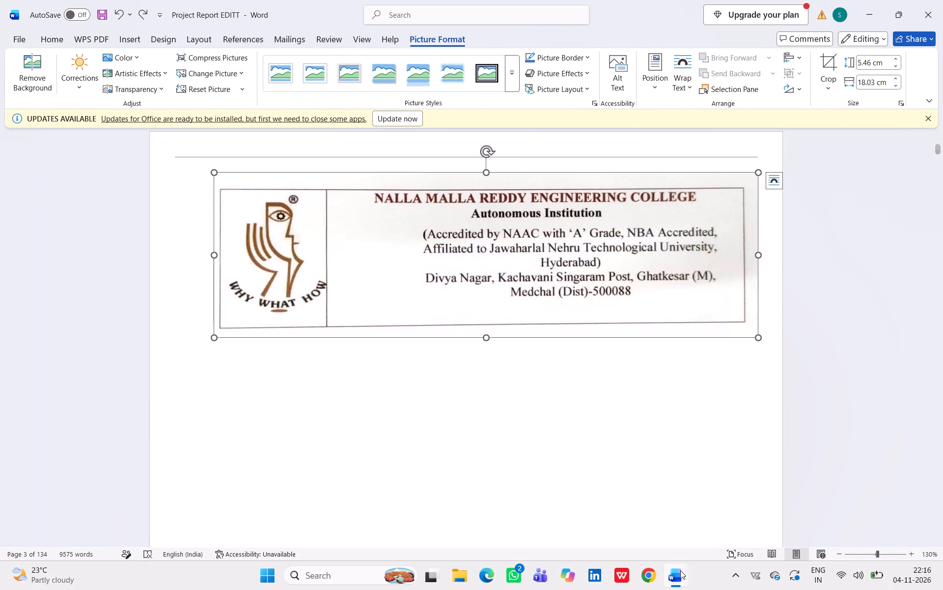
left_click(681, 580)
left_click_drag(795, 516, 781, 508)
left_click(781, 508)
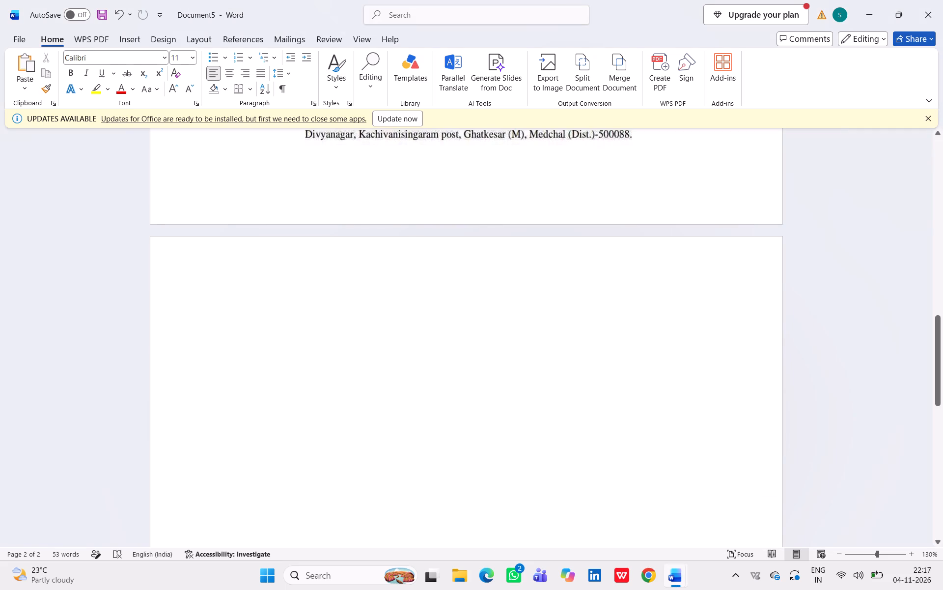
key("ctrl+v")
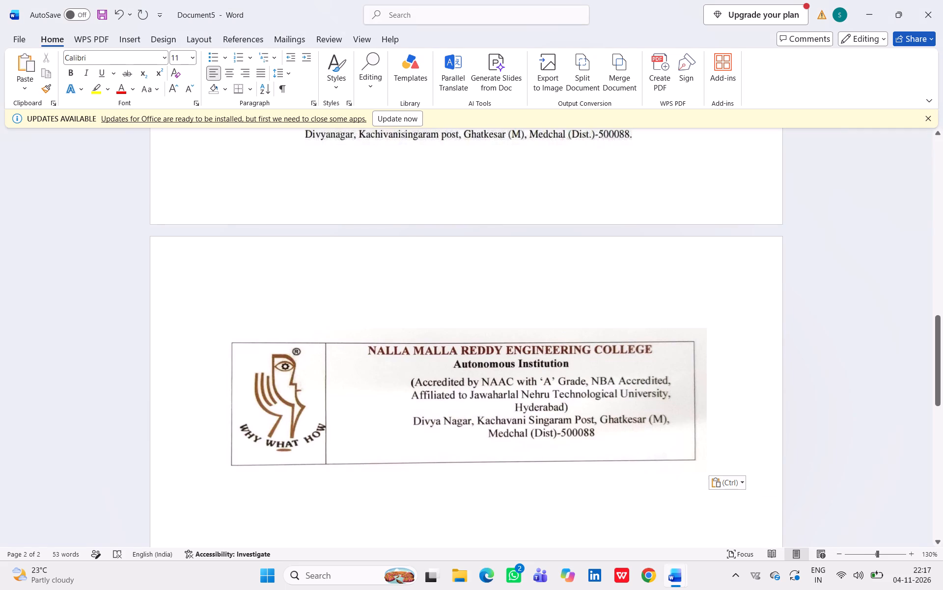
left_click(744, 486)
left_click(754, 401)
Insert a line break at the letterhead picture and start the heading text with CE, erasing the E again.
scroll(464, 553, "down", 1)
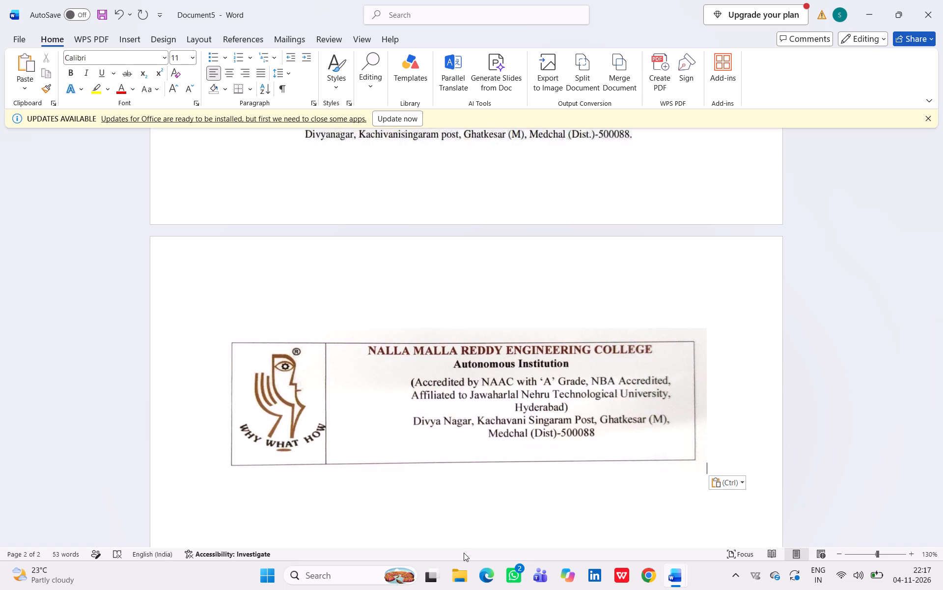
left_click(482, 501)
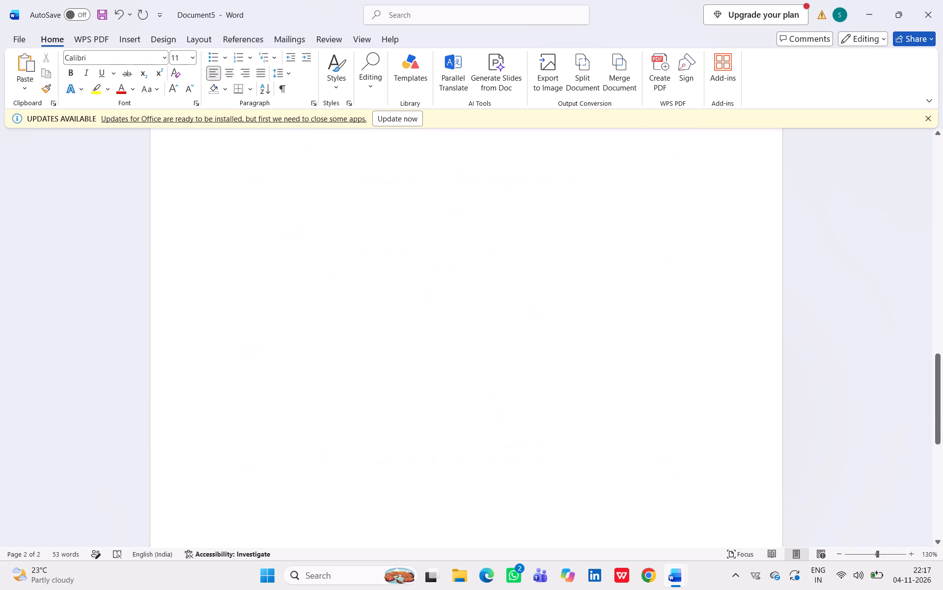
left_click(430, 345)
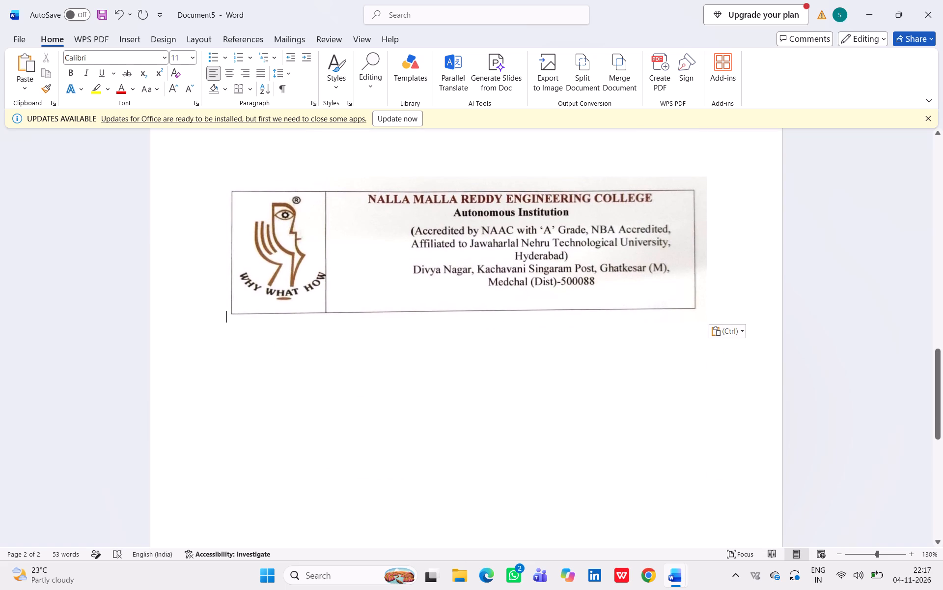
left_click(407, 335)
key("Return")
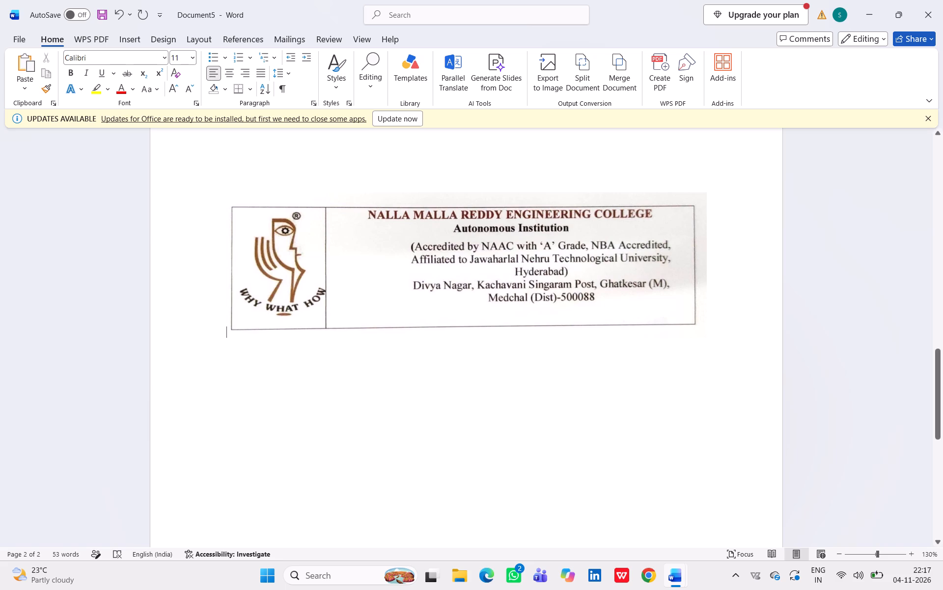
type("CE")
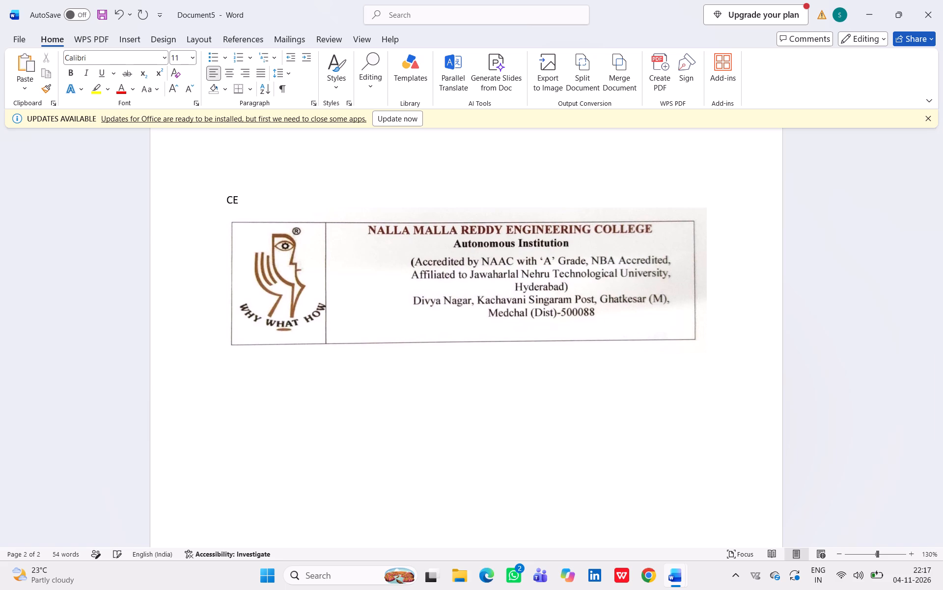
key("BackSpace")
Widen the letterhead picture on page 2 to about 16.61 cm, keeping its height.
triple_click(429, 347)
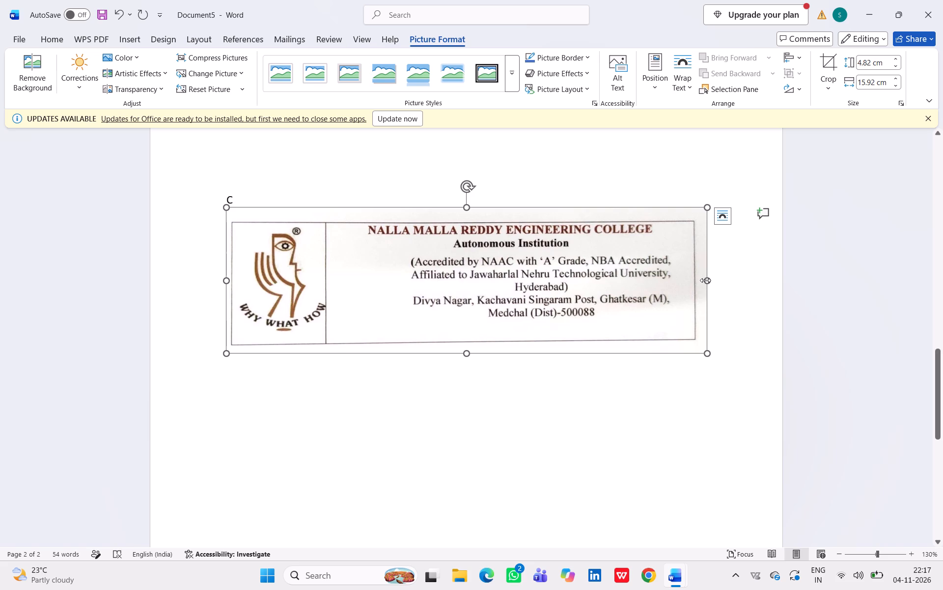
left_click_drag(705, 281, 721, 281)
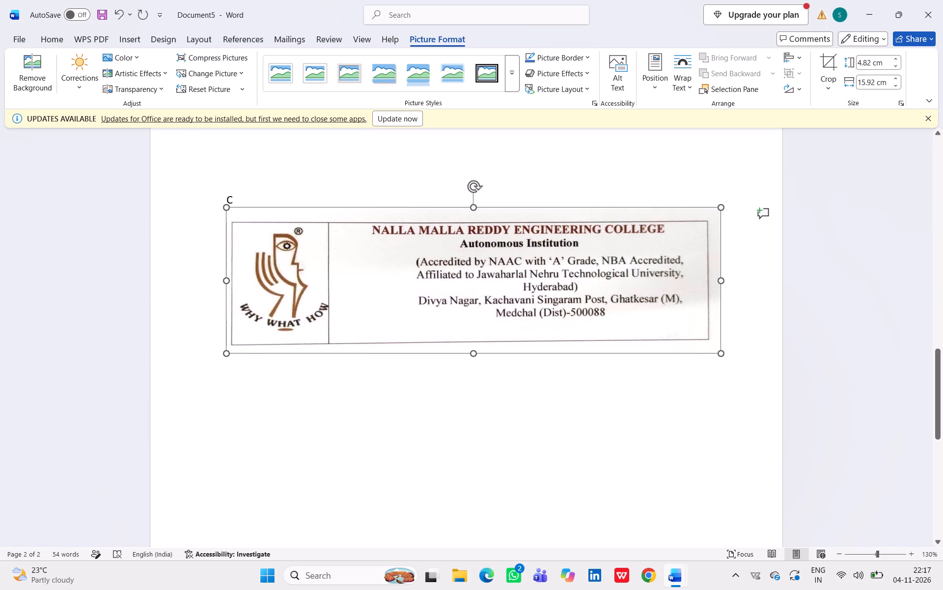
left_click_drag(721, 281, 727, 280)
left_click(569, 466)
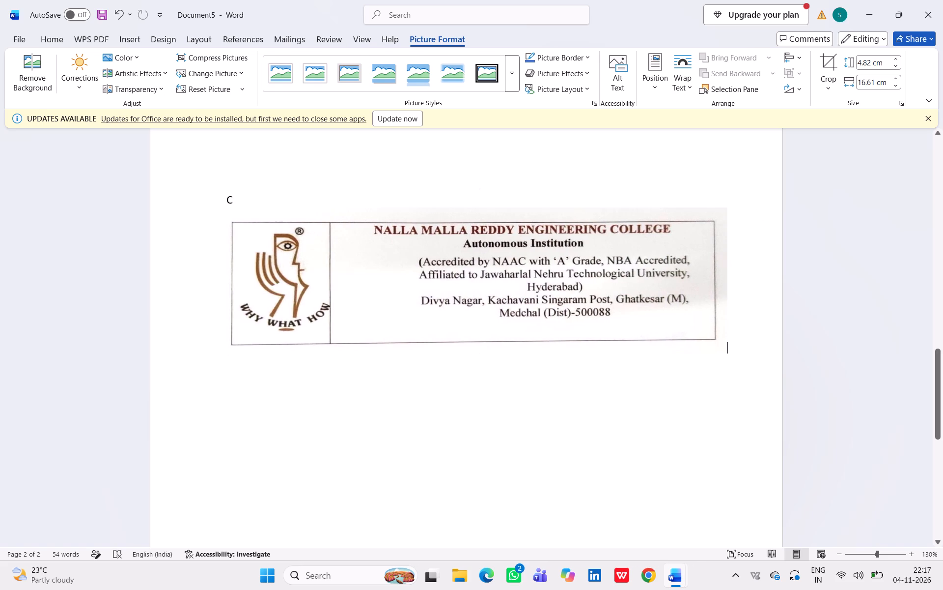
Enter the heading CERTIFICATE on a centred line below the letterhead picture.
double_click(447, 414)
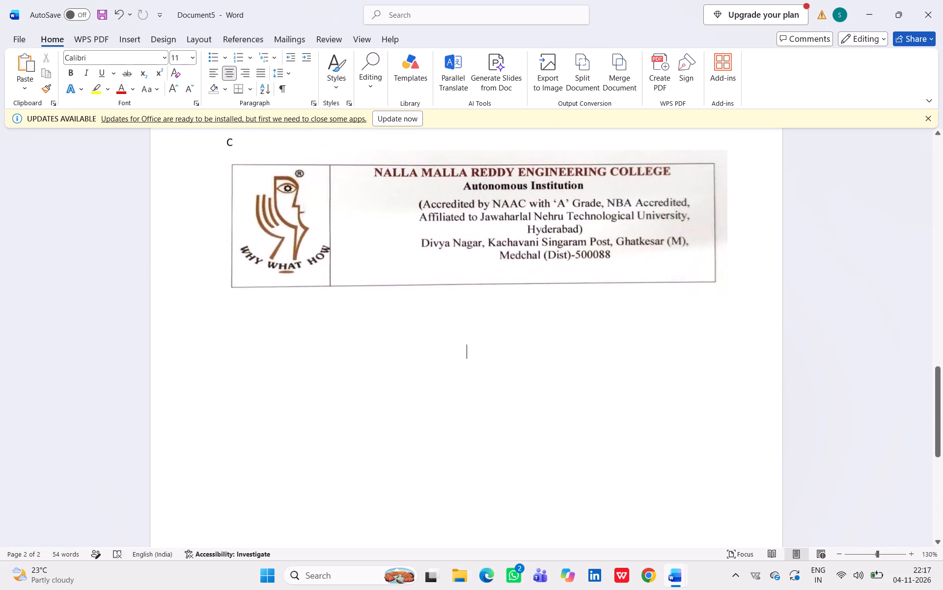
type("CE")
type("RTIFICATE")
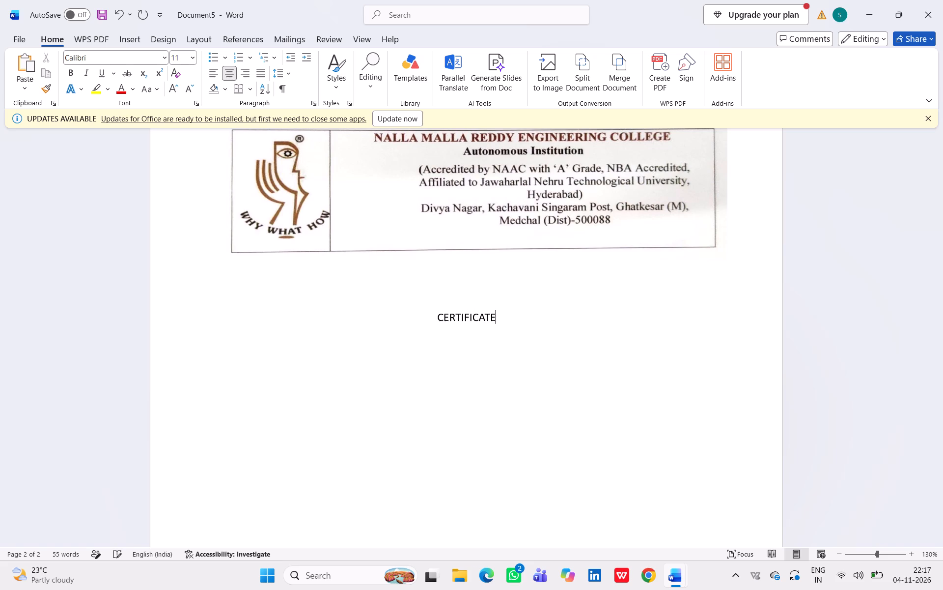
Set the CERTIFICATE heading to font size 16 and underline it.
left_click(191, 59)
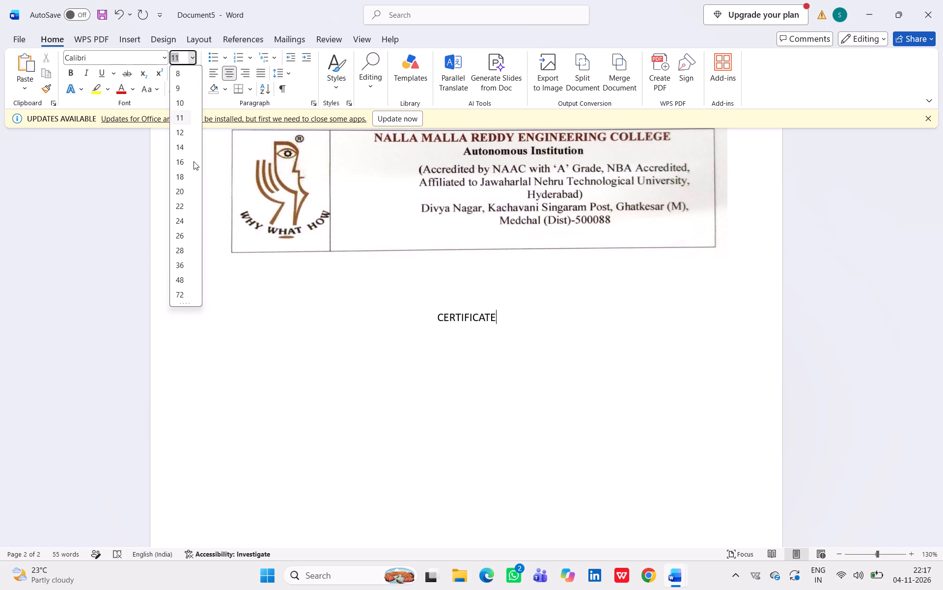
left_click(189, 164)
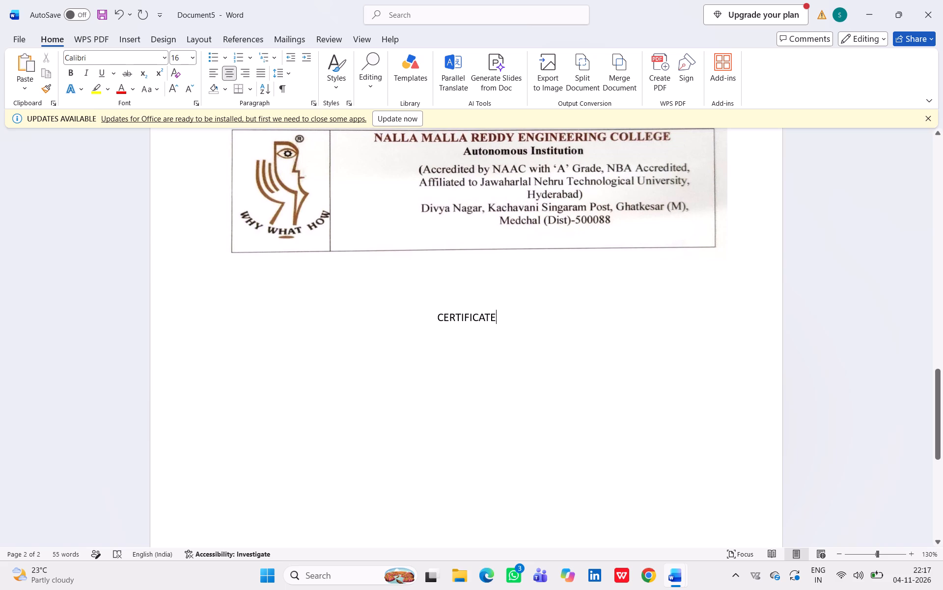
double_click(434, 315)
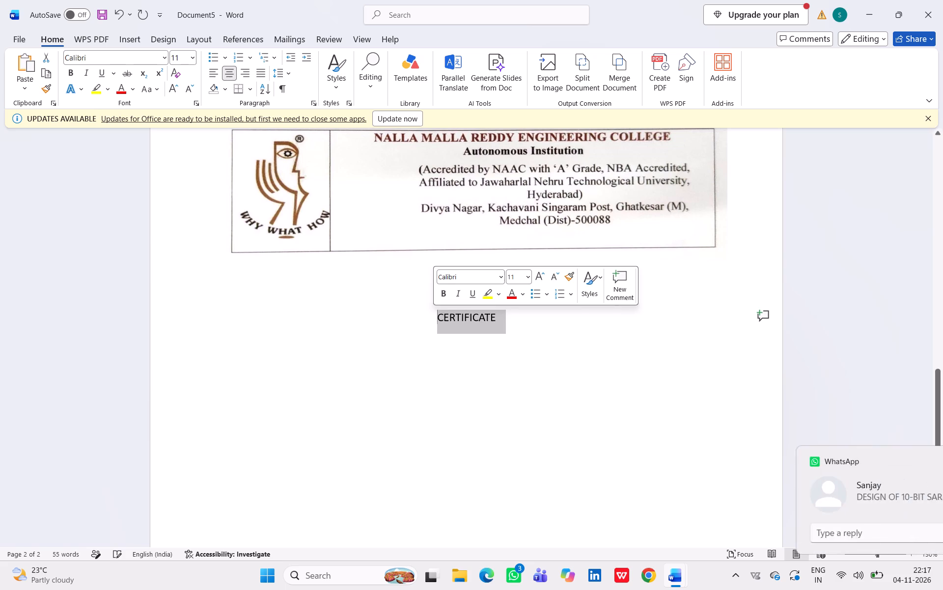
left_click(529, 280)
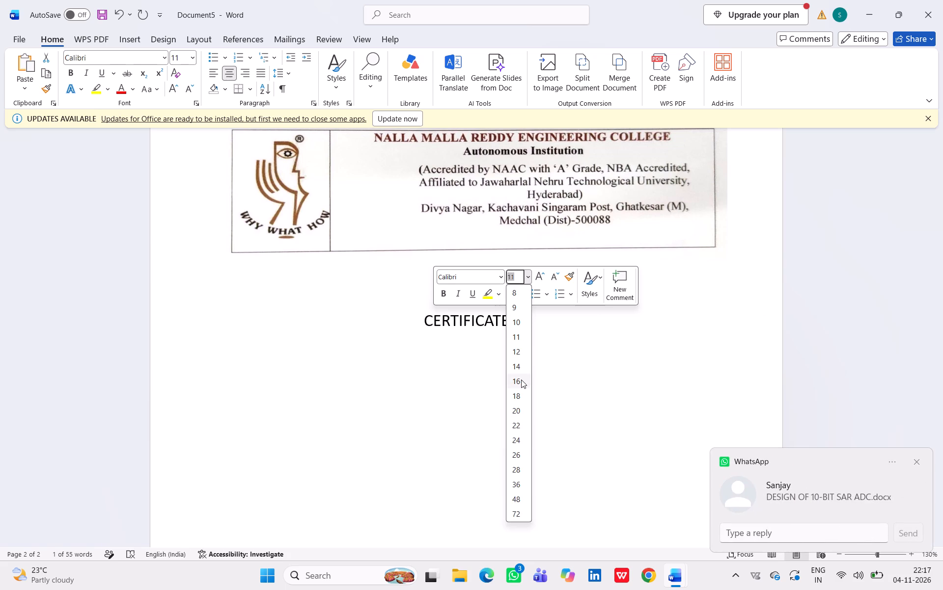
left_click(521, 380)
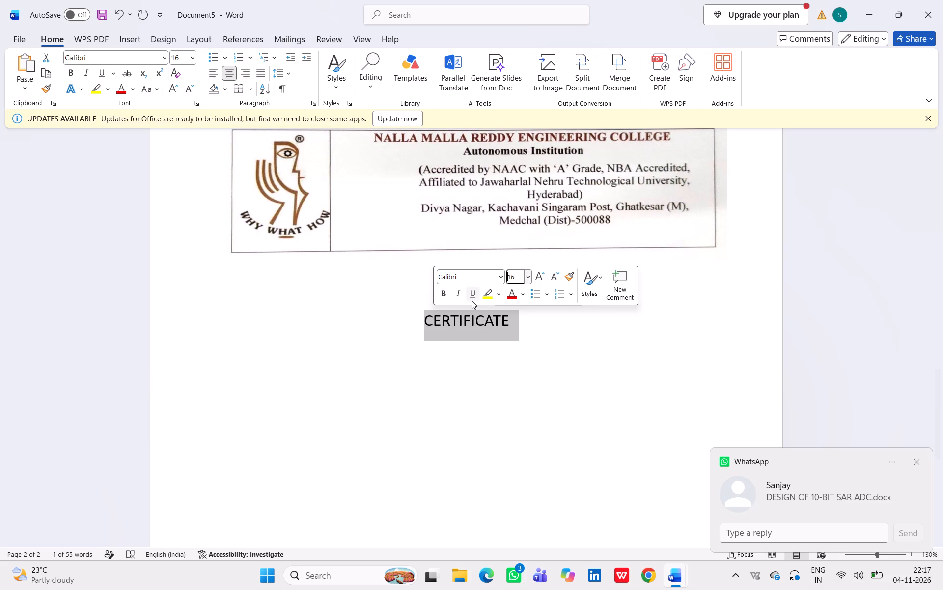
left_click(471, 300)
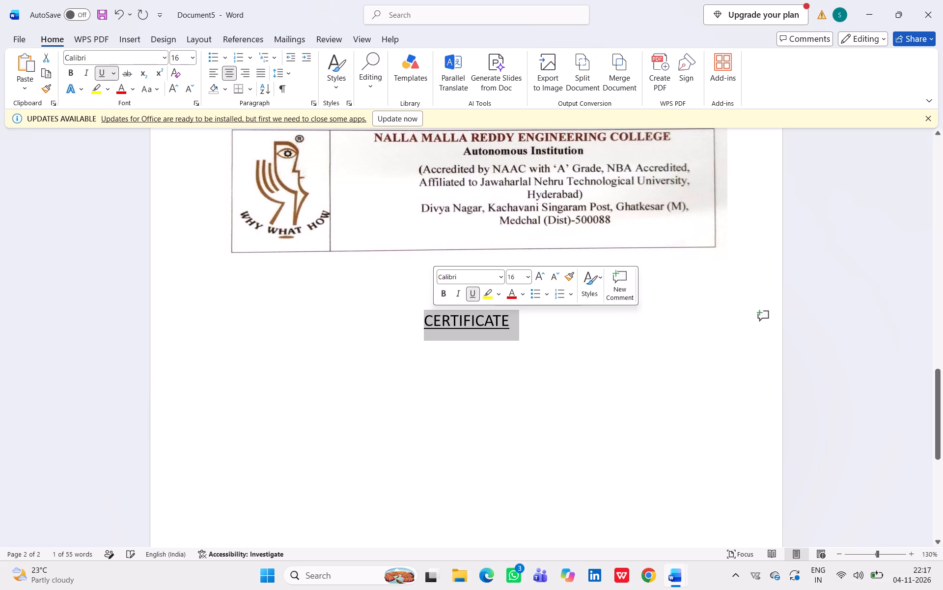
left_click(409, 377)
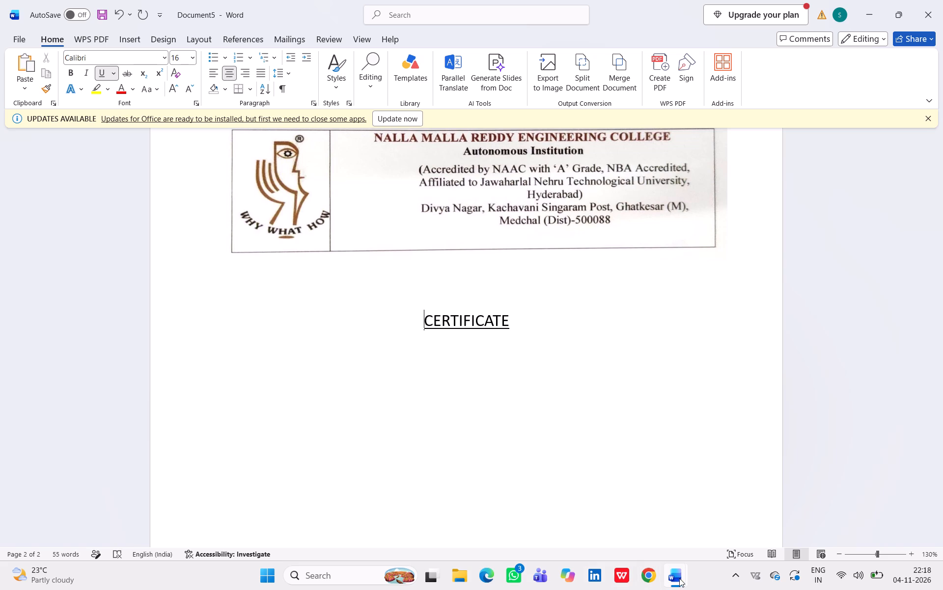
Switch to the Project Report EDITT document and locate the certificate paragraph beginning "This is to certify that the project report entitled".
left_click(580, 519)
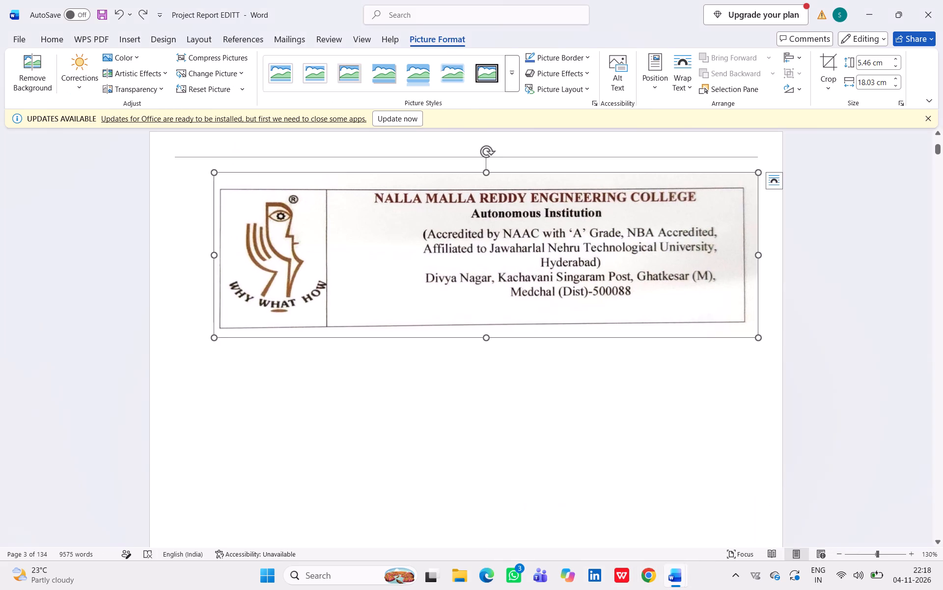
scroll(553, 513, "down", 1)
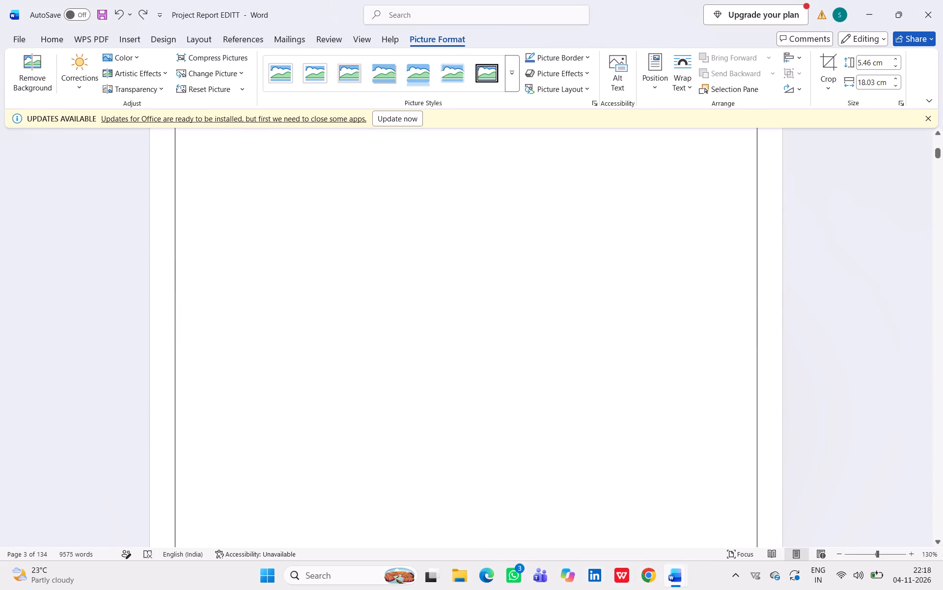
scroll(553, 513, "down", 1)
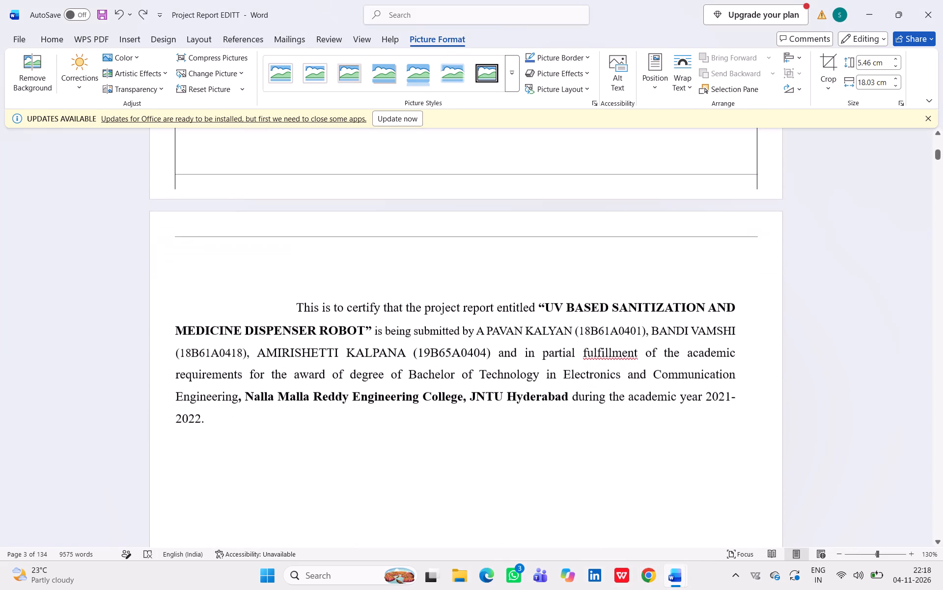
scroll(553, 513, "down", 1)
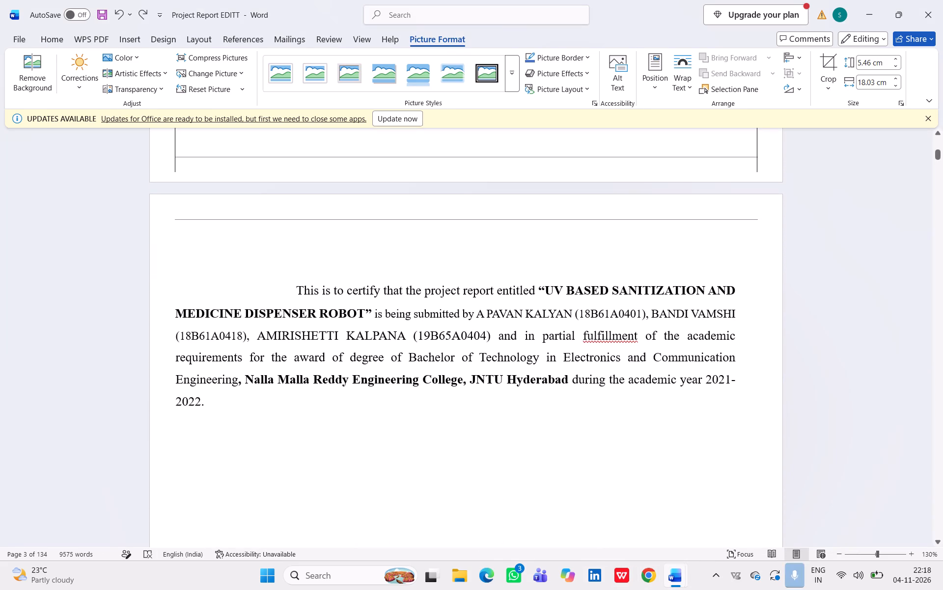
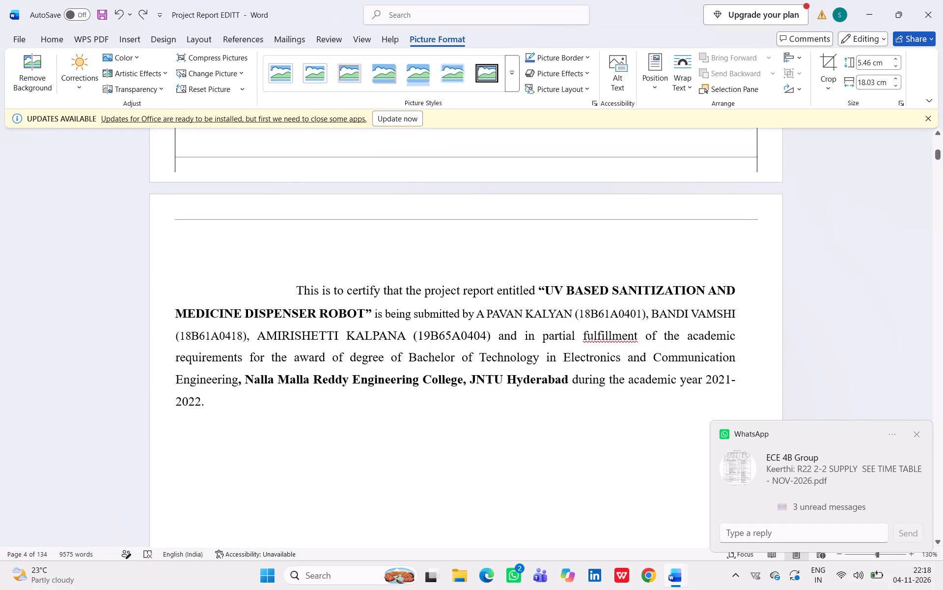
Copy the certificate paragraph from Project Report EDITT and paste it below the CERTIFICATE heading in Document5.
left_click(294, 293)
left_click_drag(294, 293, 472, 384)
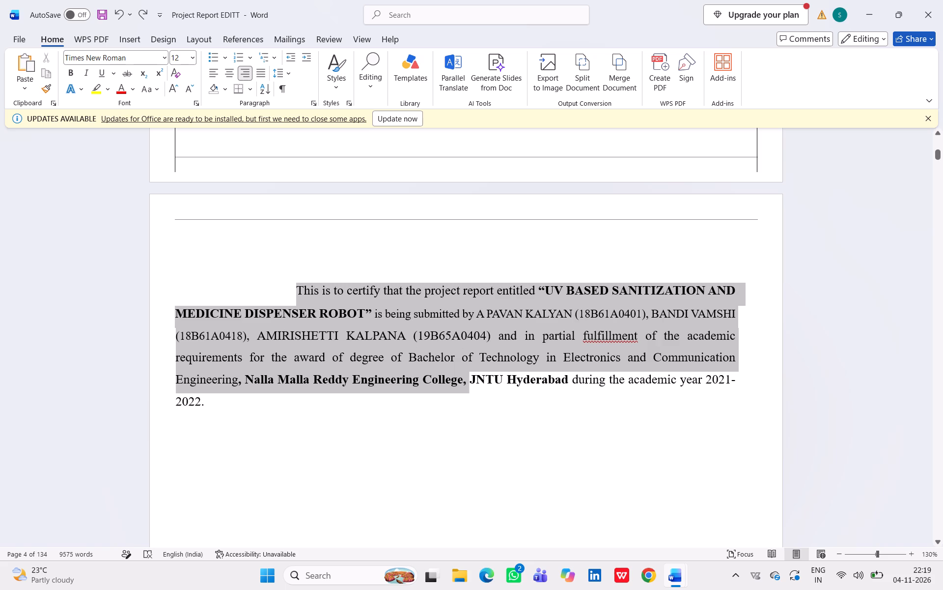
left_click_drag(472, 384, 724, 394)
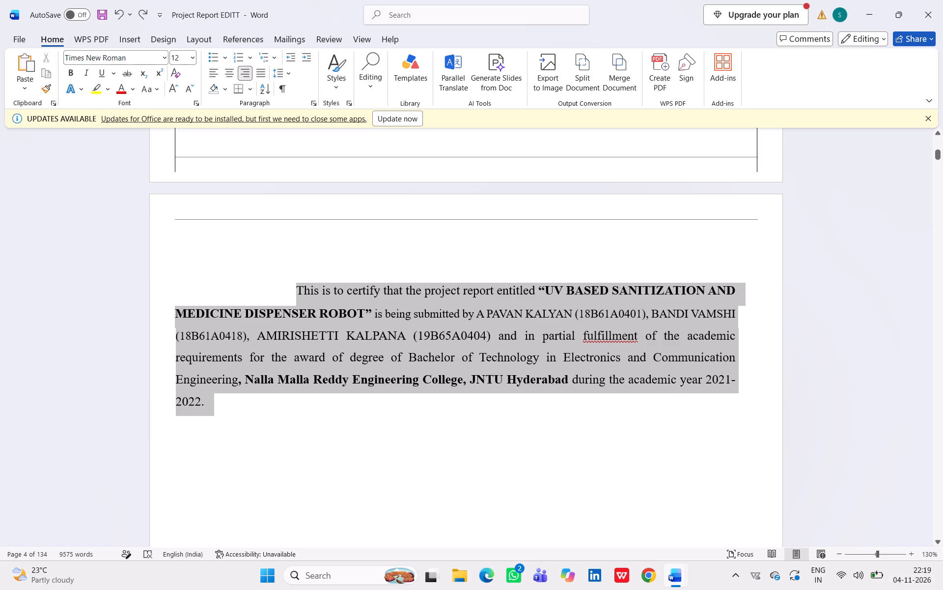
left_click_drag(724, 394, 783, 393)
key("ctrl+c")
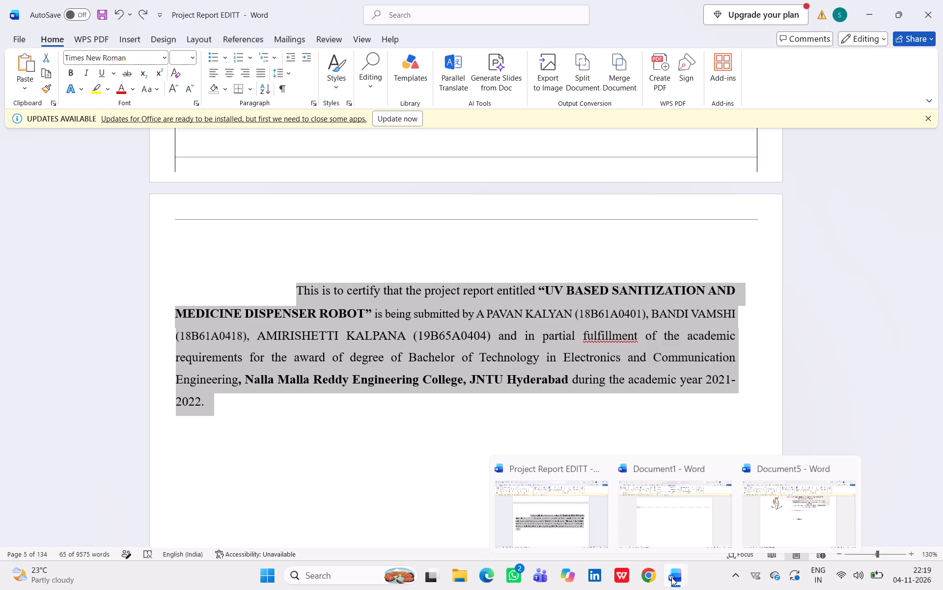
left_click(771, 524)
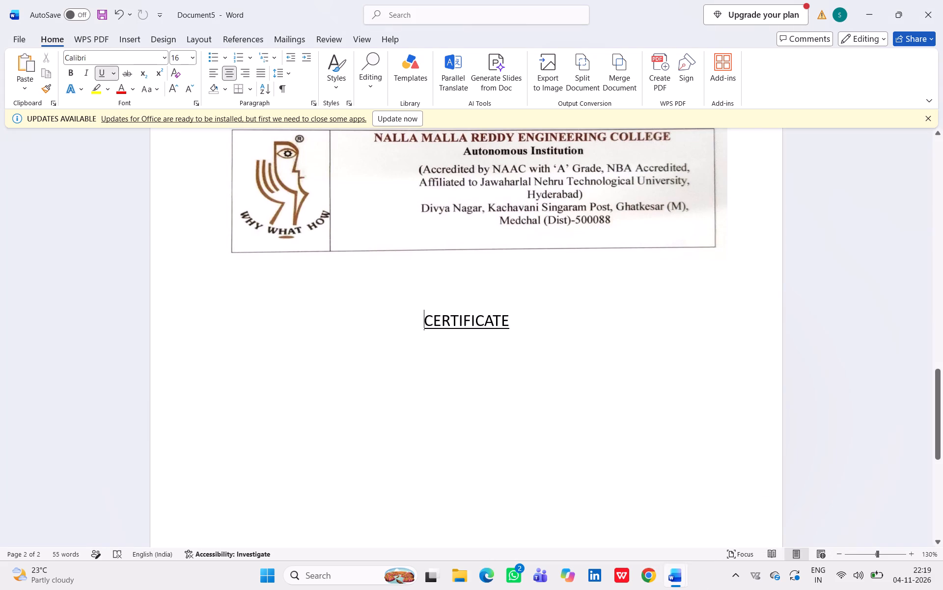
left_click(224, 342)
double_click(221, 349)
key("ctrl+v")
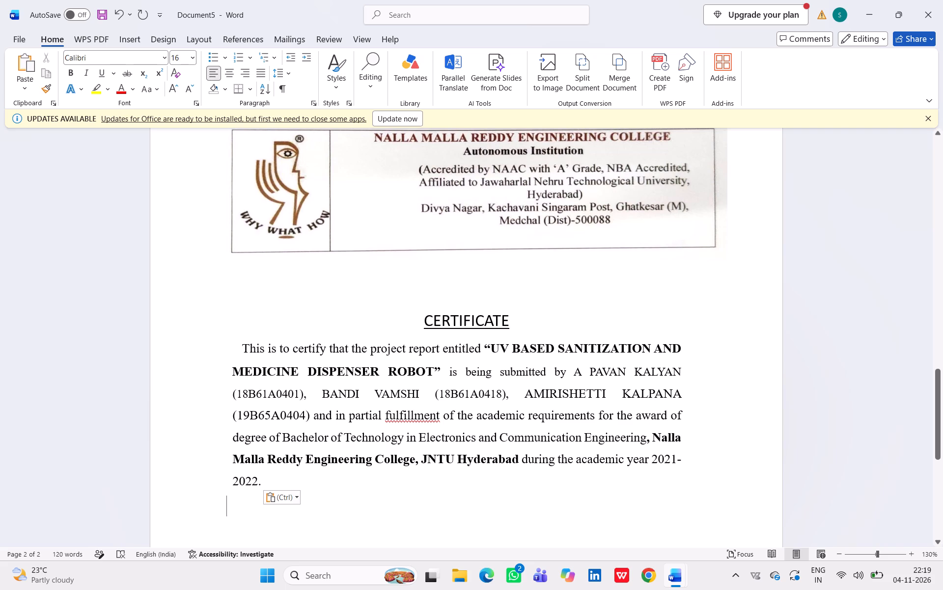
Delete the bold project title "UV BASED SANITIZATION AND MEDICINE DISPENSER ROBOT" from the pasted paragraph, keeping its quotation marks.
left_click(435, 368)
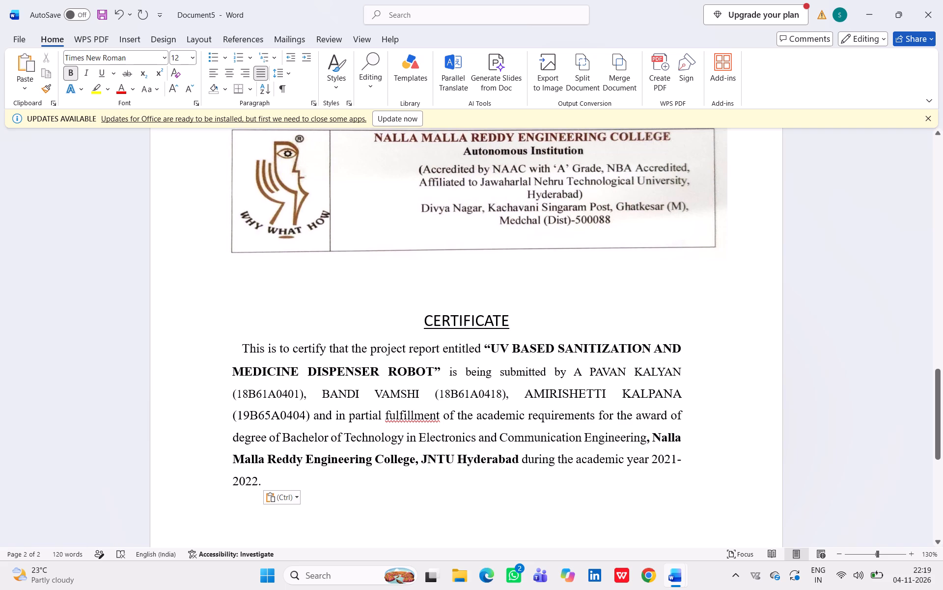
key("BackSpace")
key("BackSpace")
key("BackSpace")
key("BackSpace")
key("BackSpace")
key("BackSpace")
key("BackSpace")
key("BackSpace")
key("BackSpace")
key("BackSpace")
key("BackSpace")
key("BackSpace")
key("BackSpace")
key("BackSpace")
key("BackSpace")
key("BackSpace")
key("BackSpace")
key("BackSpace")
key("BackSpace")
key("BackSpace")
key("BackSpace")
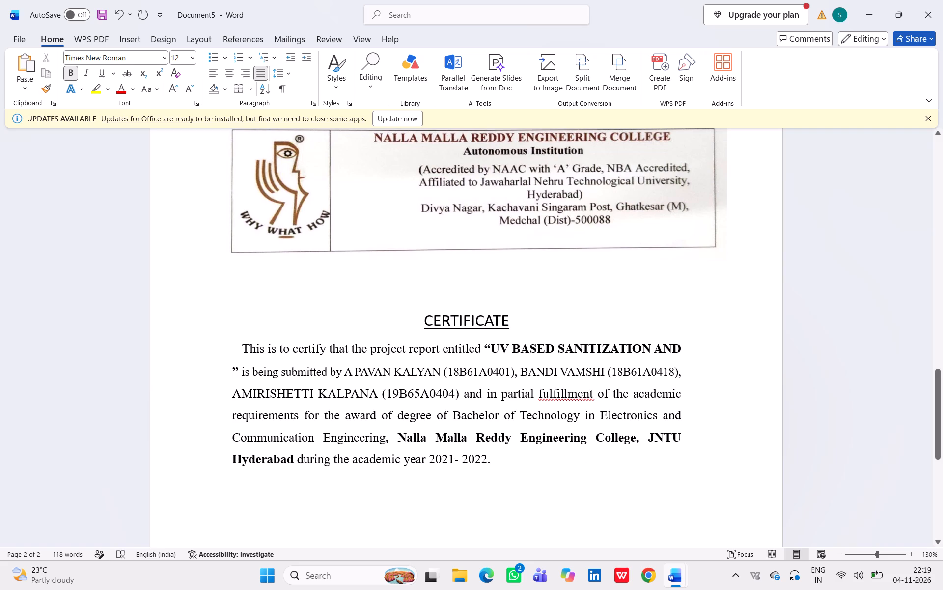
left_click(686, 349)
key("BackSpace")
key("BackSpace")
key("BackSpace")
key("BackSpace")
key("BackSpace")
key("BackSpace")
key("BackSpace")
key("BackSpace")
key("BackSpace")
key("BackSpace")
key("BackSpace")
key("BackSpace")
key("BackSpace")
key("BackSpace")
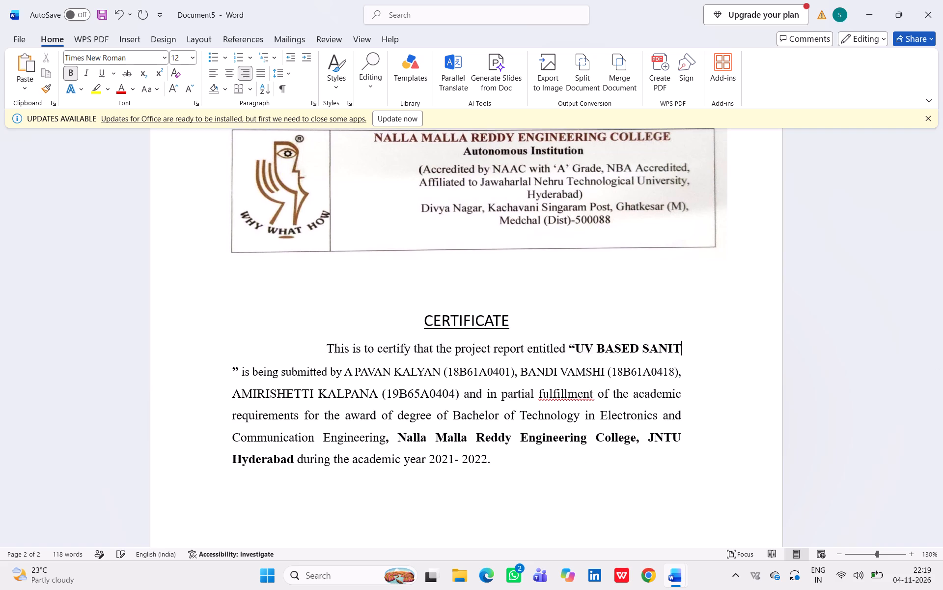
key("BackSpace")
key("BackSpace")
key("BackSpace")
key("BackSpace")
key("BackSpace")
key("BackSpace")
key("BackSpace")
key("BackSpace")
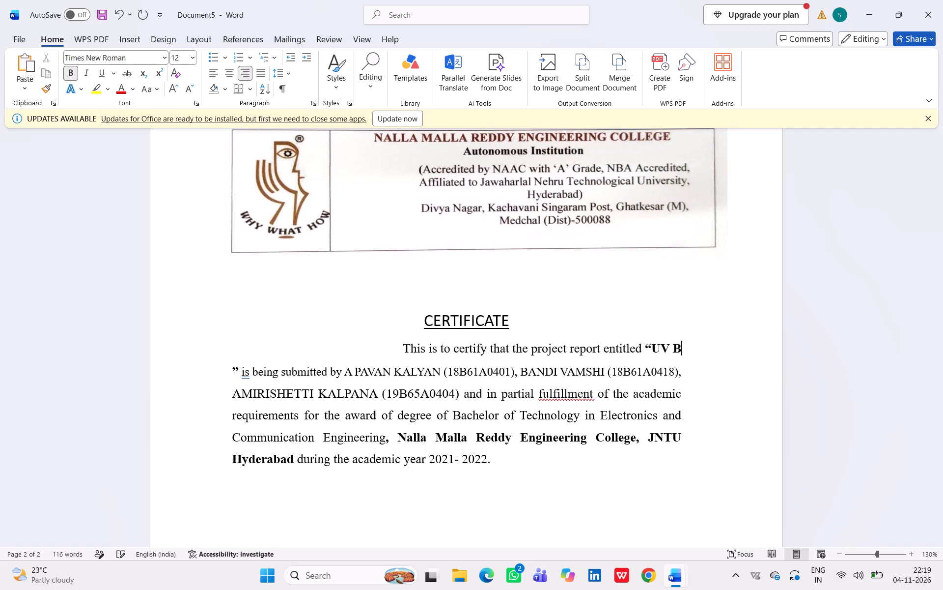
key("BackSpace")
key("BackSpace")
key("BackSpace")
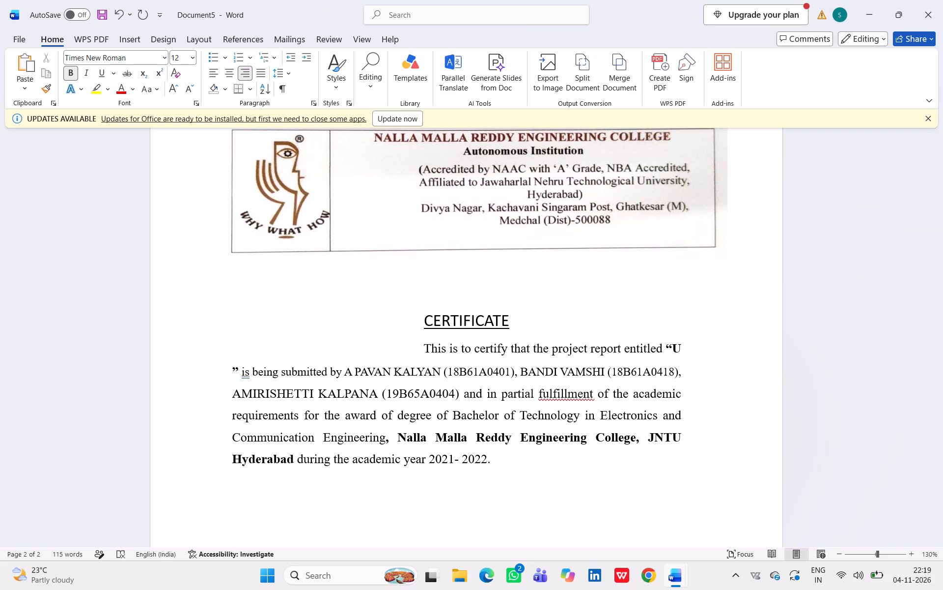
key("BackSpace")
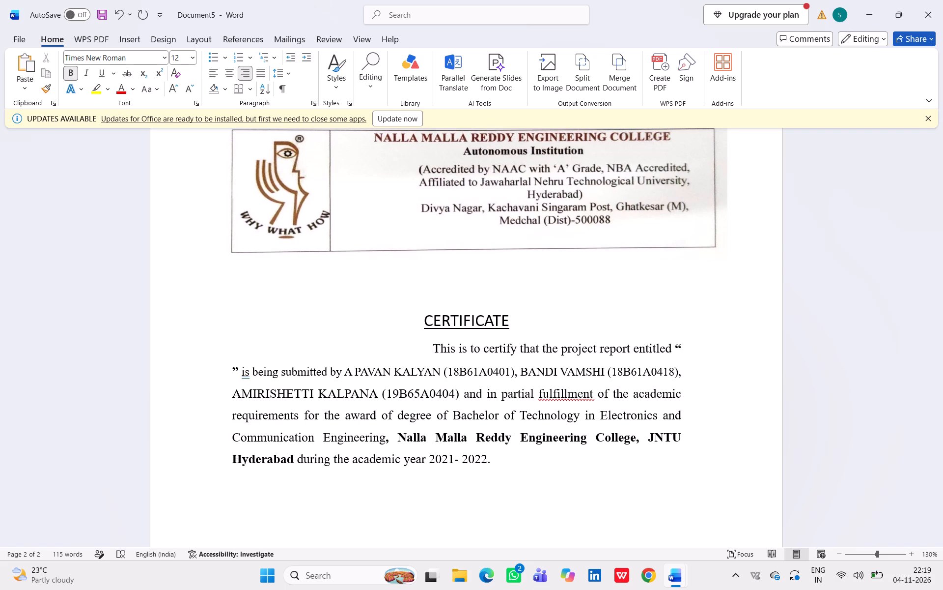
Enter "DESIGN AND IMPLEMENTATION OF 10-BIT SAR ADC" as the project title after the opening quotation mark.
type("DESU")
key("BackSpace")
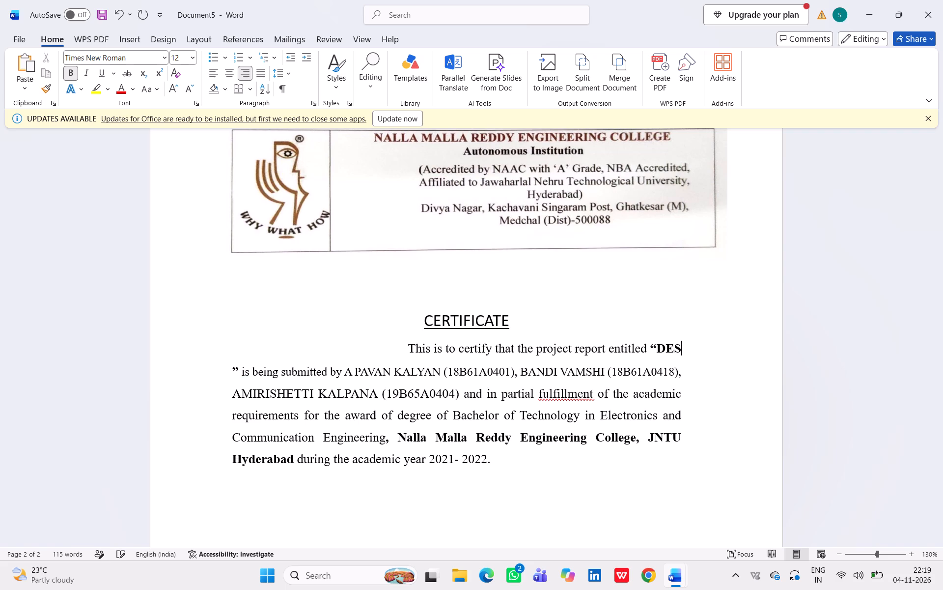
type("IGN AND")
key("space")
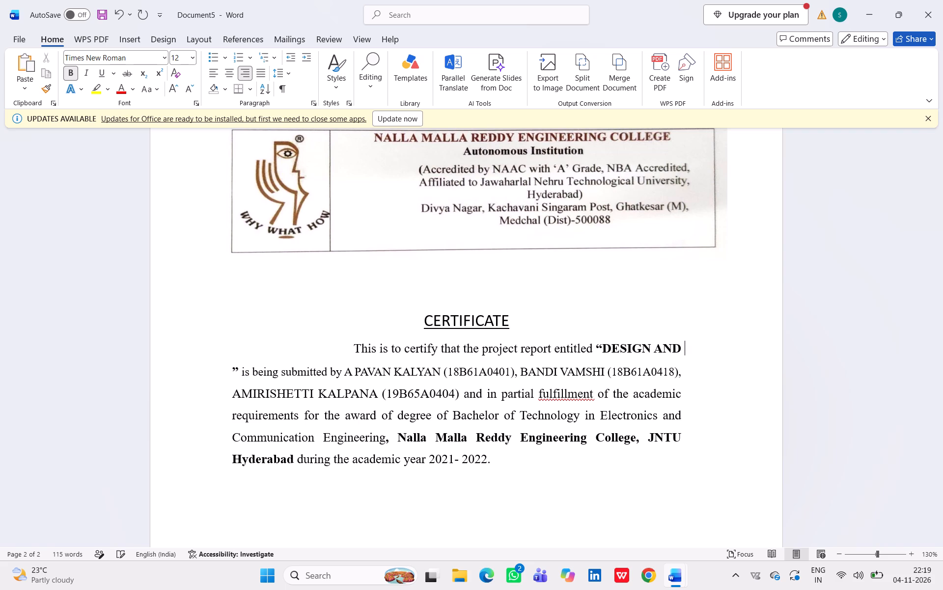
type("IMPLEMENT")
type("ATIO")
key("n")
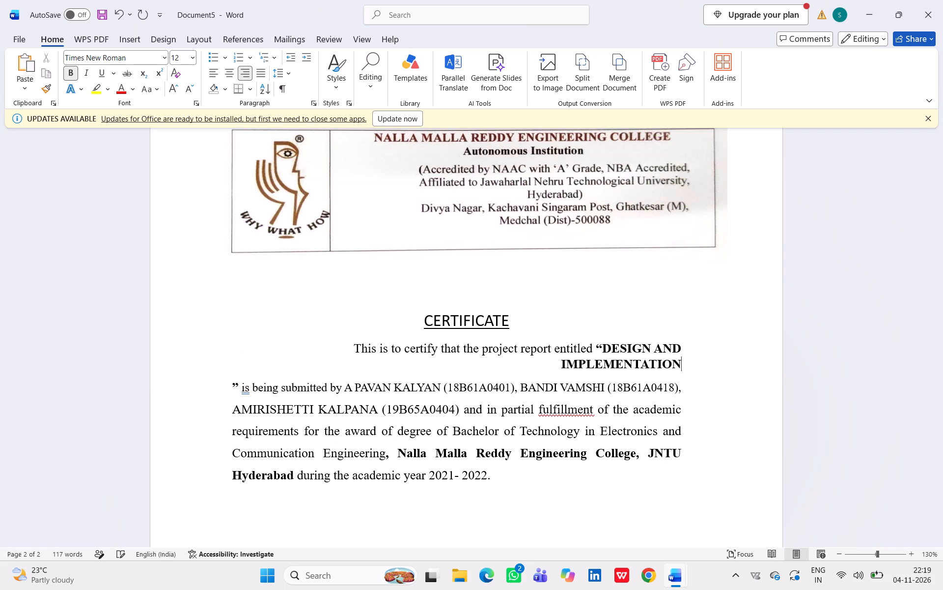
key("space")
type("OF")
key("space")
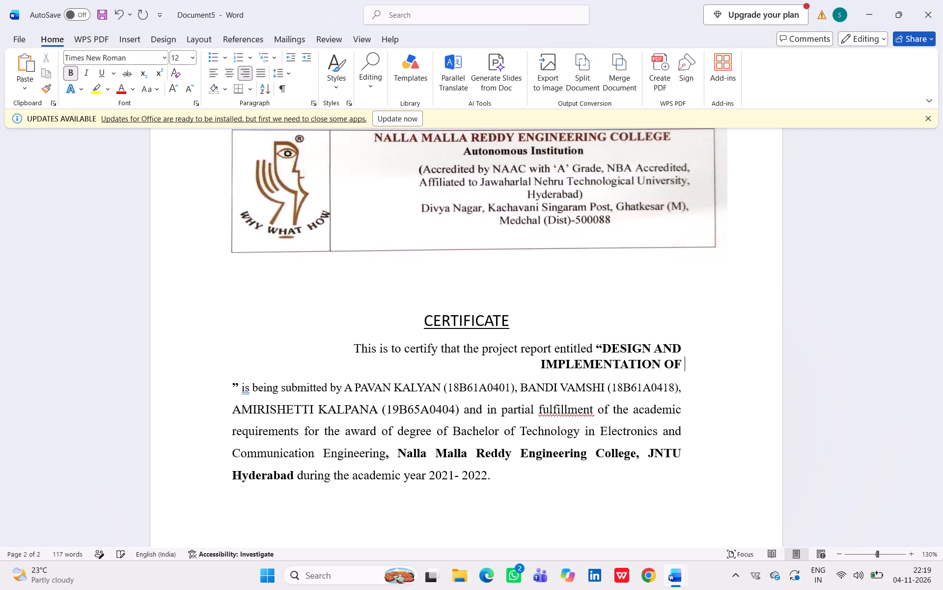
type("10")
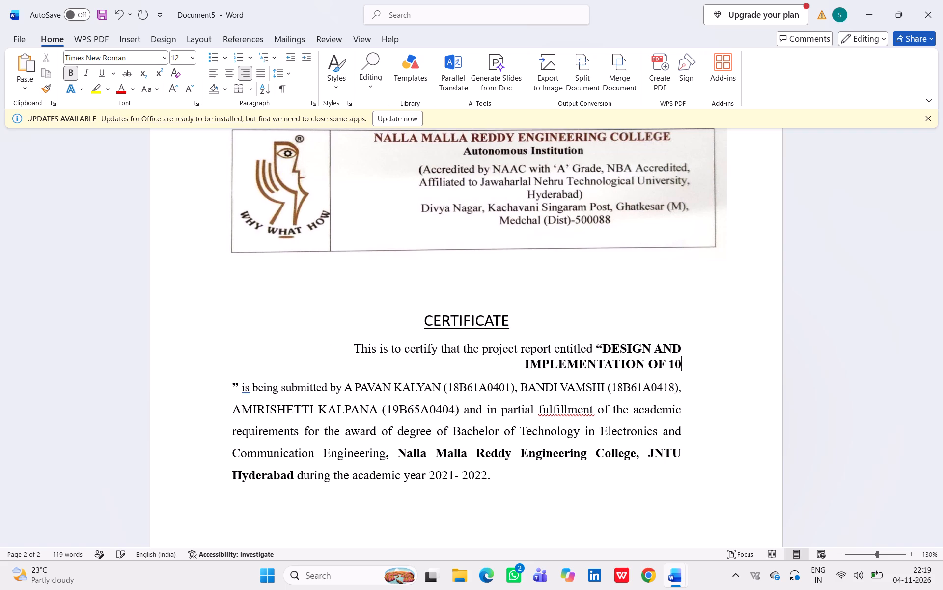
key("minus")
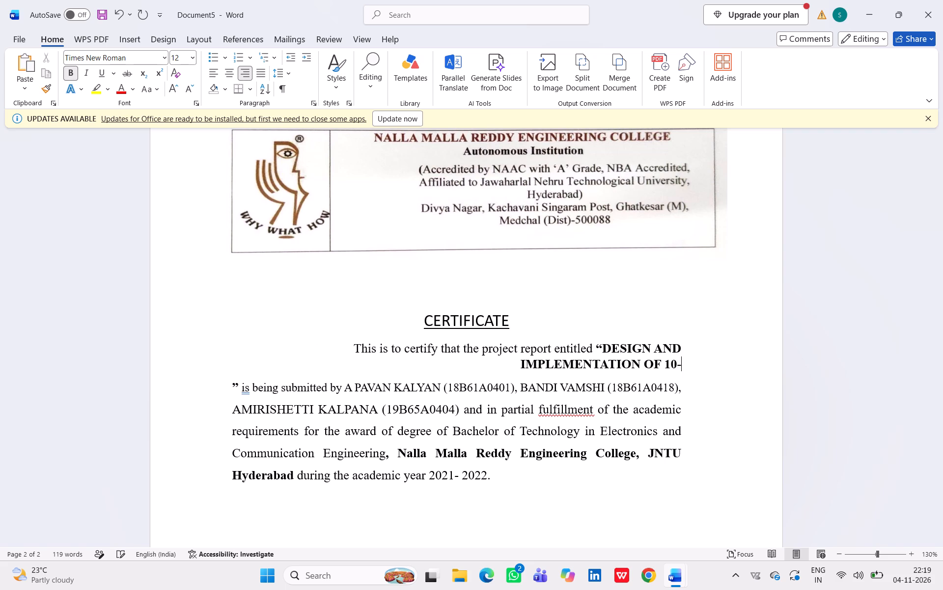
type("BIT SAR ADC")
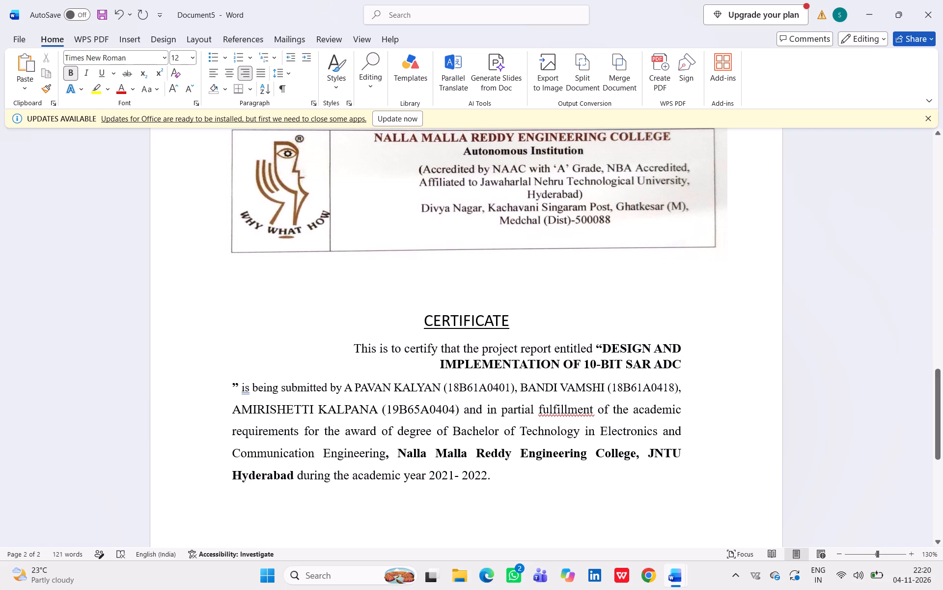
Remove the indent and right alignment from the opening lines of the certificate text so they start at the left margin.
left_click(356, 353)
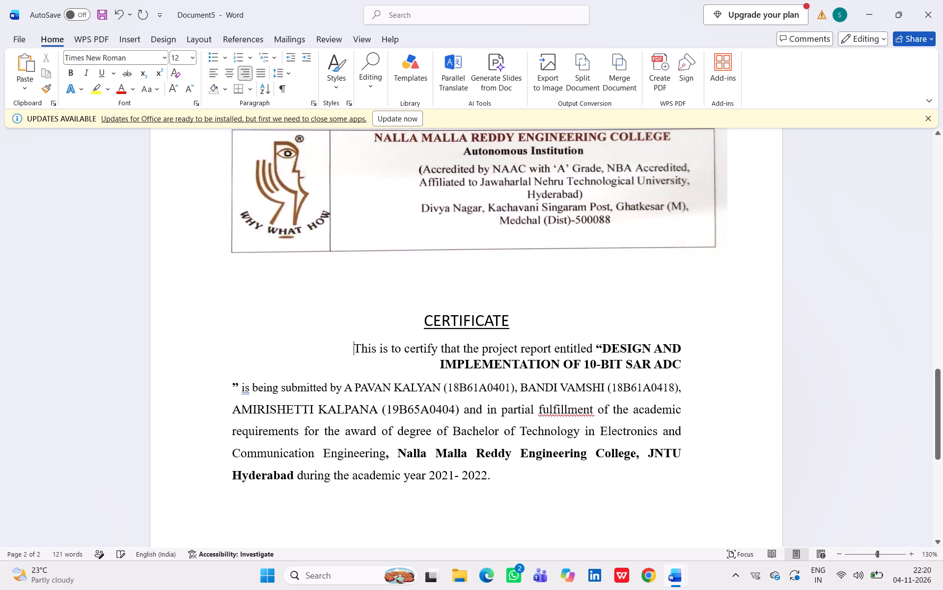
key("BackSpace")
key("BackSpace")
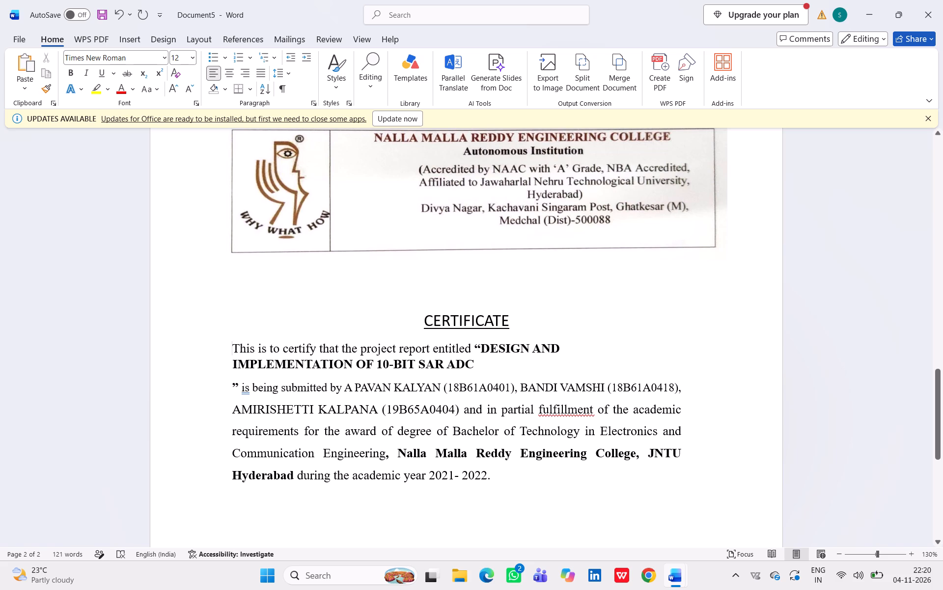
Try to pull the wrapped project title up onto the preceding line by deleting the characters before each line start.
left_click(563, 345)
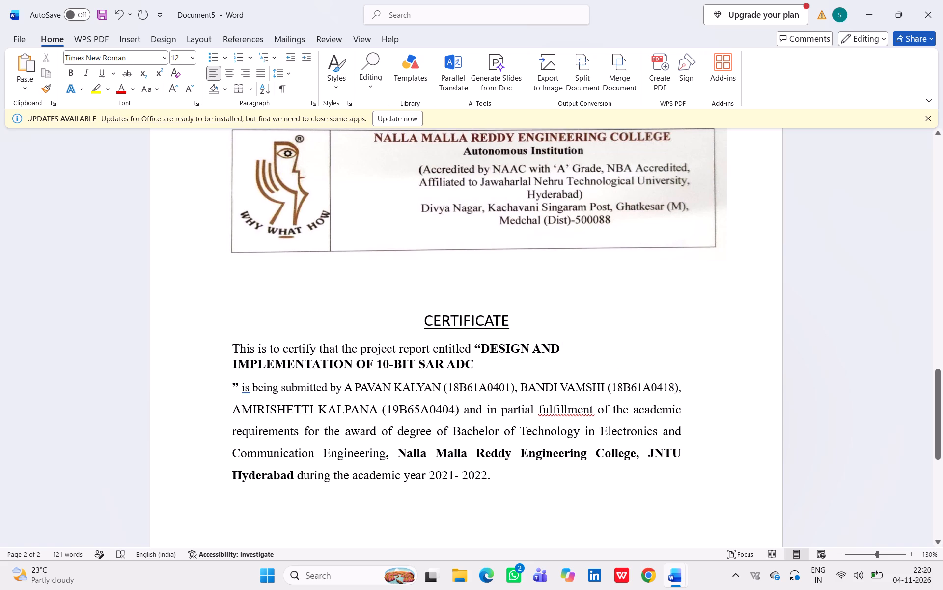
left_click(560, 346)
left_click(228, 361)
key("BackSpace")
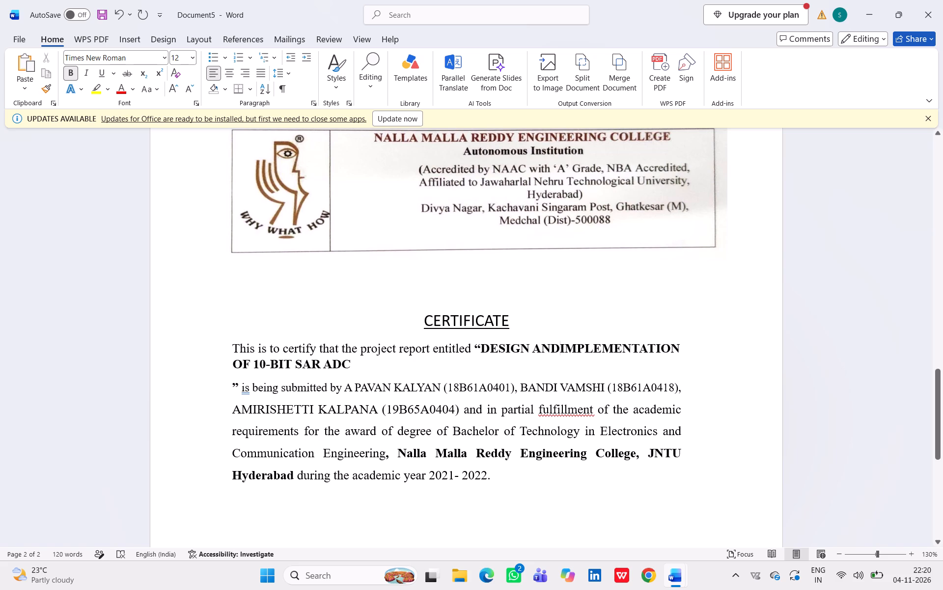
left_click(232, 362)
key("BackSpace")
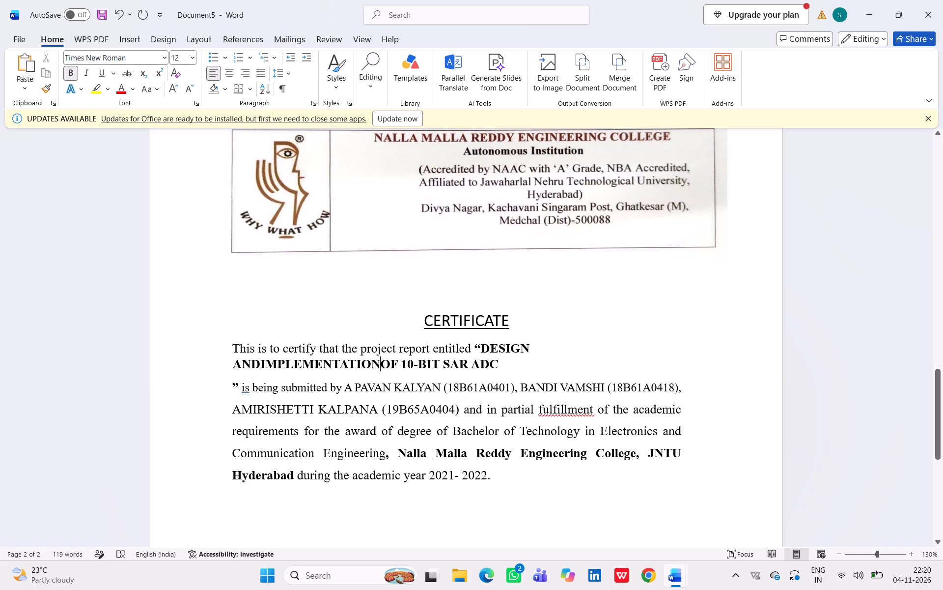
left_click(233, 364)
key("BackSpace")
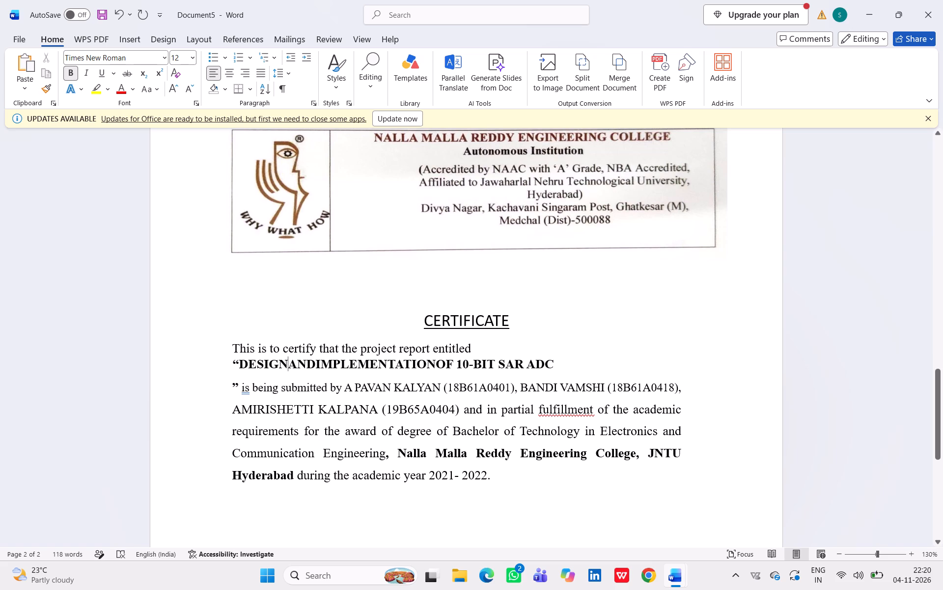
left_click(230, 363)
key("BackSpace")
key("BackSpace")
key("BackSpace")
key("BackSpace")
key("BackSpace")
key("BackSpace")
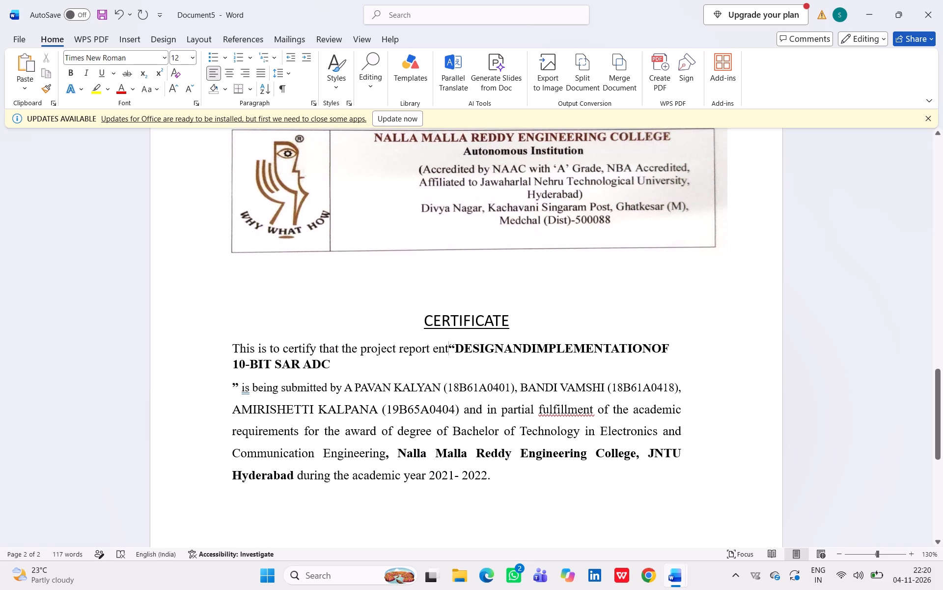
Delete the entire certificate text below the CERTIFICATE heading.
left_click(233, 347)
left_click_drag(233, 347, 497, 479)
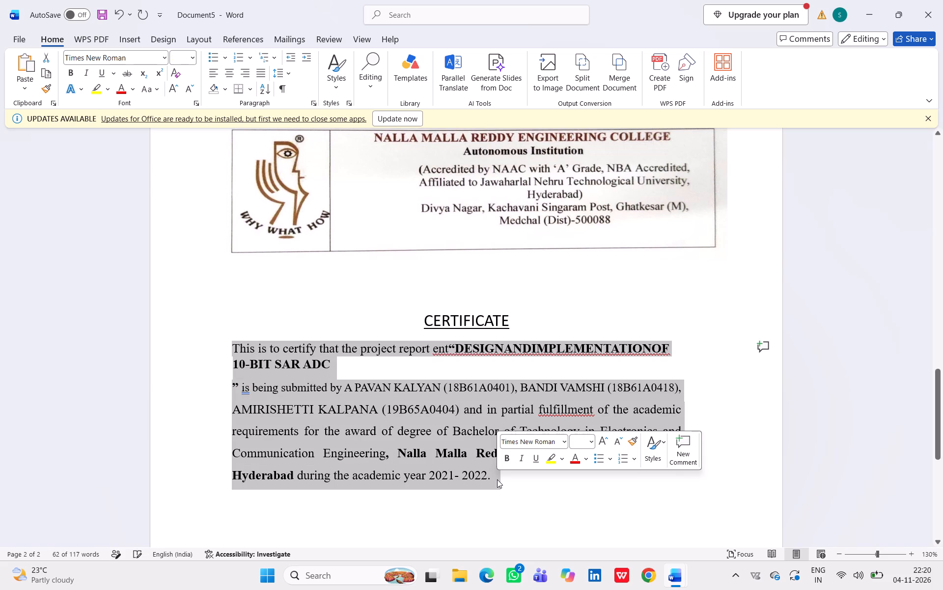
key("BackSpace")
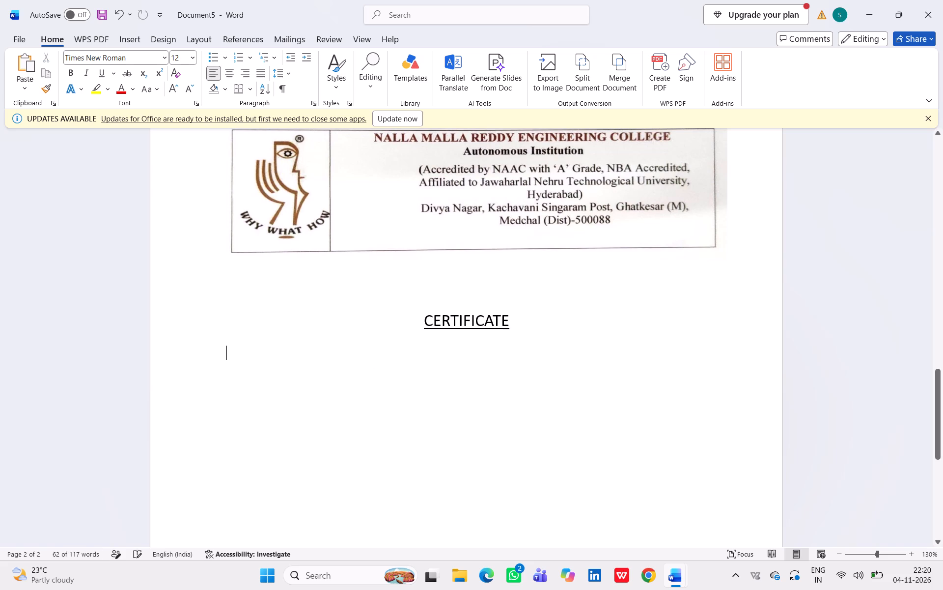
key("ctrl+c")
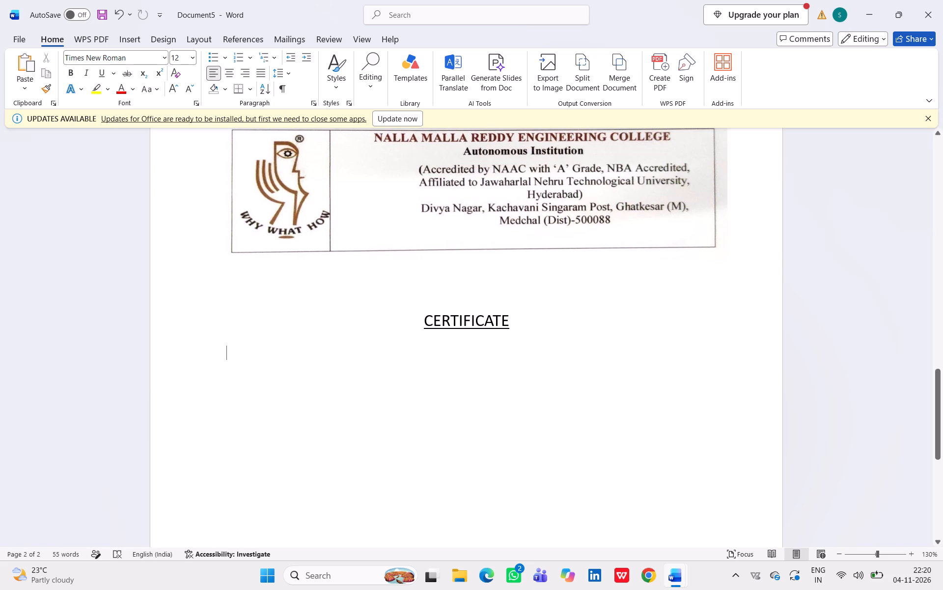
Paste the copied certificate paragraph below the CERTIFICATE heading.
key("ctrl+c")
key("ctrl+v")
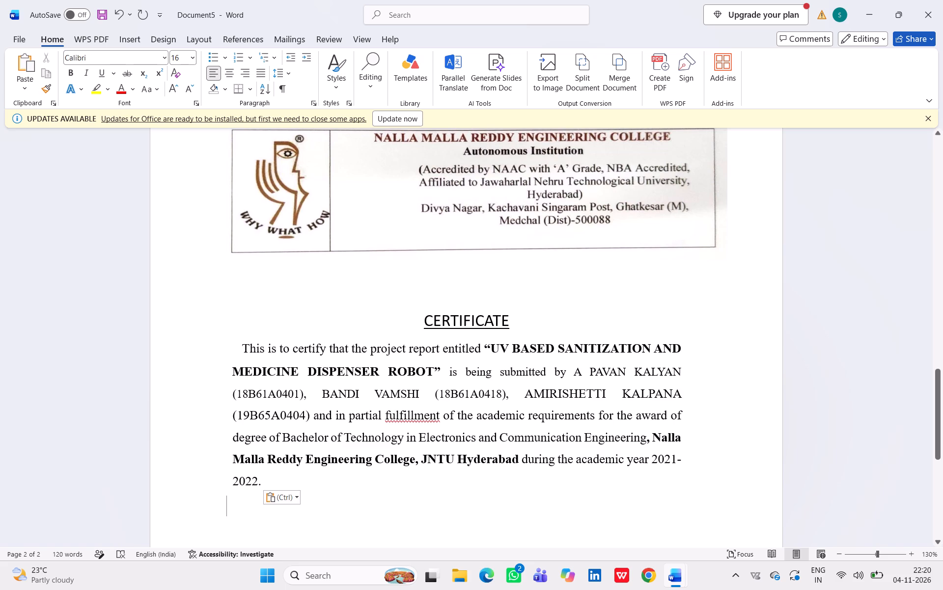
Replace the project title words between the opening quotation mark and AND with "DESIGN".
left_click(651, 346)
key("BackSpace")
key("BackSpace")
key("BackSpace")
key("BackSpace")
key("BackSpace")
key("BackSpace")
key("BackSpace")
key("BackSpace")
key("BackSpace")
key("BackSpace")
key("BackSpace")
key("BackSpace")
key("BackSpace")
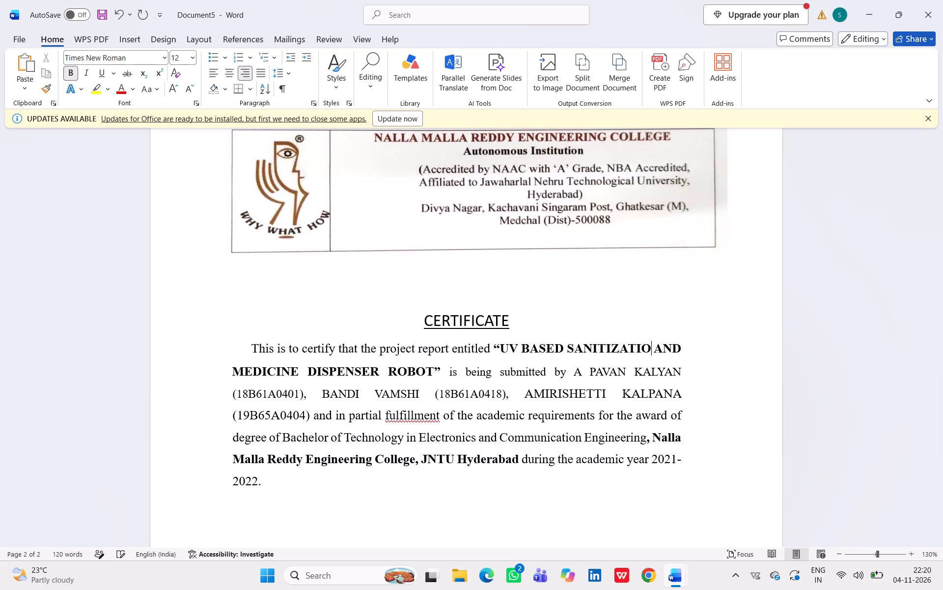
key("BackSpace")
key("BackSpace")
key("BackSpace")
key("BackSpace")
key("BackSpace")
key("BackSpace")
key("BackSpace")
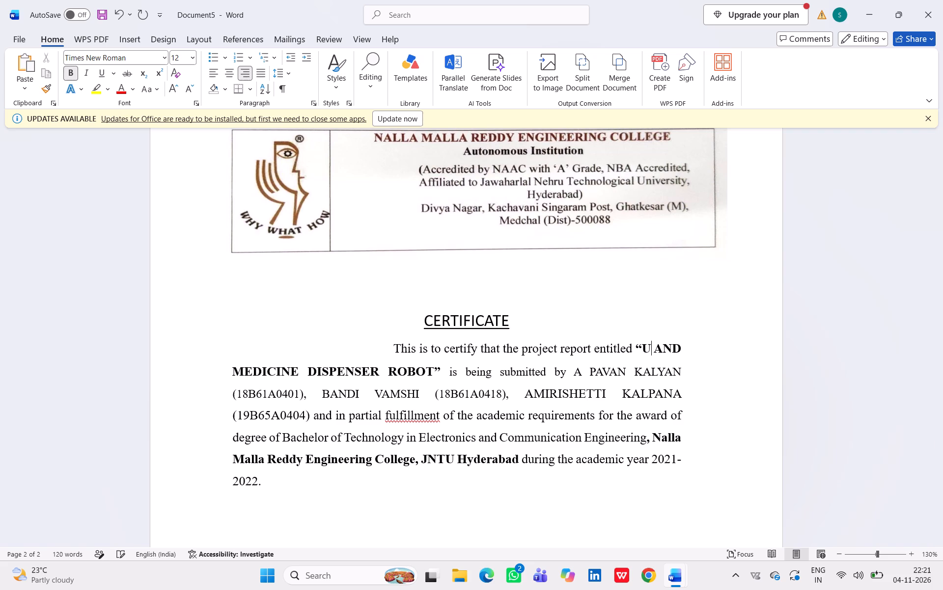
key("BackSpace")
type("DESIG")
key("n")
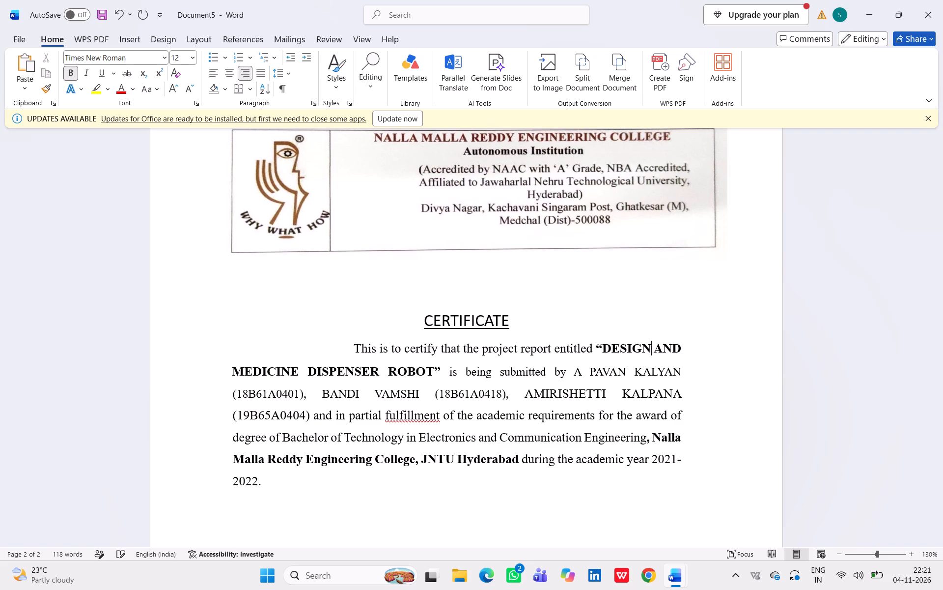
Remove the break after the certificate's first line and replace AND in the project title with "OF".
double_click(683, 344)
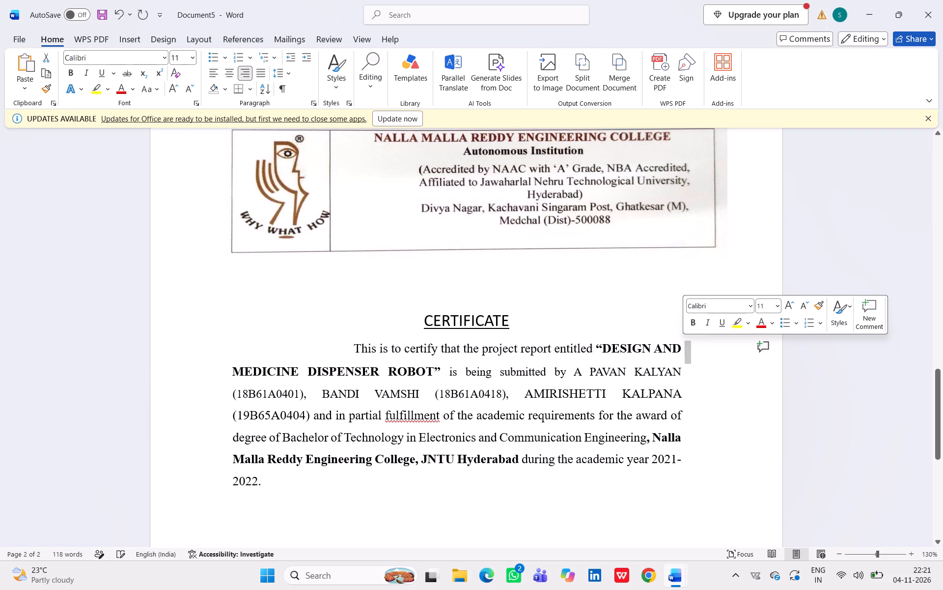
key("BackSpace")
key("BackSpace")
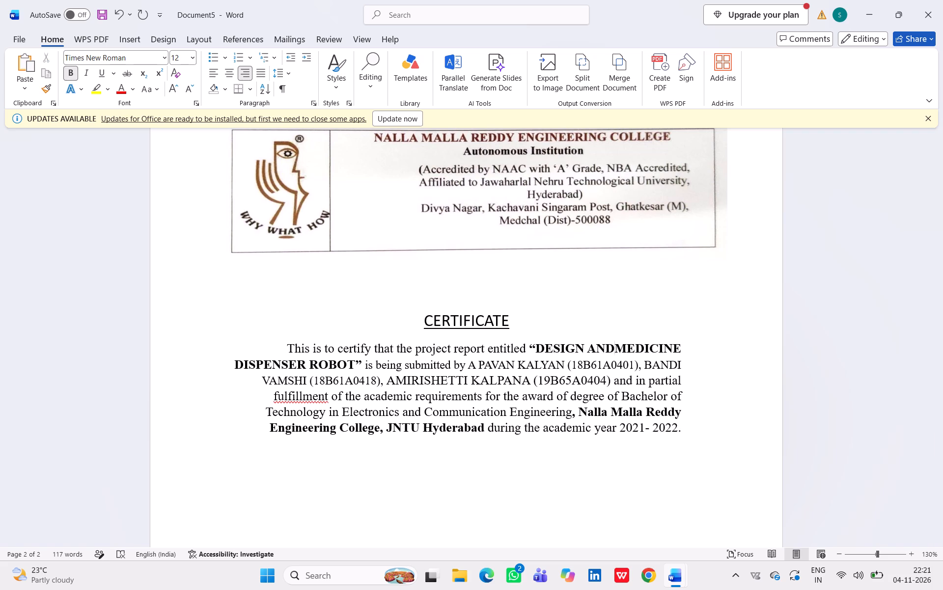
key("BackSpace")
key("BackSpace")
key("BackSpace")
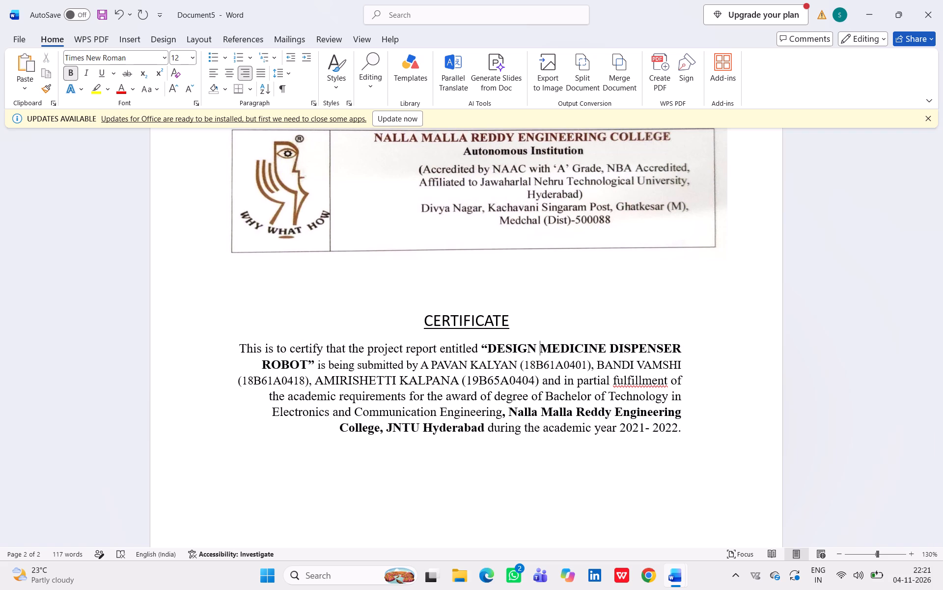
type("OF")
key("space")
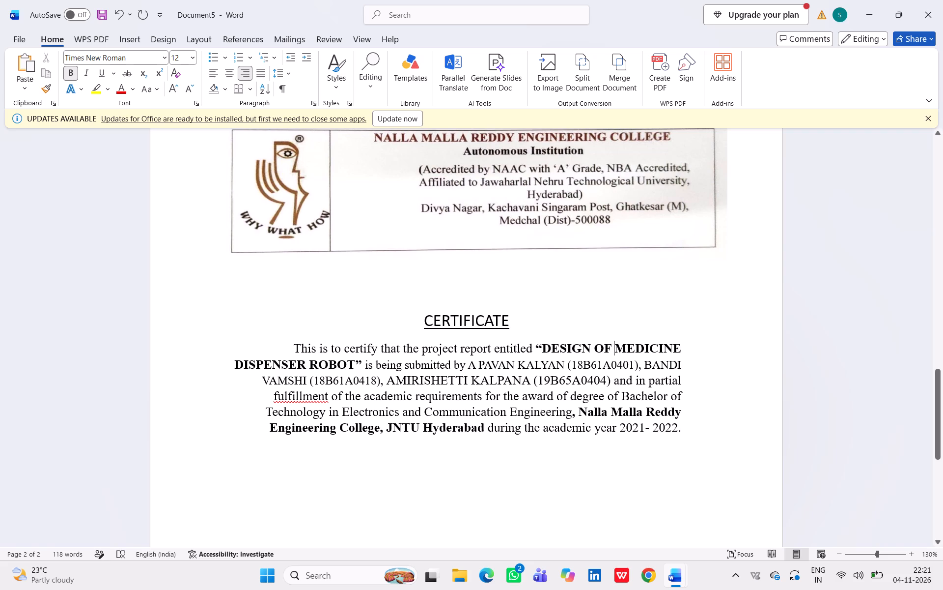
Replace the word MEDICINE in the project title with "10-BIT".
left_click(683, 349)
key("BackSpace")
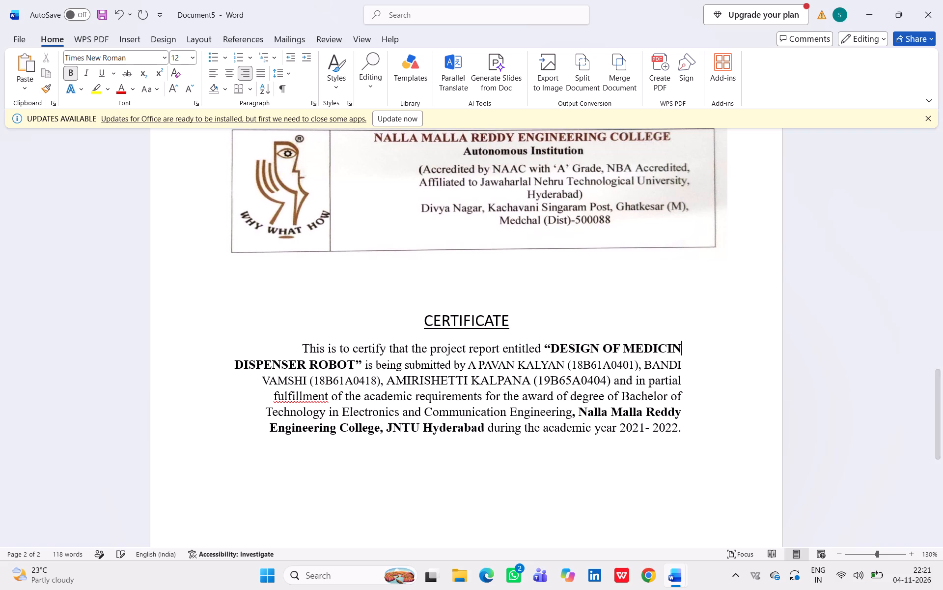
key("BackSpace")
key("BackSpace")
key("BackSpace")
key("BackSpace")
key("BackSpace")
key("BackSpace")
key("BackSpace")
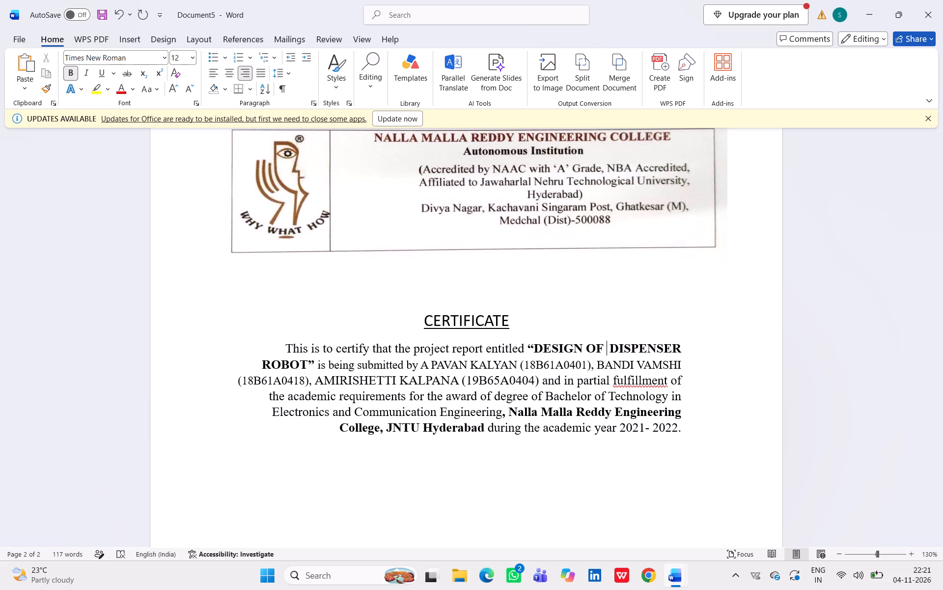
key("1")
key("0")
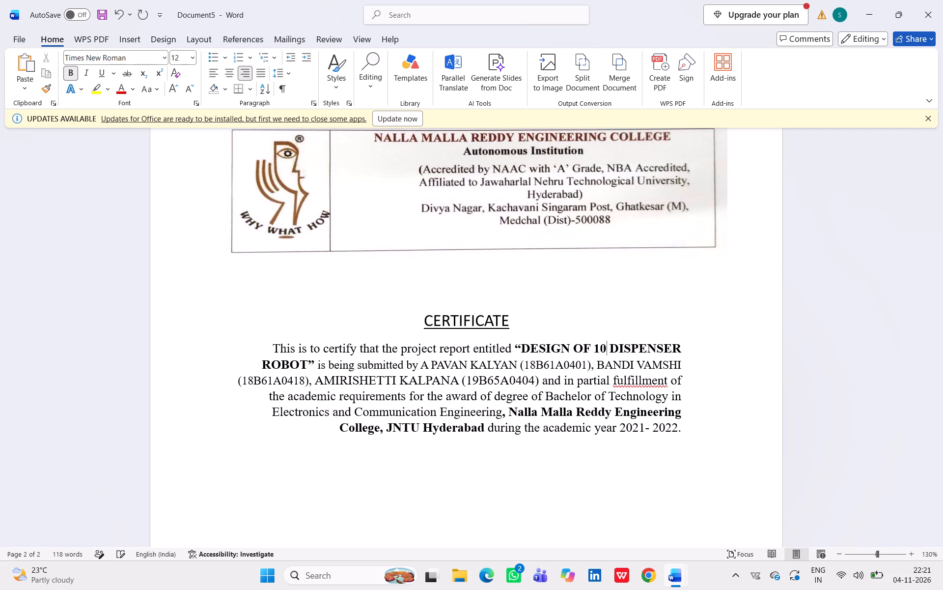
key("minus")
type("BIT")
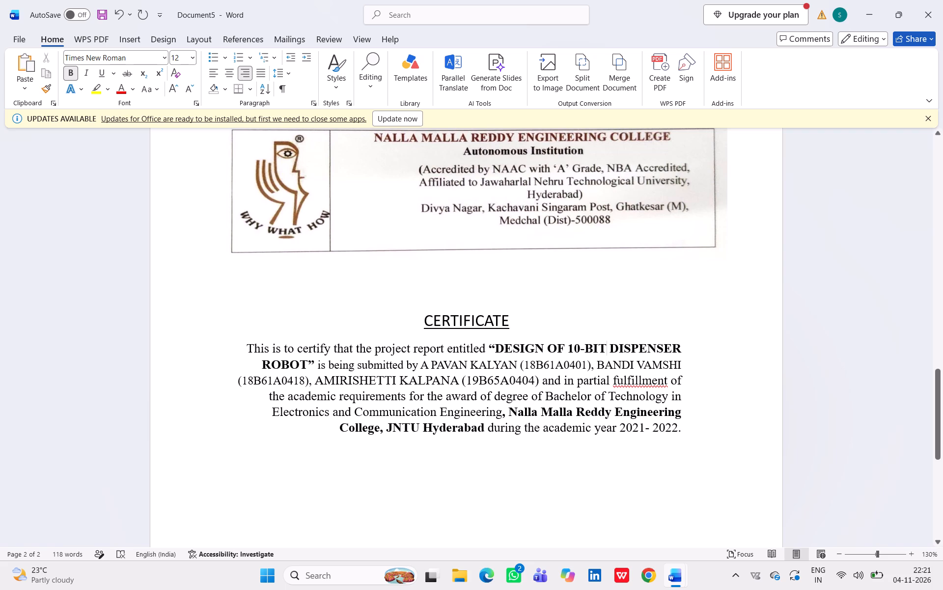
Replace the word DISPENSER in the project title with "SAR ADC".
left_click(682, 347)
key("BackSpace")
key("BackSpace")
key("BackSpace")
key("BackSpace")
key("BackSpace")
key("BackSpace")
key("BackSpace")
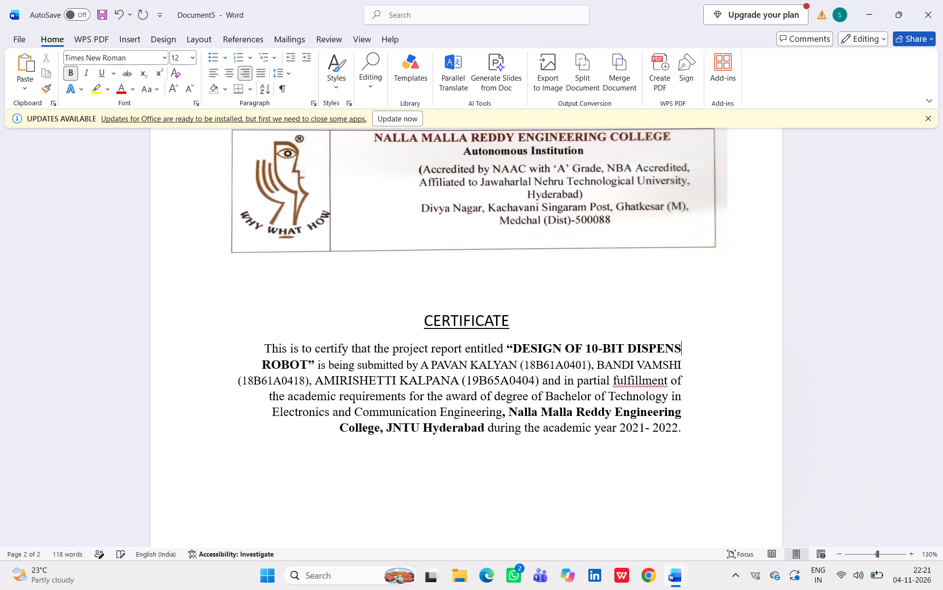
key("BackSpace")
key("BackSpace")
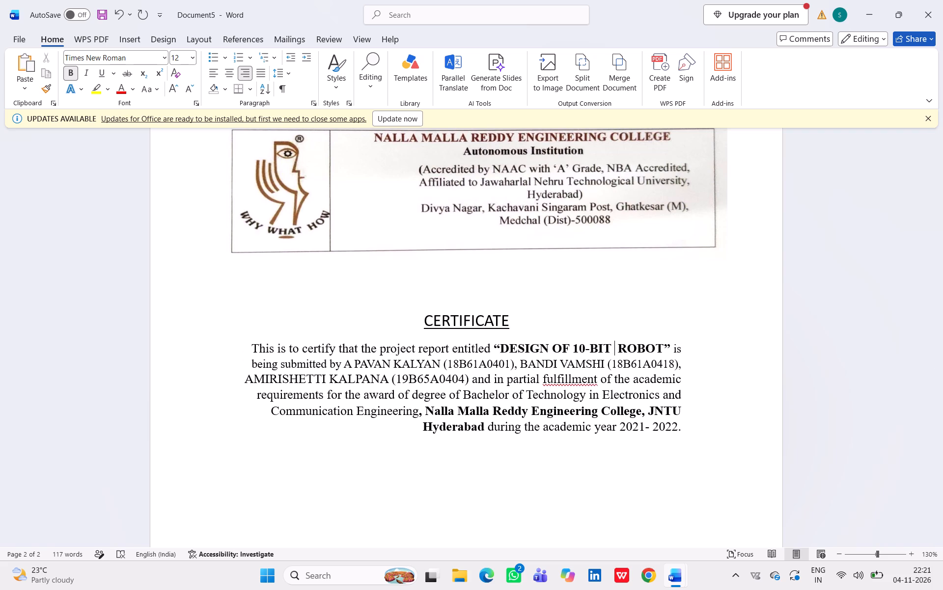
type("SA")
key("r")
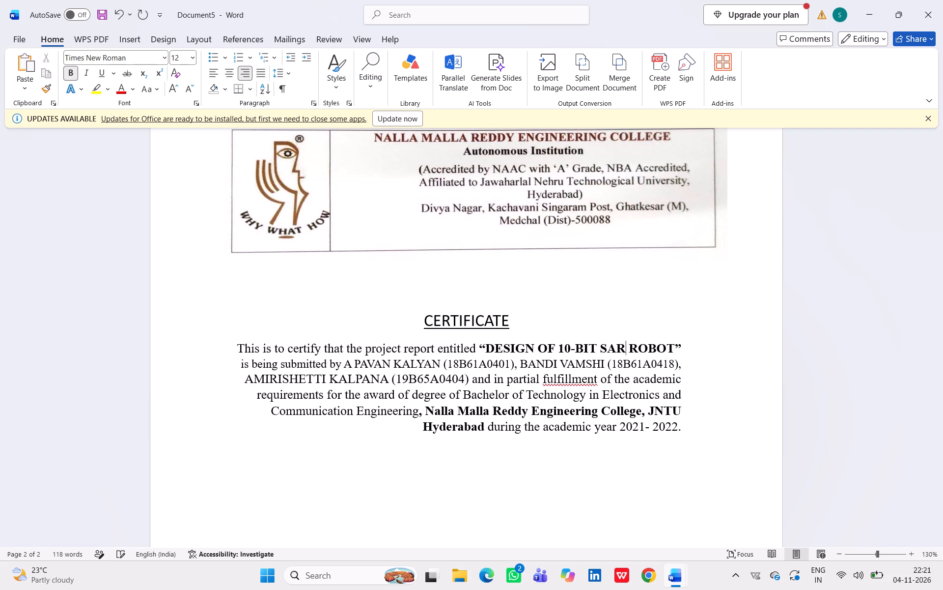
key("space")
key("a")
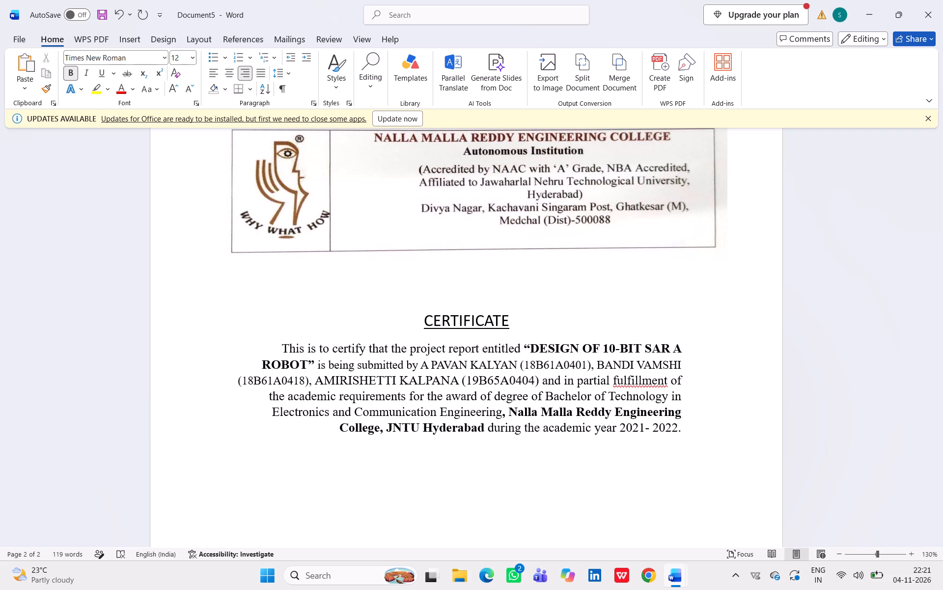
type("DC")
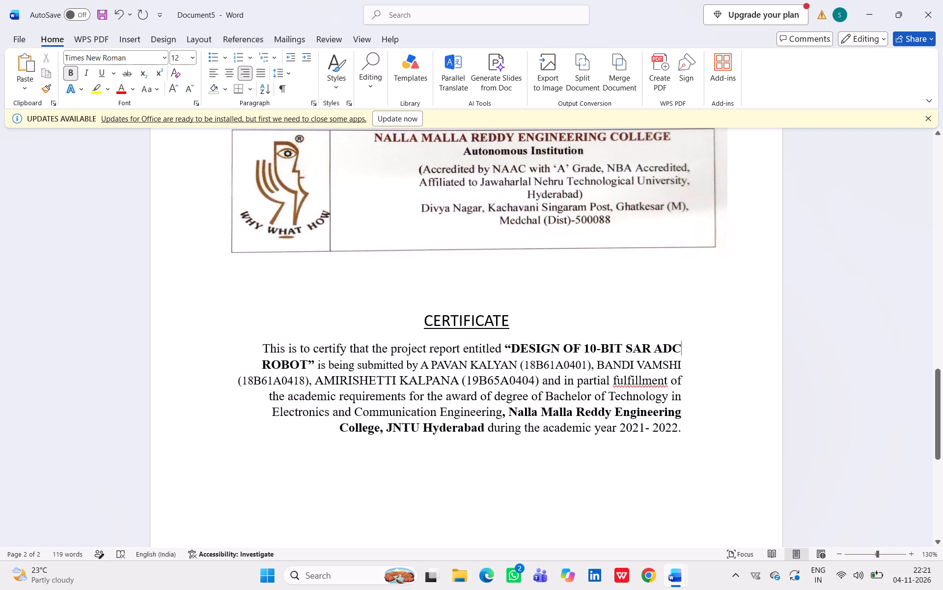
Delete the word ROBOT from the end of the project title, keeping the closing quotation mark.
left_click(307, 363)
key("BackSpace")
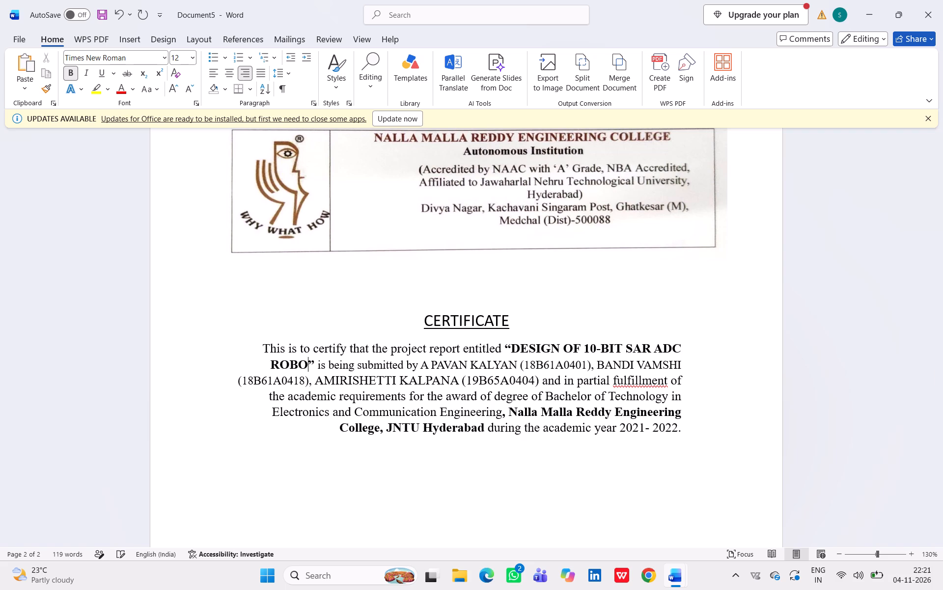
key("BackSpace")
key("BackSpace")
key("BackSpace")
key("BackSpace")
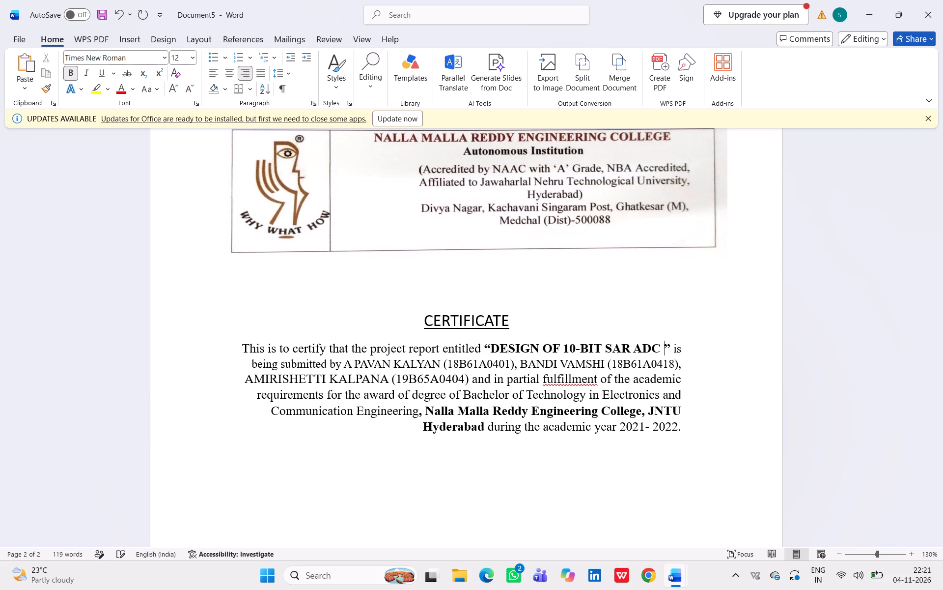
Replace the first student's name after "being submitted by" with the new first team member's name.
left_click(442, 364)
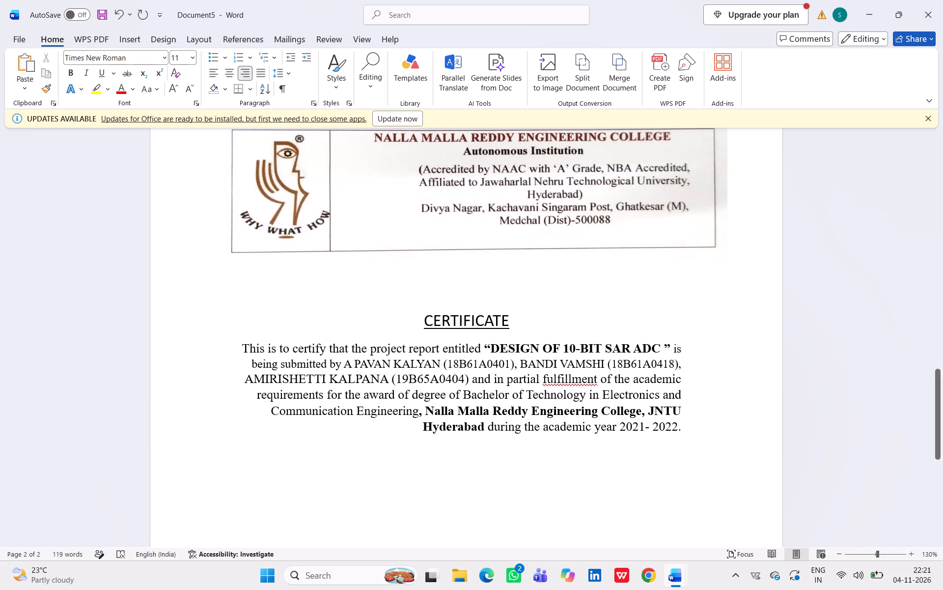
key("BackSpace")
key("BackSpace")
key("BackSpace")
key("BackSpace")
key("BackSpace")
key("BackSpace")
key("BackSpace")
key("BackSpace")
key("BackSpace")
key("BackSpace")
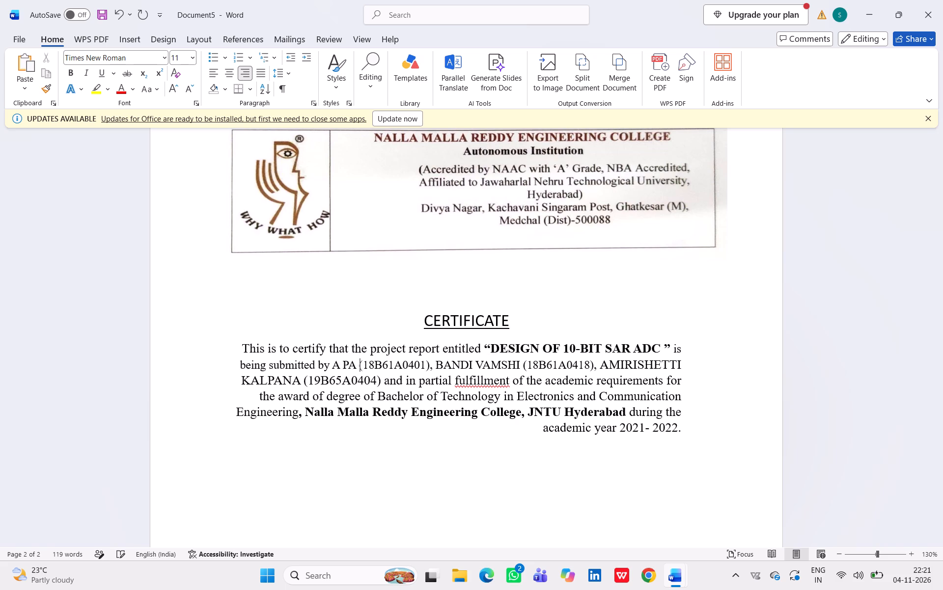
key("BackSpace")
key("BackSpace")
key("BackSpace")
key("BackSpace")
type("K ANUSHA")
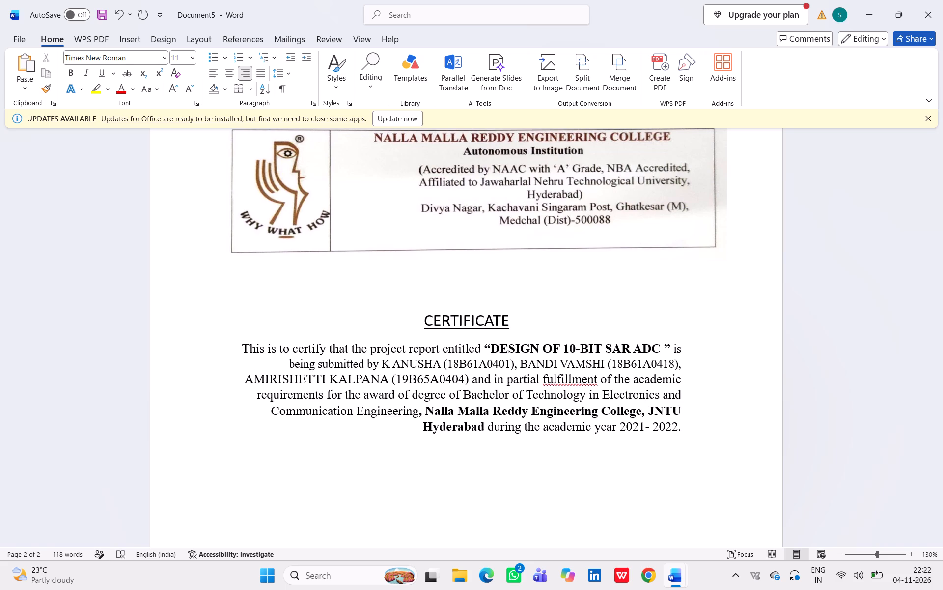
Replace the roll number in brackets after the first student's name with that student's own roll number.
left_click(509, 364)
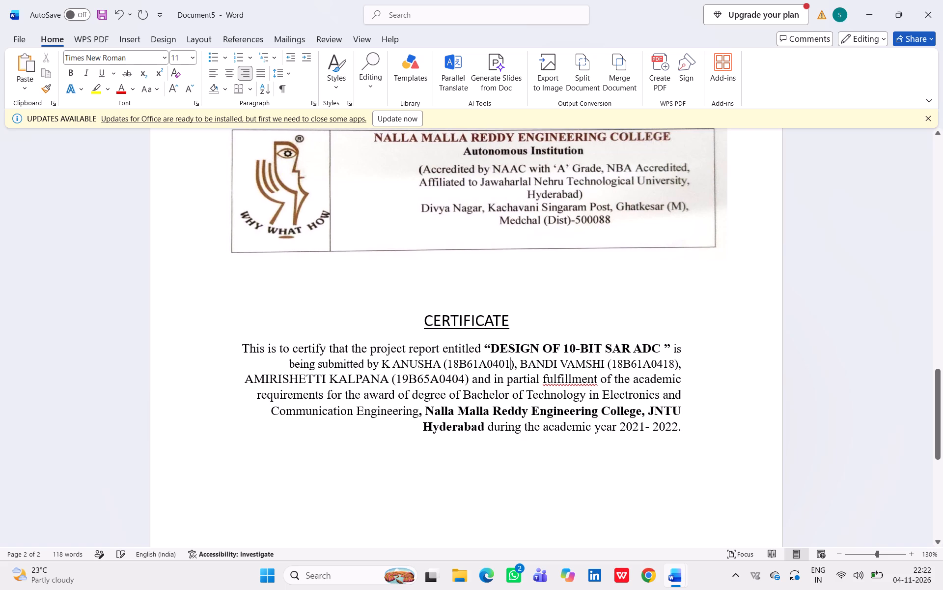
key("BackSpace")
key("BackSpace")
key("BackSpace")
key("BackSpace")
key("BackSpace")
key("BackSpace")
key("BackSpace")
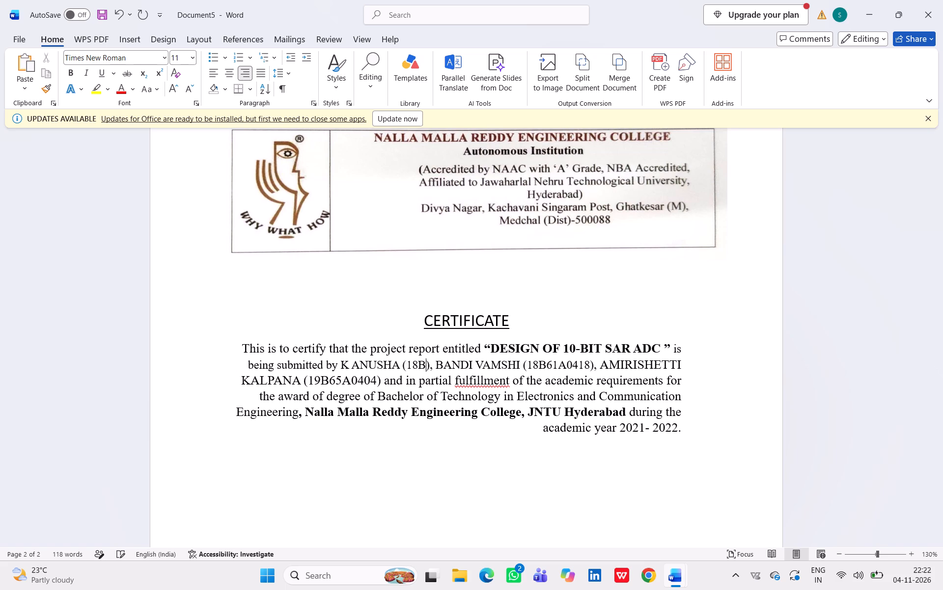
key("BackSpace")
key("BackSpace")
key("BackSpace")
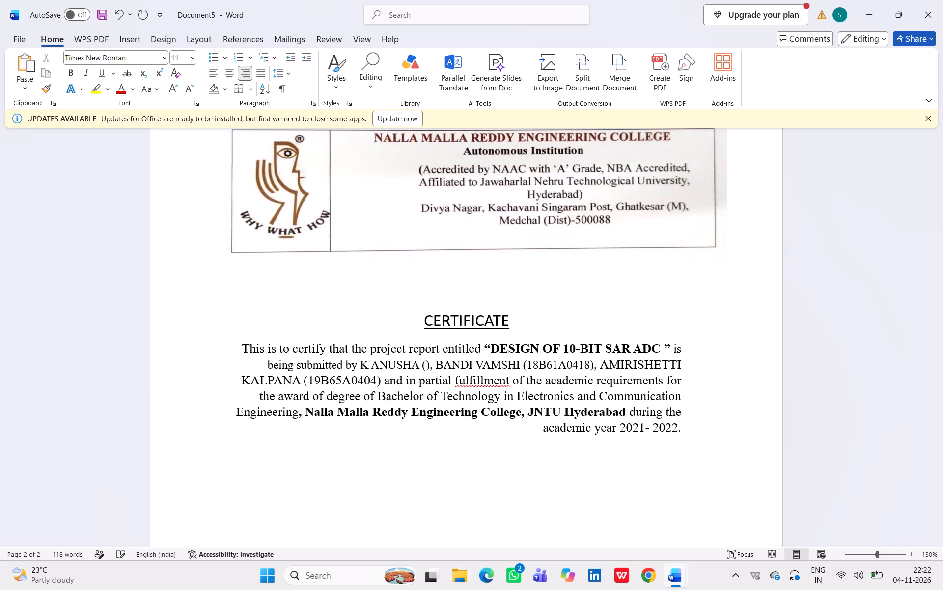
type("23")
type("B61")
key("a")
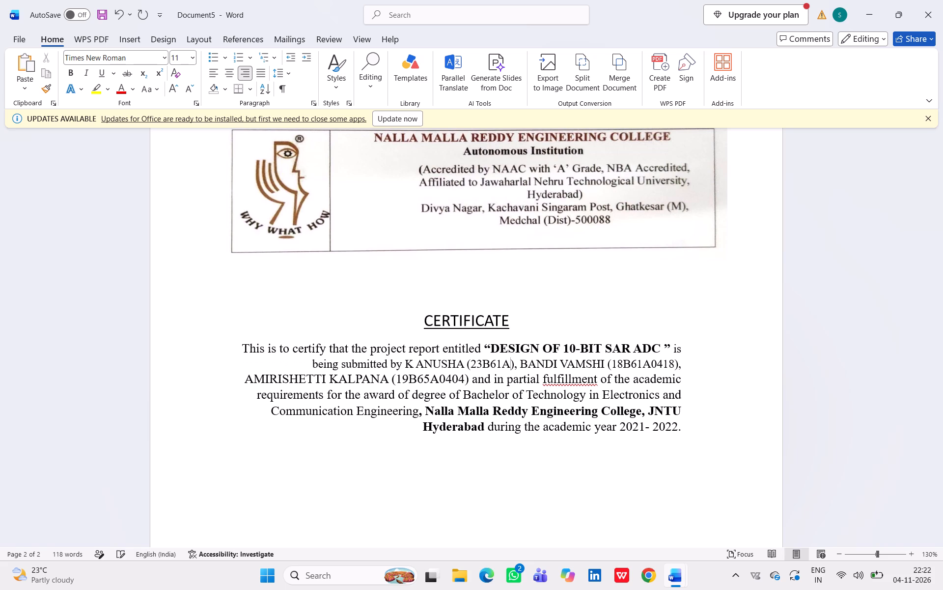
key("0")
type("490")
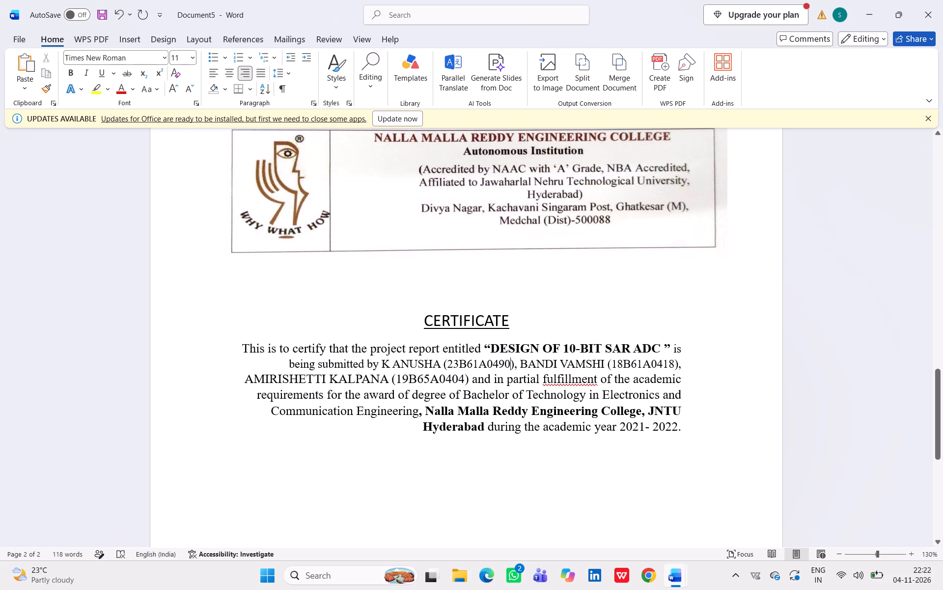
Replace the second student's name in the certificate paragraph with the new second team member's name.
left_click(608, 364)
key("BackSpace")
key("BackSpace")
key("BackSpace")
key("BackSpace")
key("BackSpace")
key("BackSpace")
key("BackSpace")
key("BackSpace")
key("BackSpace")
key("BackSpace")
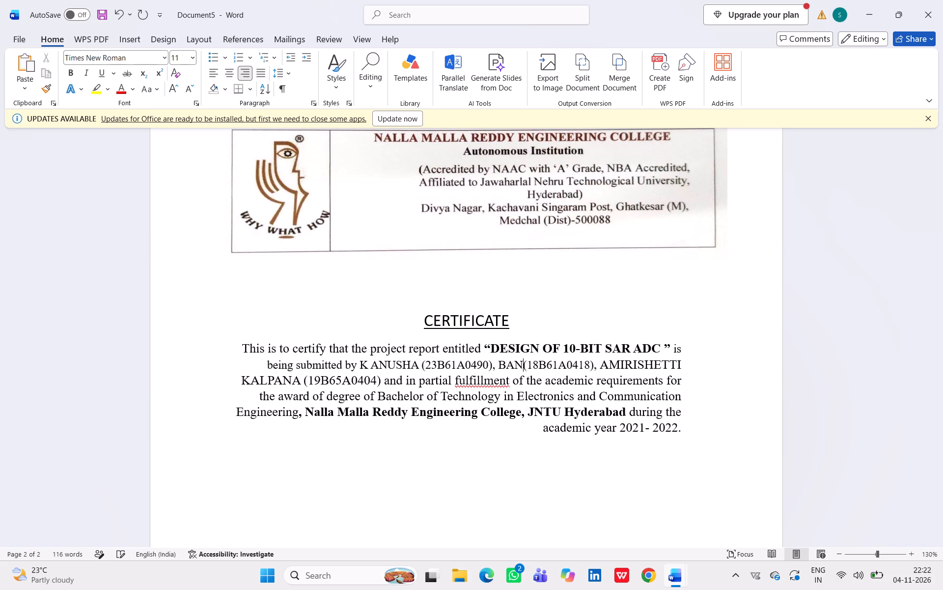
key("BackSpace")
key("BackSpace")
key("BackSpace")
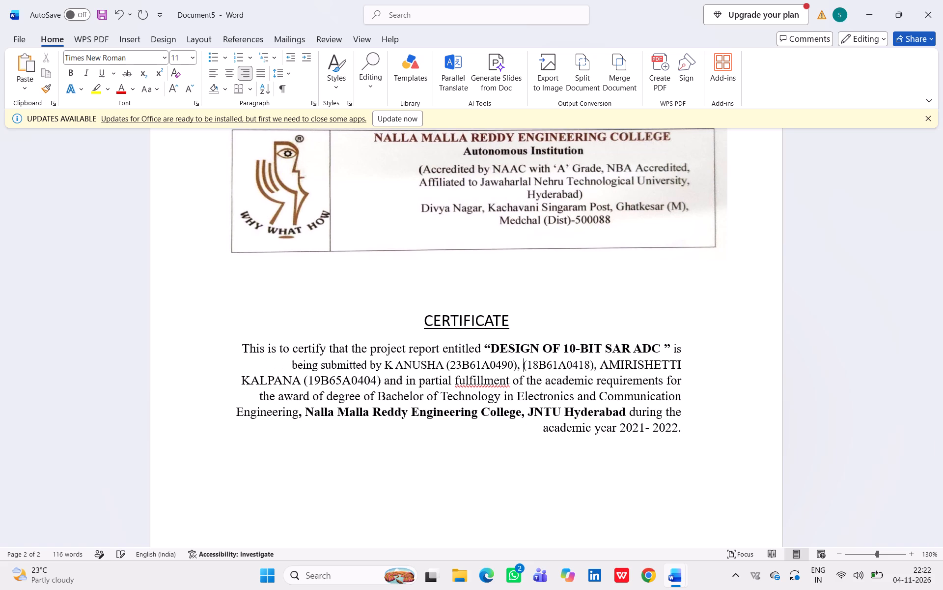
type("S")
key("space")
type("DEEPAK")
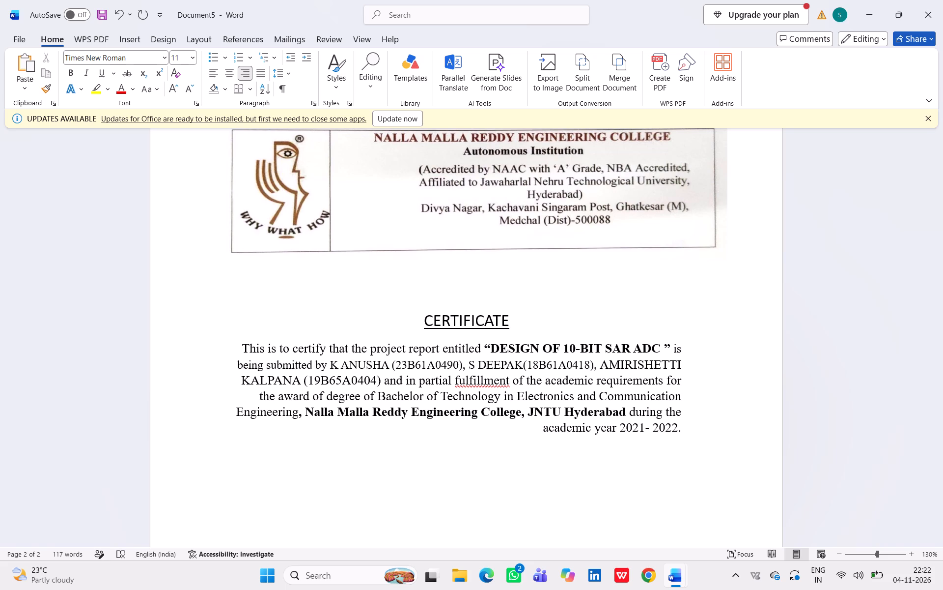
Replace the roll number in brackets after the second student's name with that student's own roll number.
left_click(589, 369)
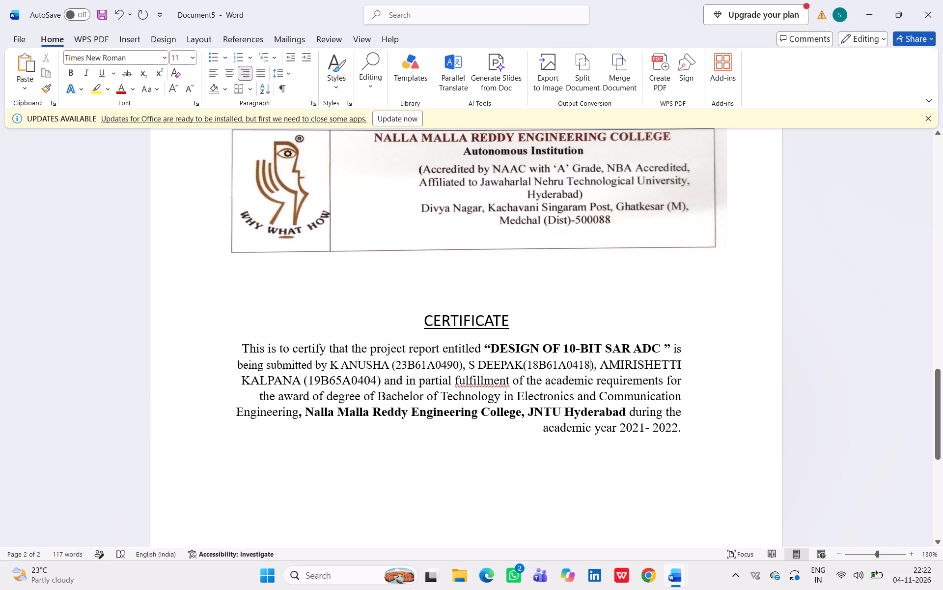
key("BackSpace")
key("BackSpace")
key("BackSpace")
key("BackSpace")
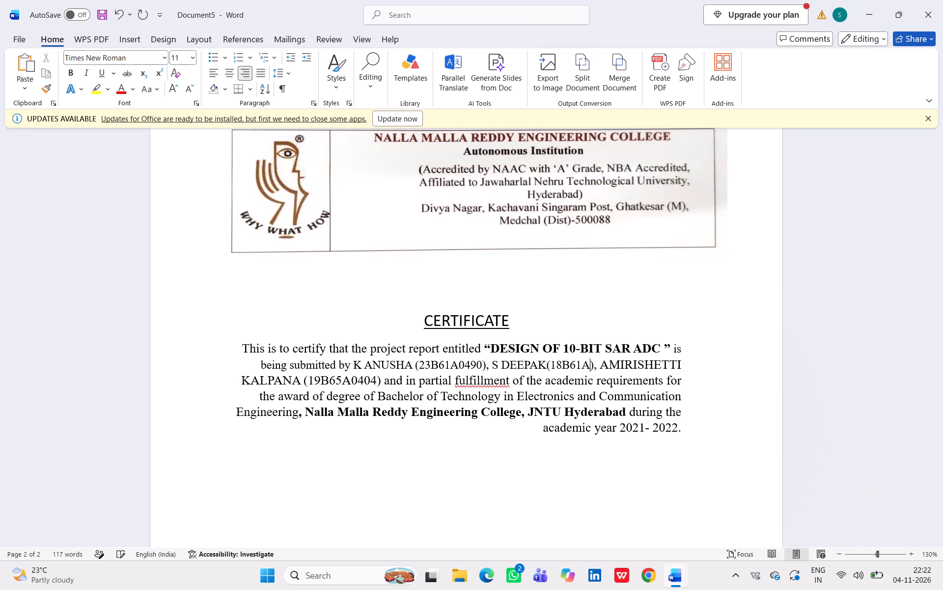
key("BackSpace")
key("BackSpace")
key("BackSpace")
key("BackSpace")
key("BackSpace")
key("BackSpace")
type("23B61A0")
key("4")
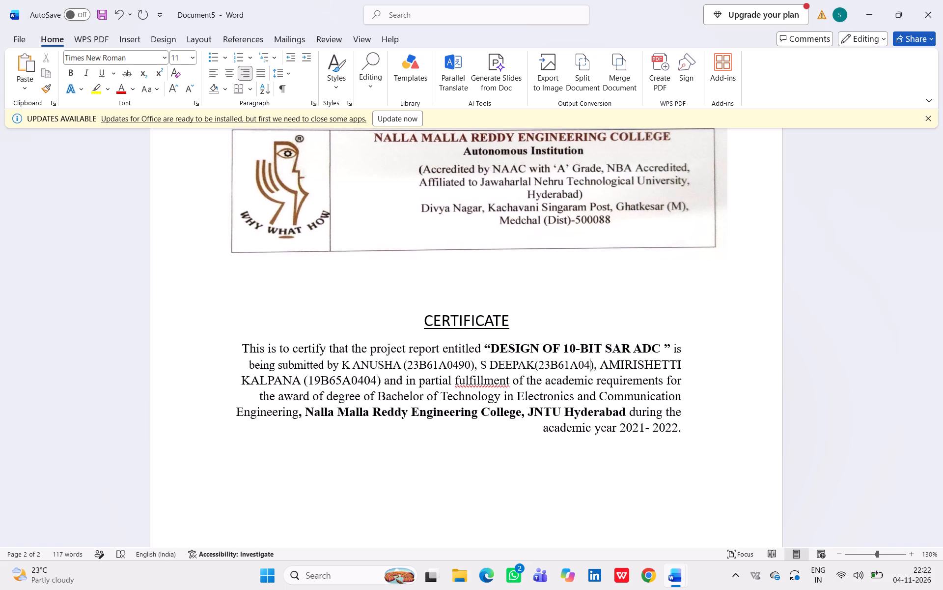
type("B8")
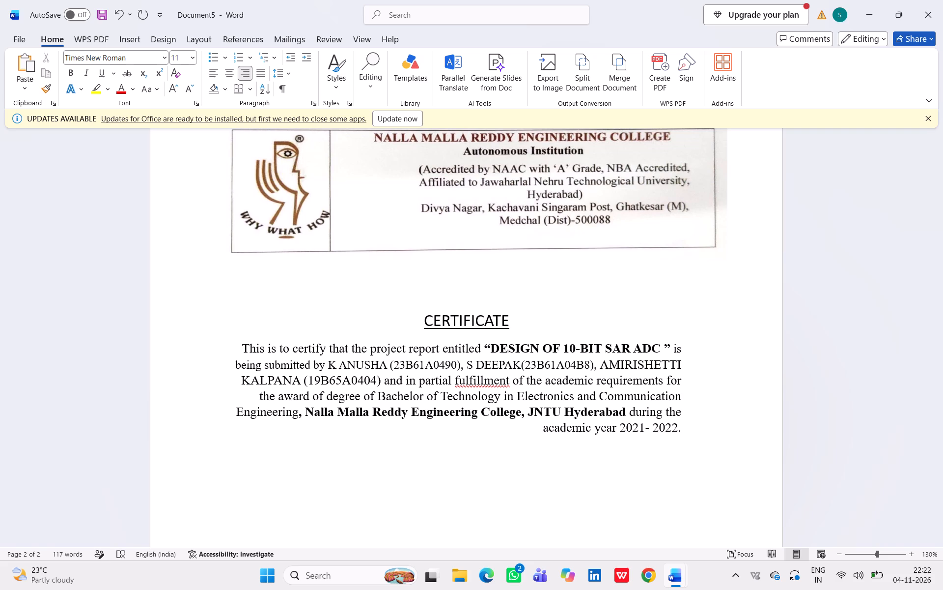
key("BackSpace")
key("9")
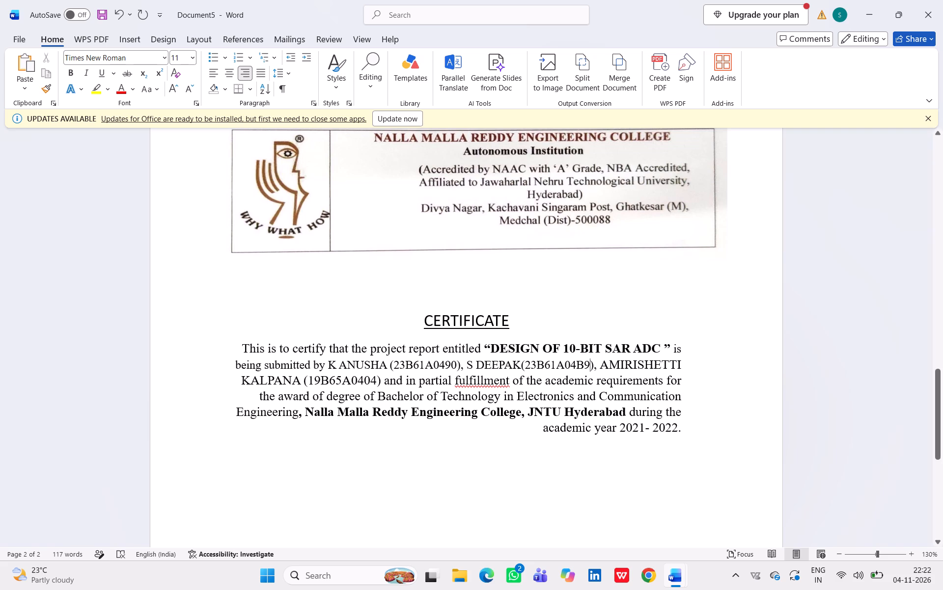
Replace the third student's name in the certificate paragraph with the new third team member's name.
left_click(683, 364)
key("BackSpace")
key("BackSpace")
key("BackSpace")
key("BackSpace")
key("BackSpace")
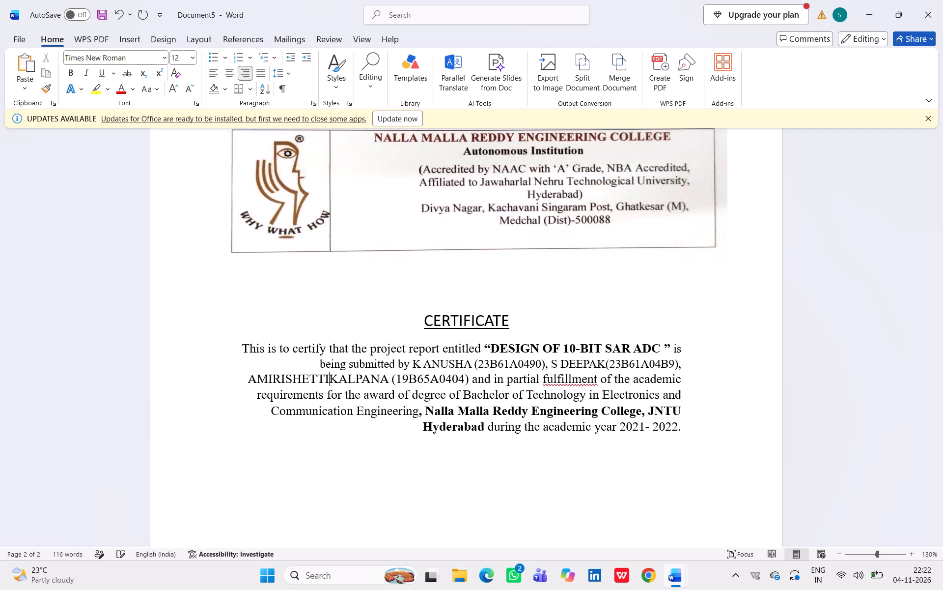
key("BackSpace")
key("BackSpace")
key("BackSpace")
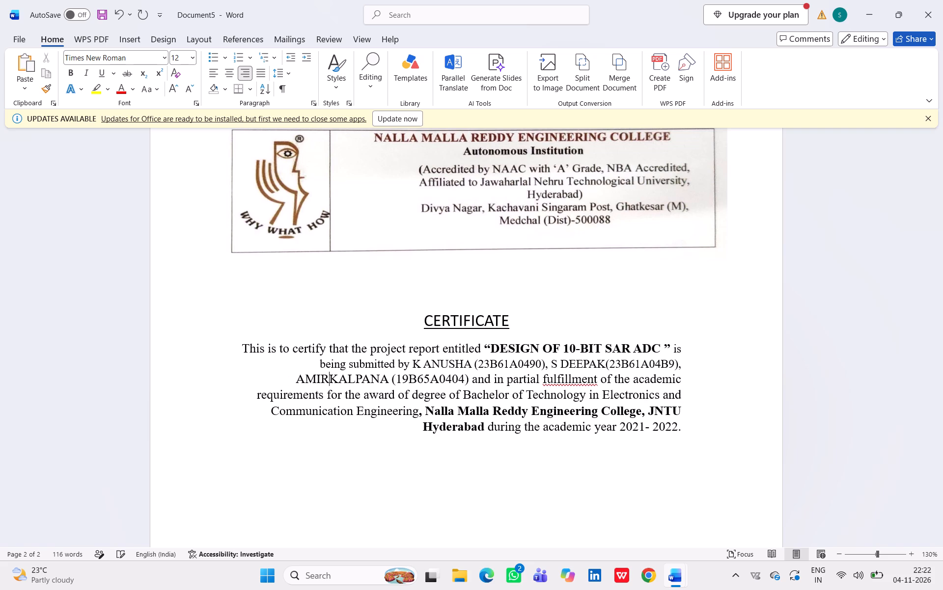
key("BackSpace")
key("BackSpace")
key("BackSpace")
key("BackSpace")
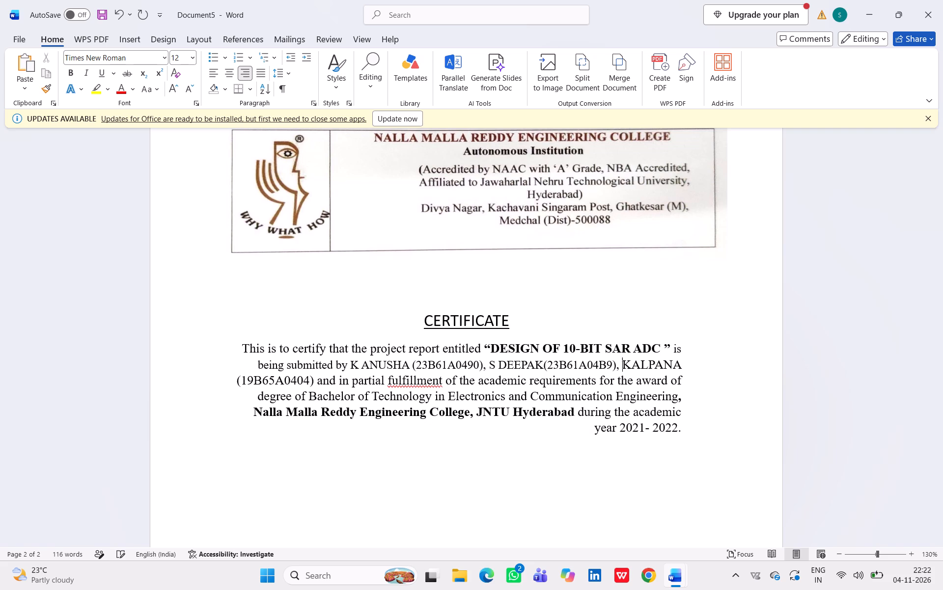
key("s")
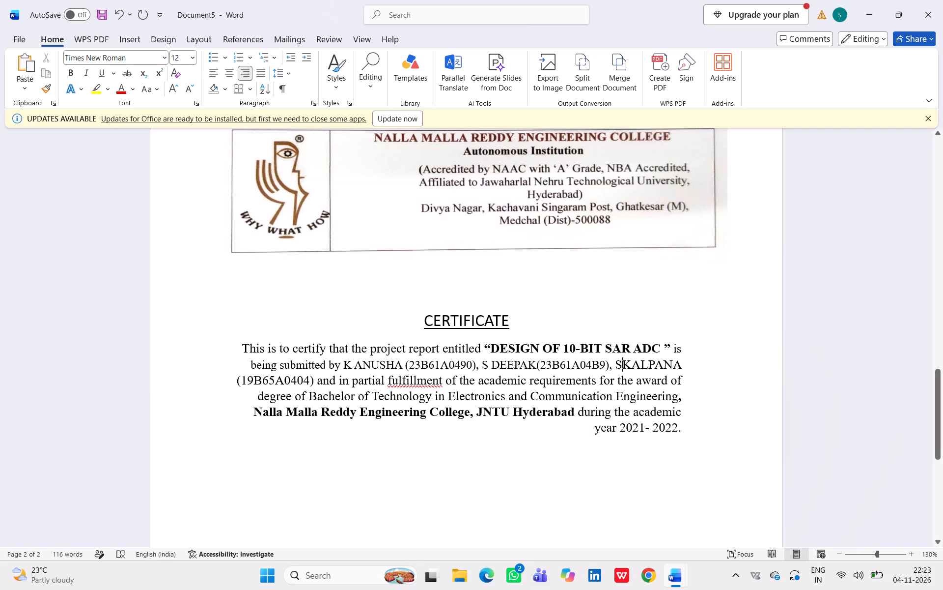
left_click(684, 367)
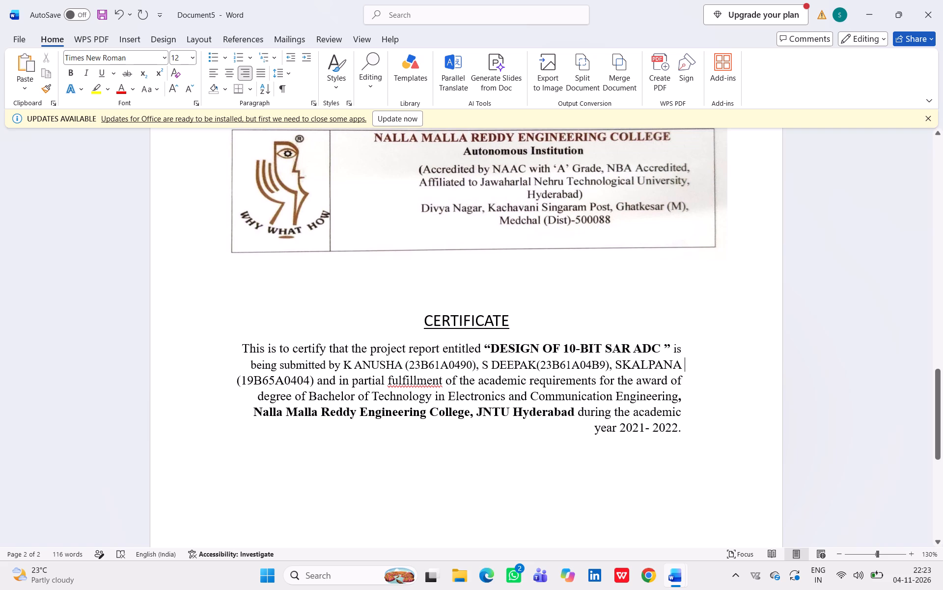
left_click(684, 365)
key("BackSpace")
key("BackSpace")
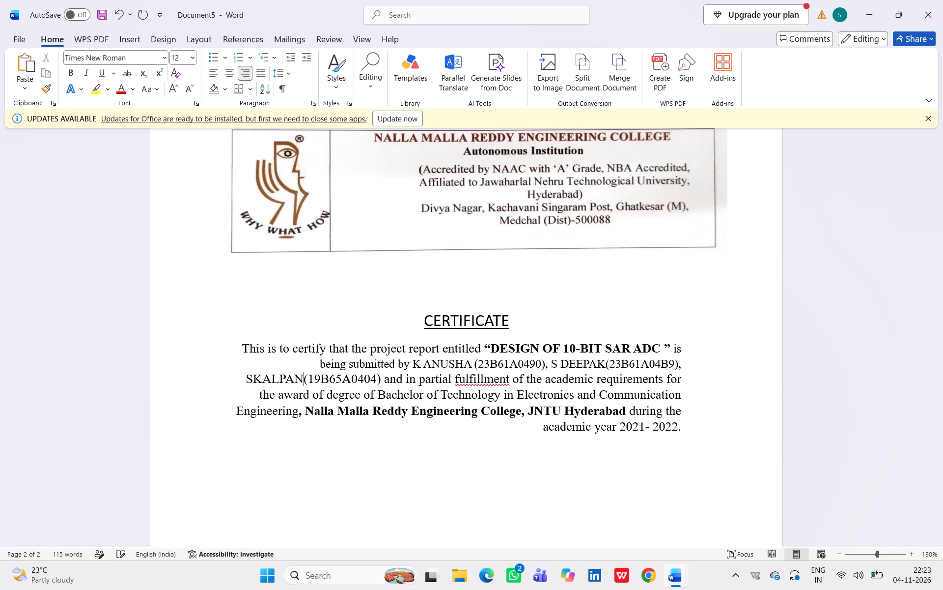
key("BackSpace")
key("BackSpace")
key("BackSpace")
key("BackSpace")
key("BackSpace")
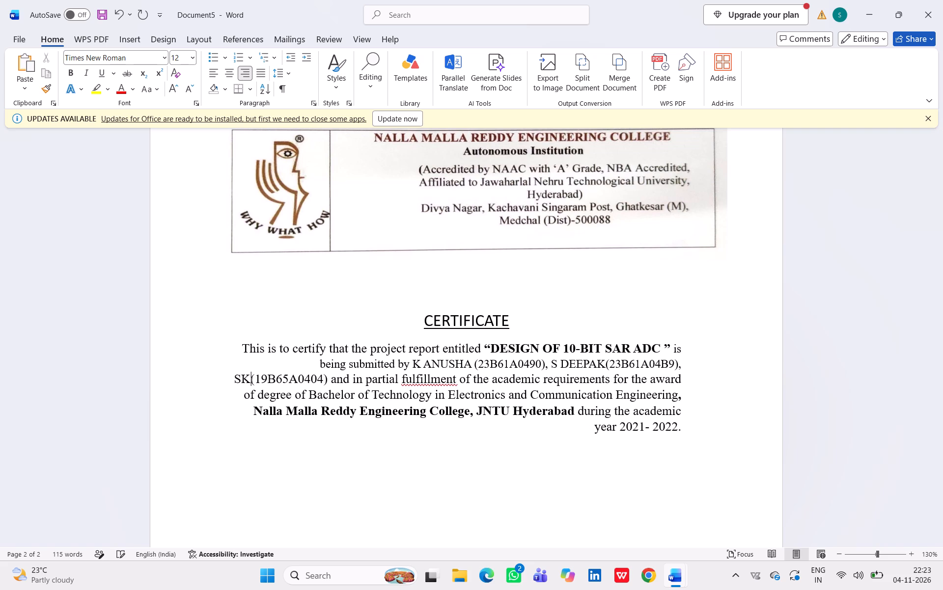
key("BackSpace")
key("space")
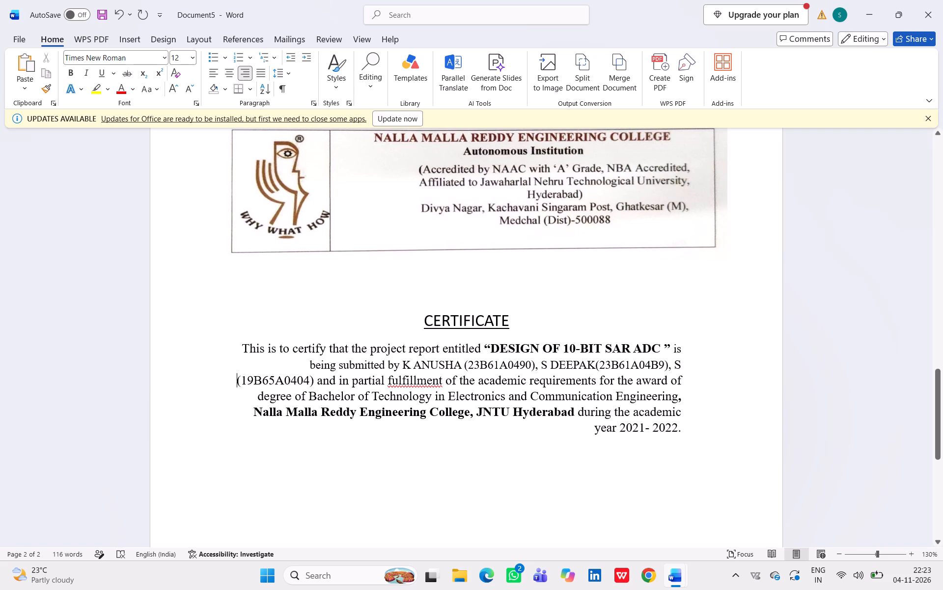
left_click(676, 362)
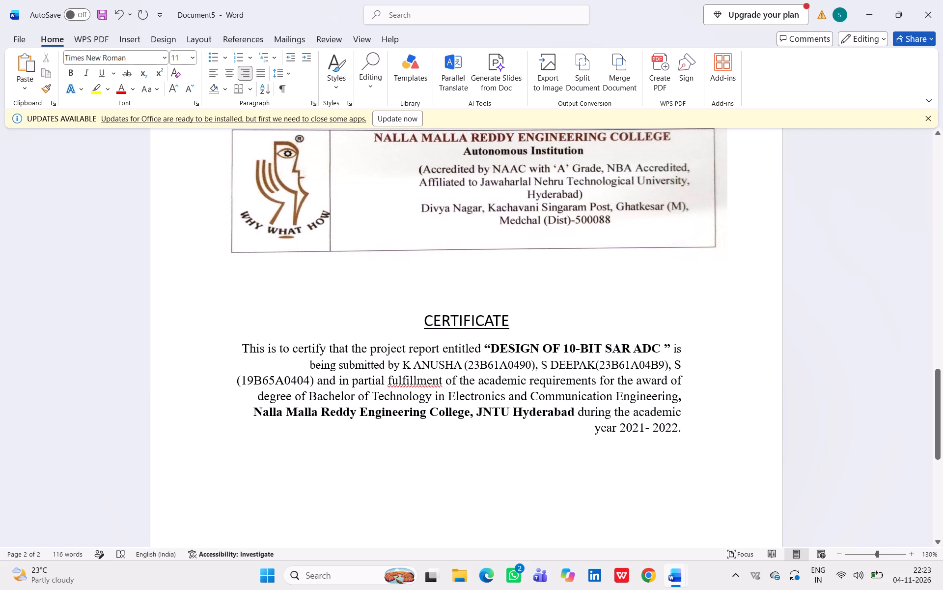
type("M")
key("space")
left_click(679, 362)
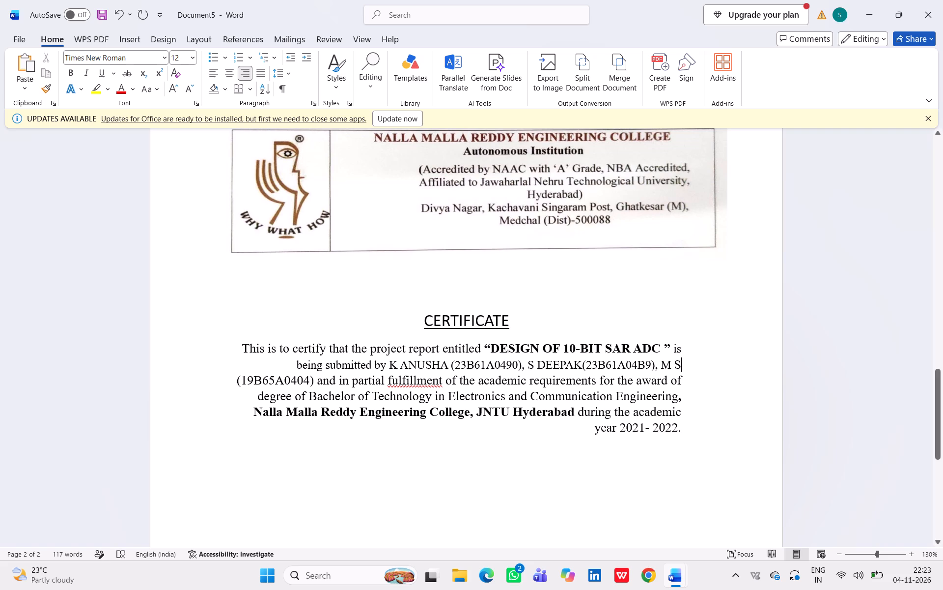
left_click(679, 362)
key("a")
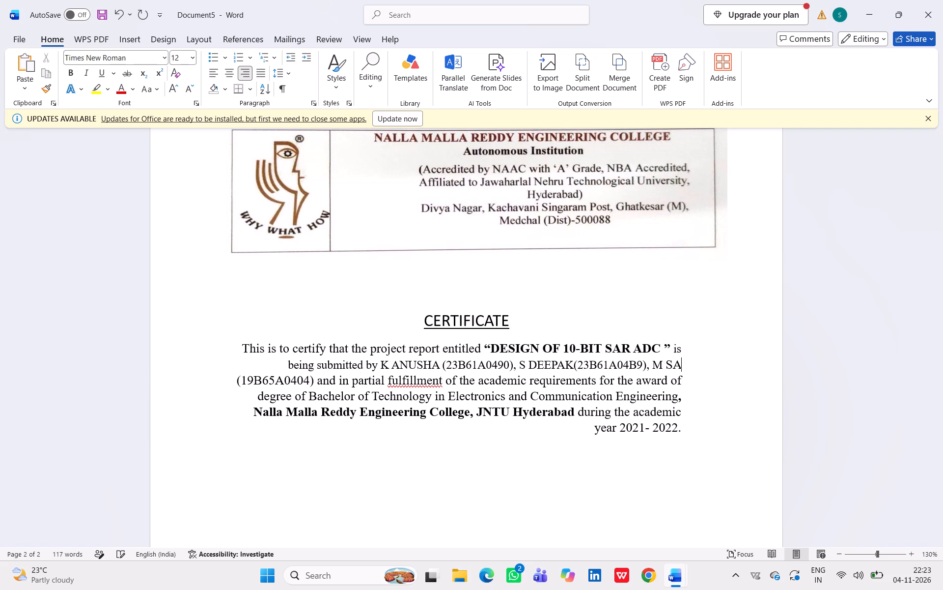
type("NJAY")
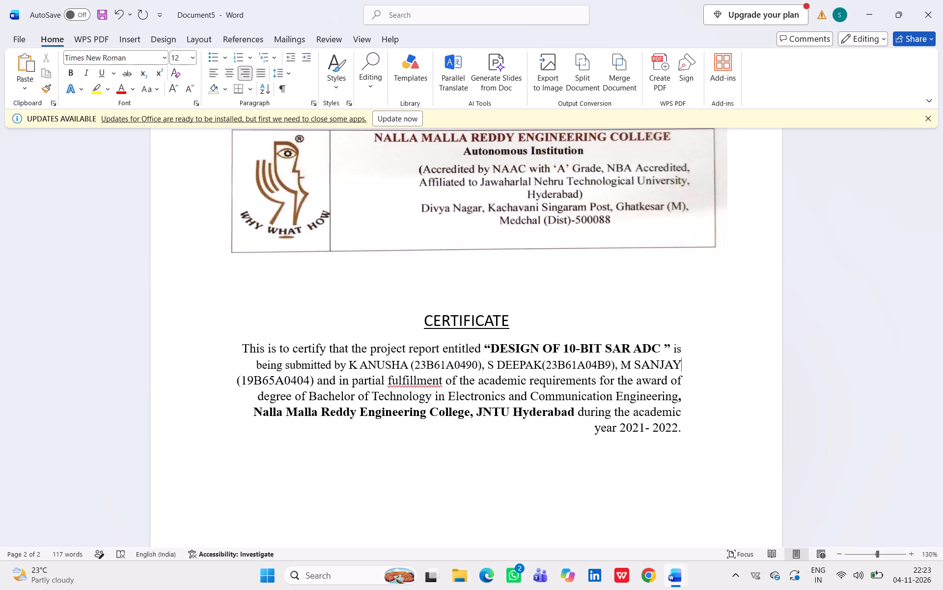
Add the third student's own roll number in brackets directly after that student's name.
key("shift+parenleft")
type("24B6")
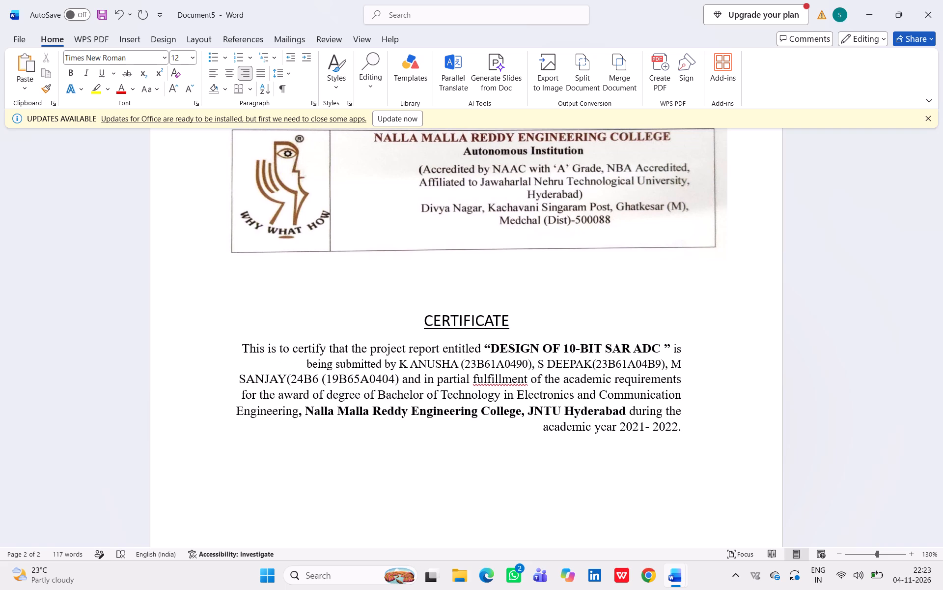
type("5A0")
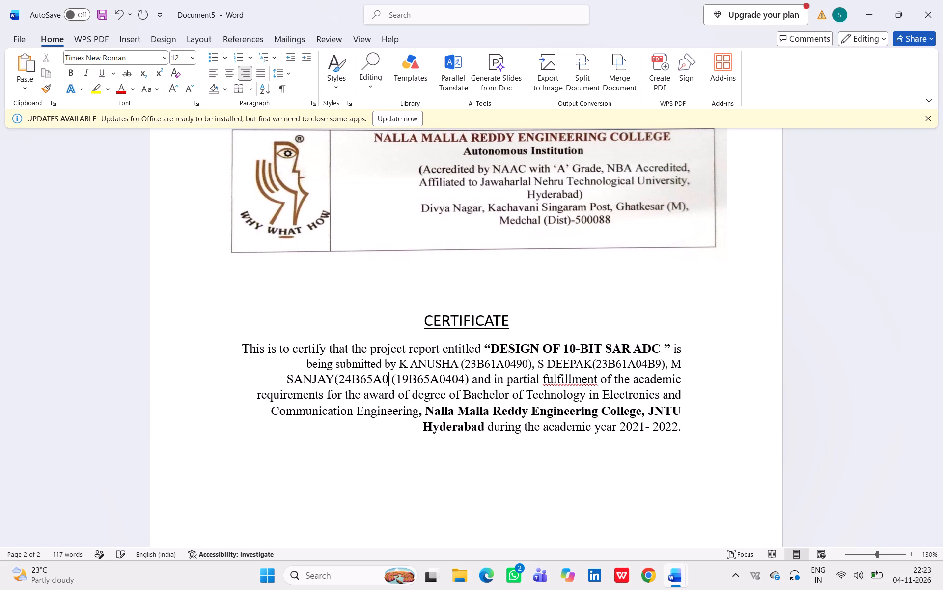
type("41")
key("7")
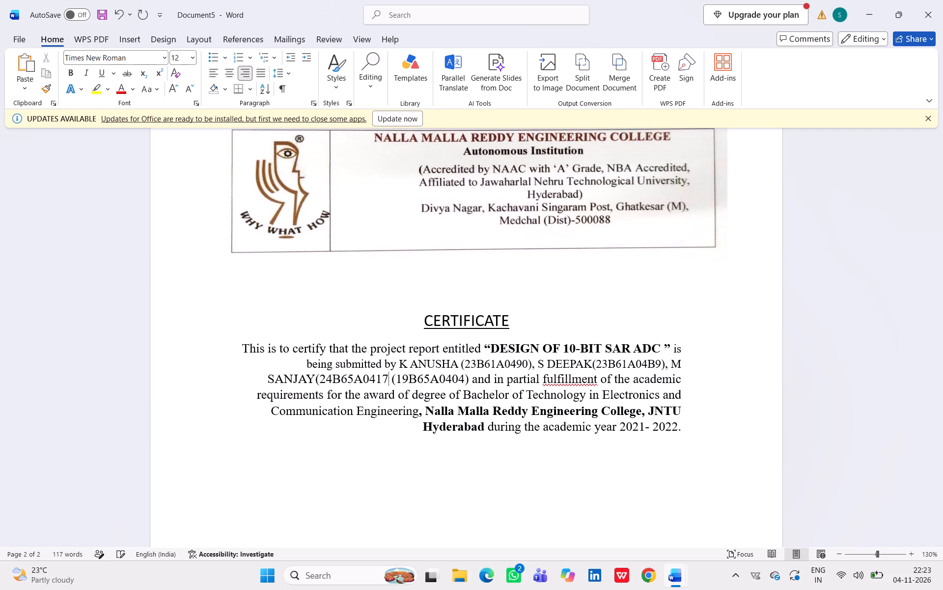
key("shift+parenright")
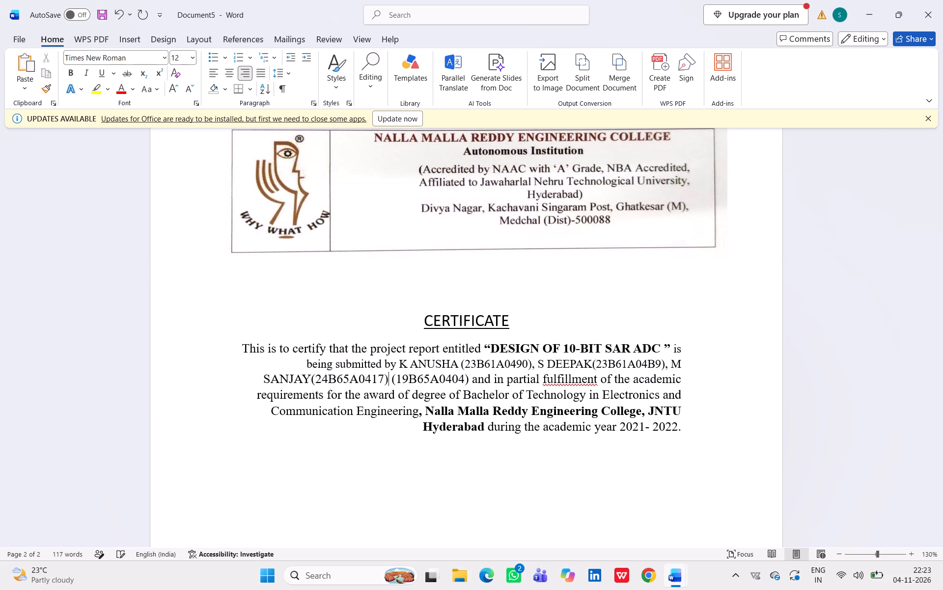
Delete the leftover old roll number and its empty brackets before "and in partial fulfillment".
left_click(394, 379)
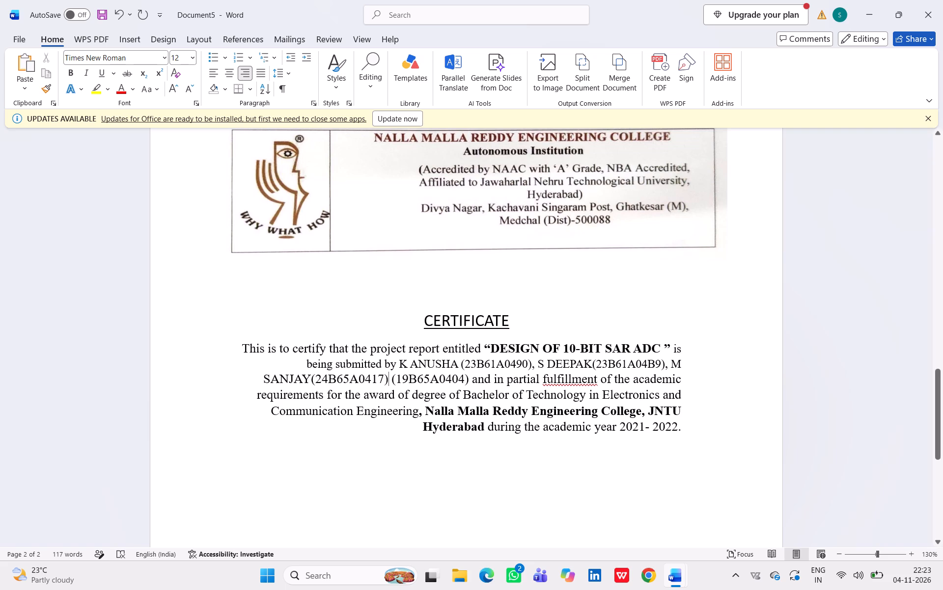
left_click_drag(394, 379, 427, 377)
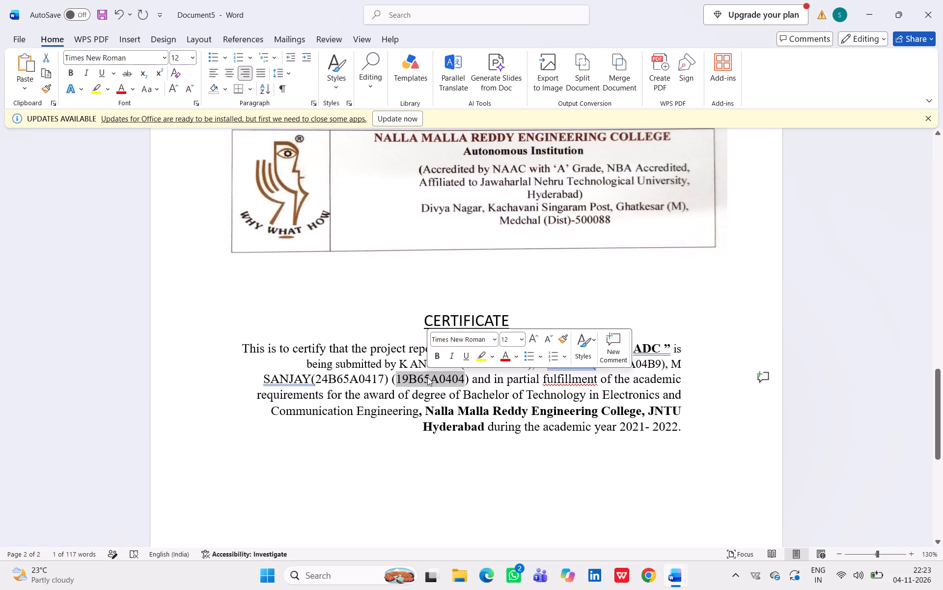
key("BackSpace")
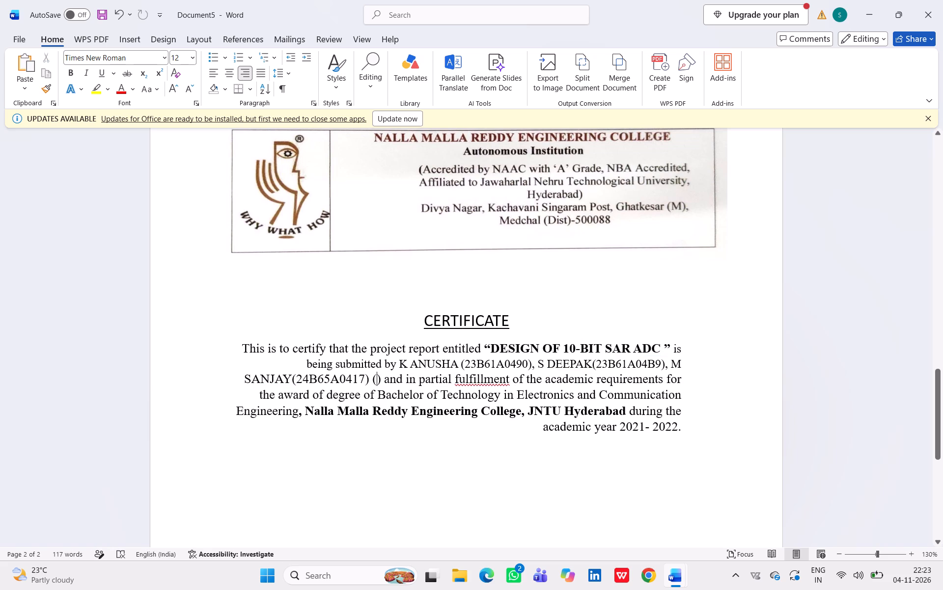
left_click(384, 382)
key("BackSpace")
key("BackSpace")
key("BackSpace")
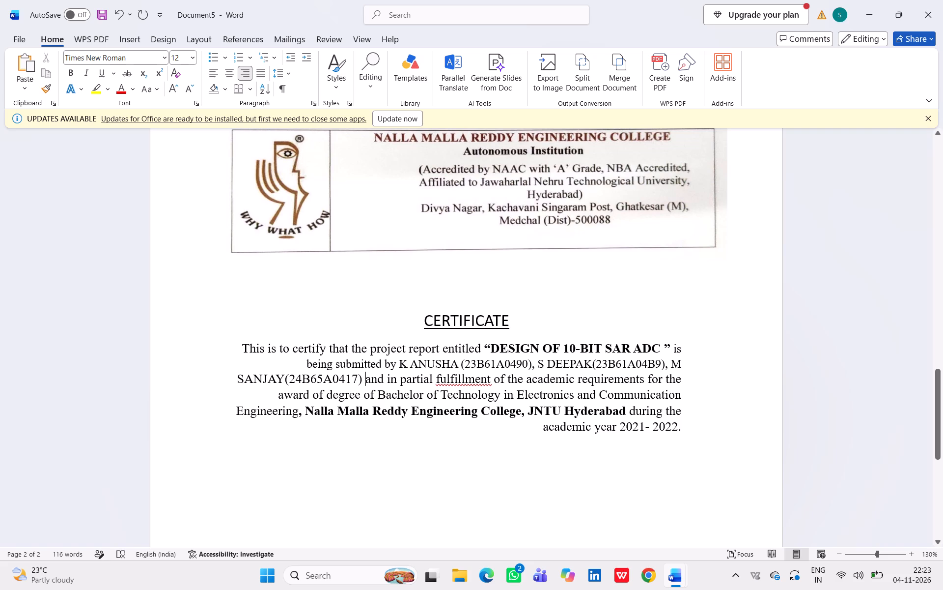
Retype the end of the word "is" before "being submitted by" and remove the space between "is" and "being".
left_click(303, 368)
key("BackSpace")
key("BackSpace")
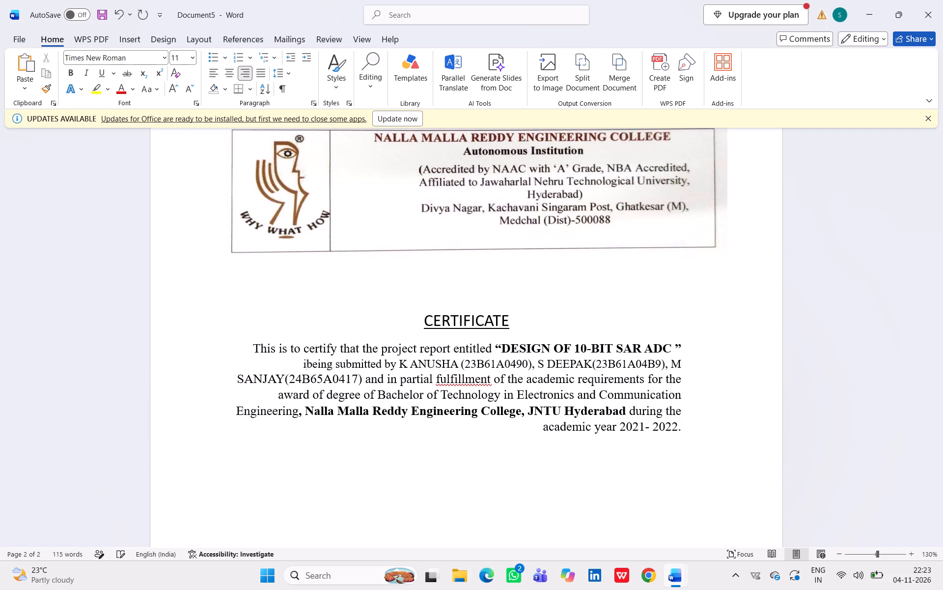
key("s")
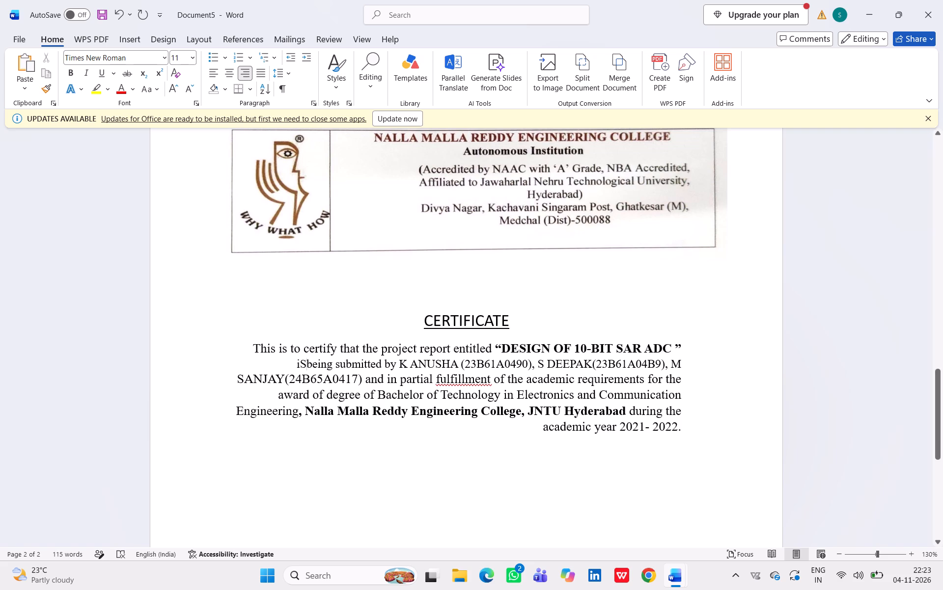
key("BackSpace")
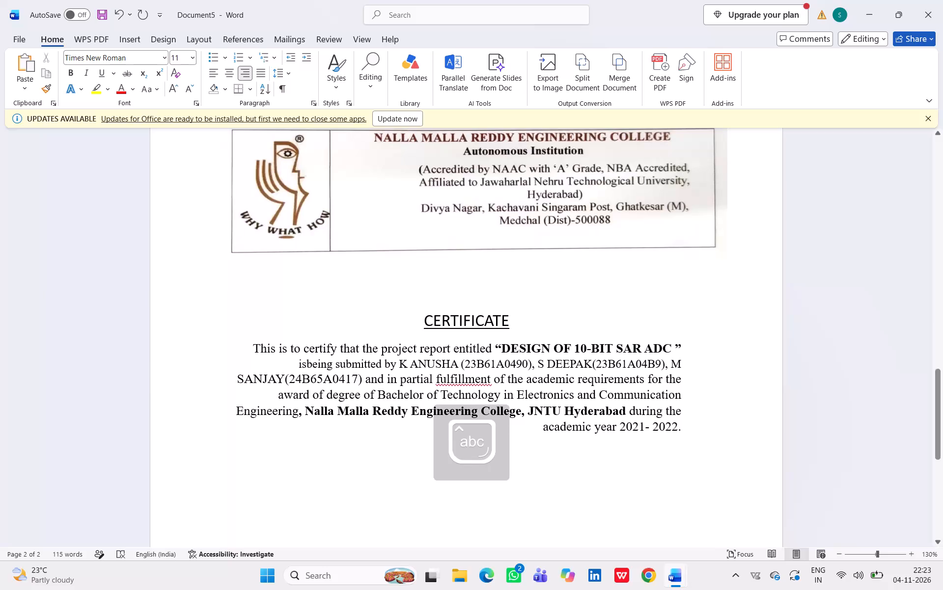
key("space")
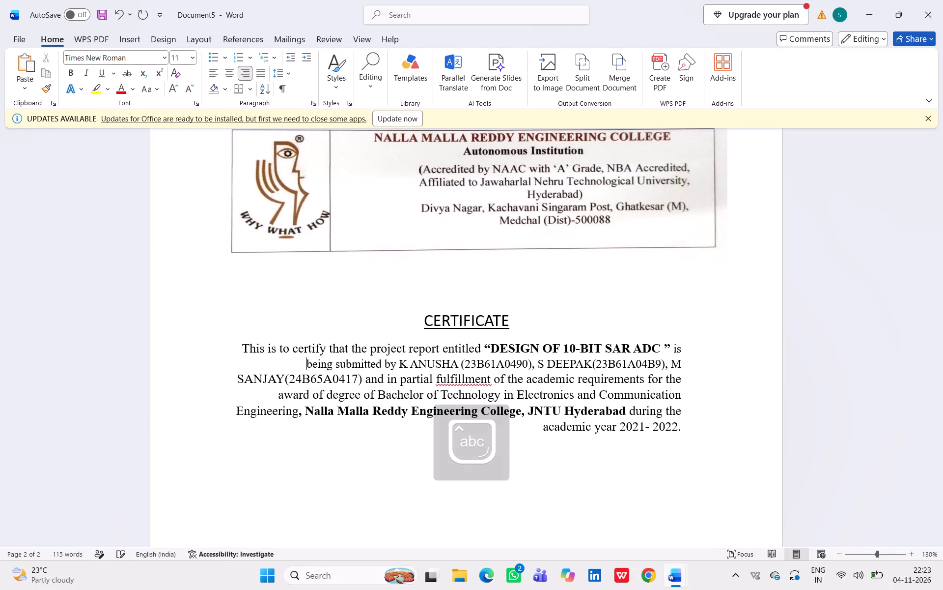
left_click(299, 364)
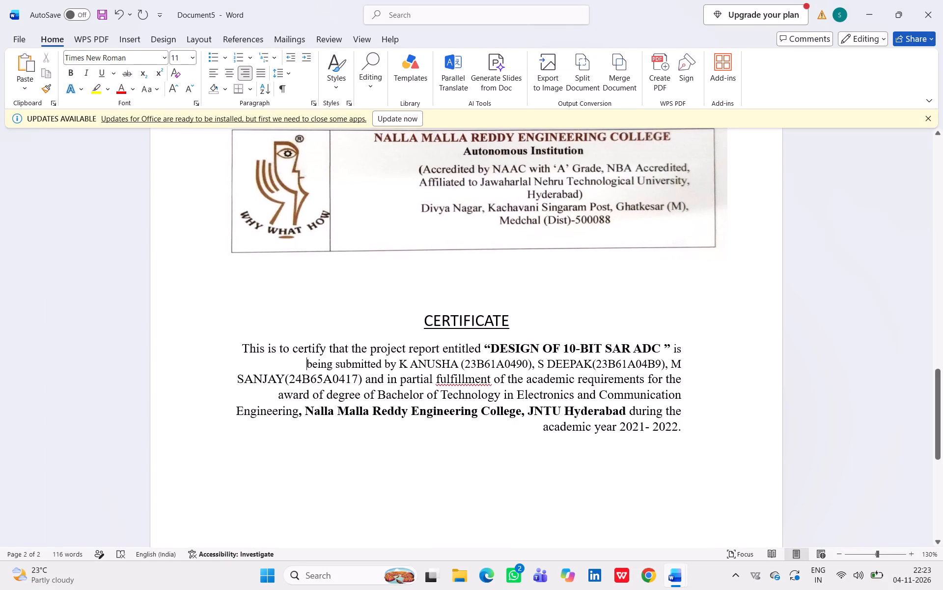
key("BackSpace")
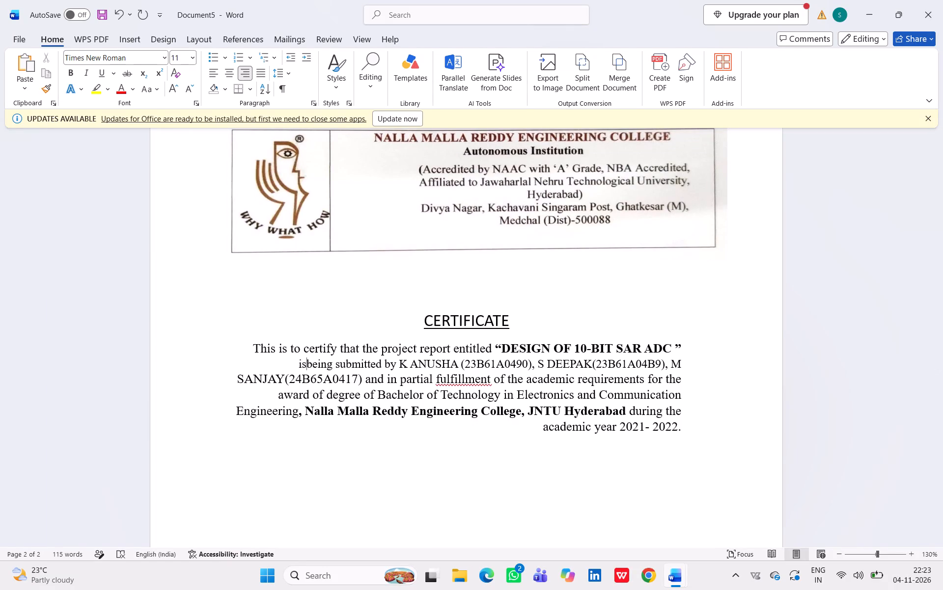
Justify the whole certificate paragraph, from "This is to certify" through the academic year.
left_click(250, 348)
left_click_drag(250, 348, 409, 460)
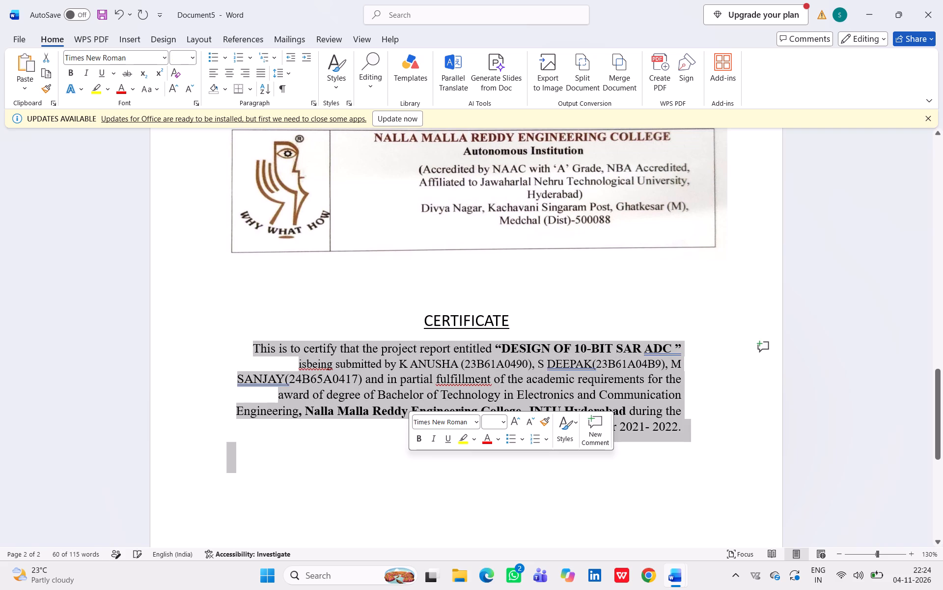
left_click(544, 438)
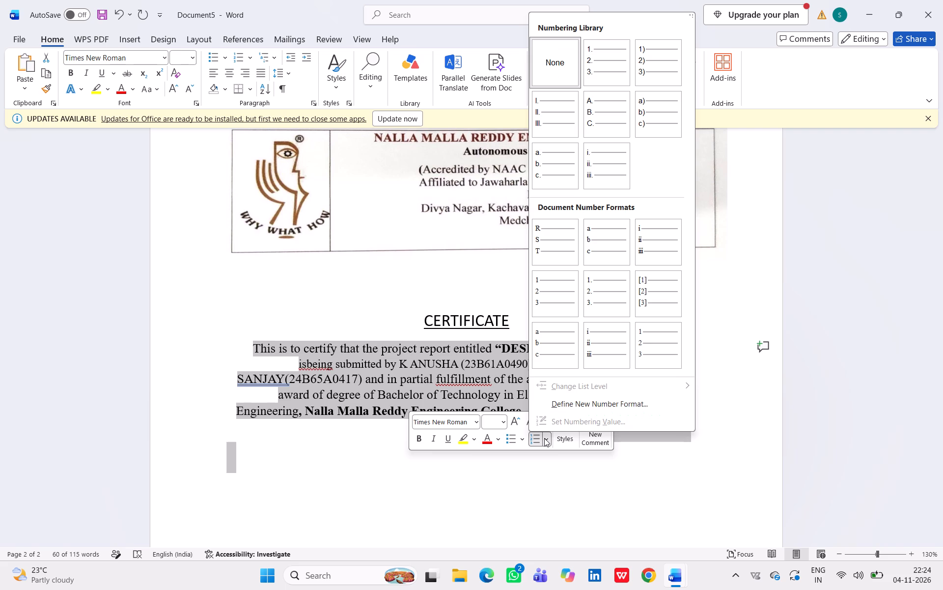
left_click(355, 467)
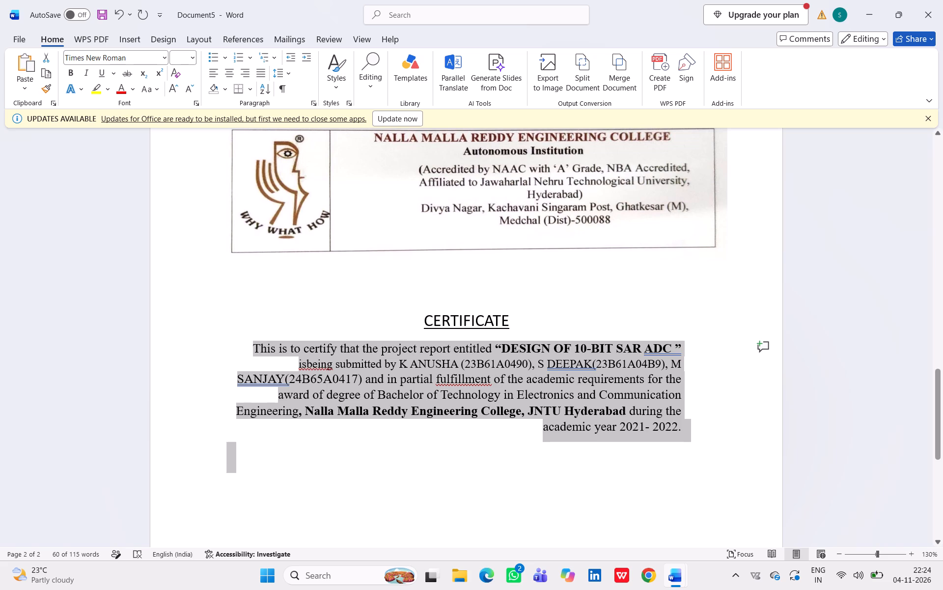
left_click(261, 78)
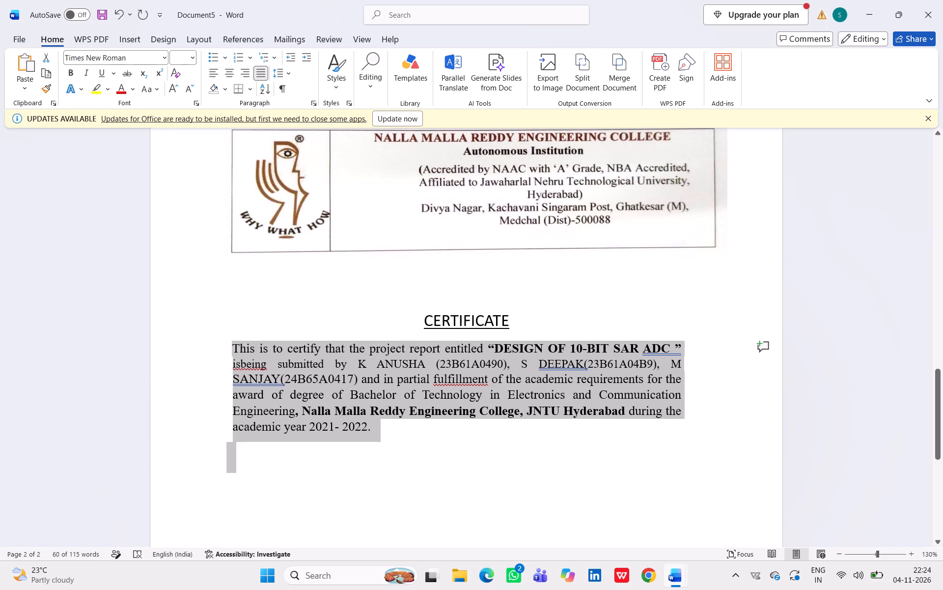
Insert a space between "is" and "being" before "submitted by" in the certificate paragraph.
left_click(228, 320)
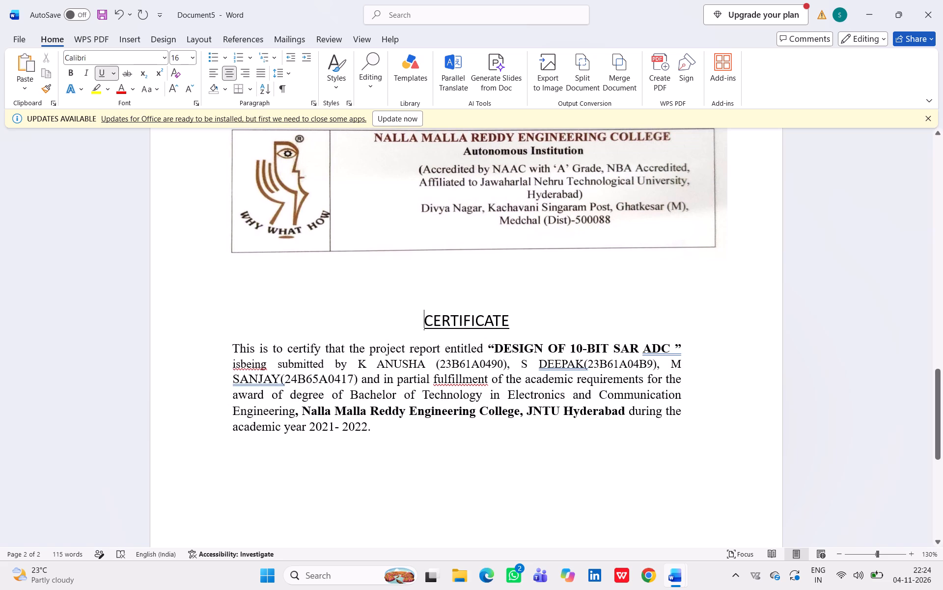
left_click(237, 366)
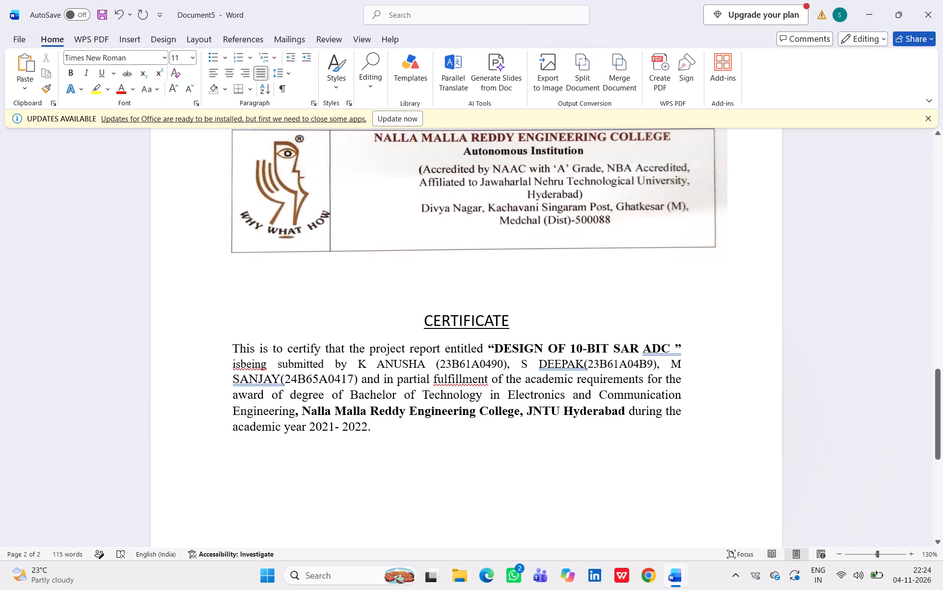
left_click(239, 360)
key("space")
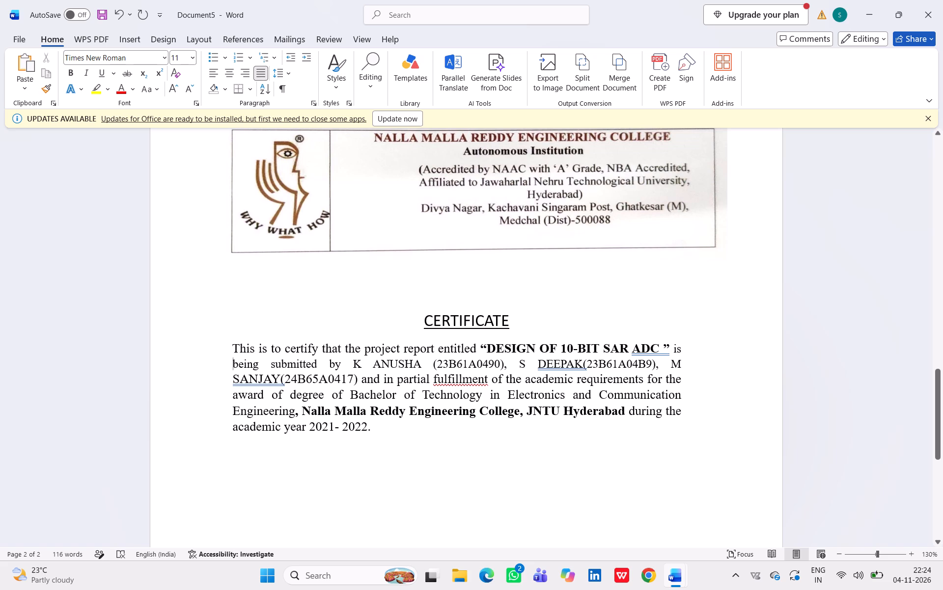
Update the academic year at the end of the certificate paragraph to 2026- 2027.
left_click(334, 427)
key("BackSpace")
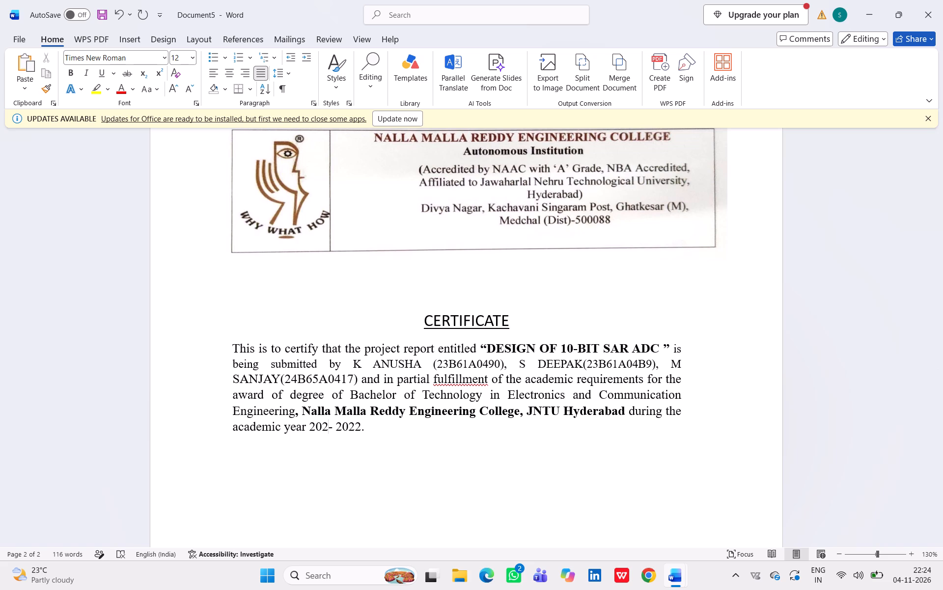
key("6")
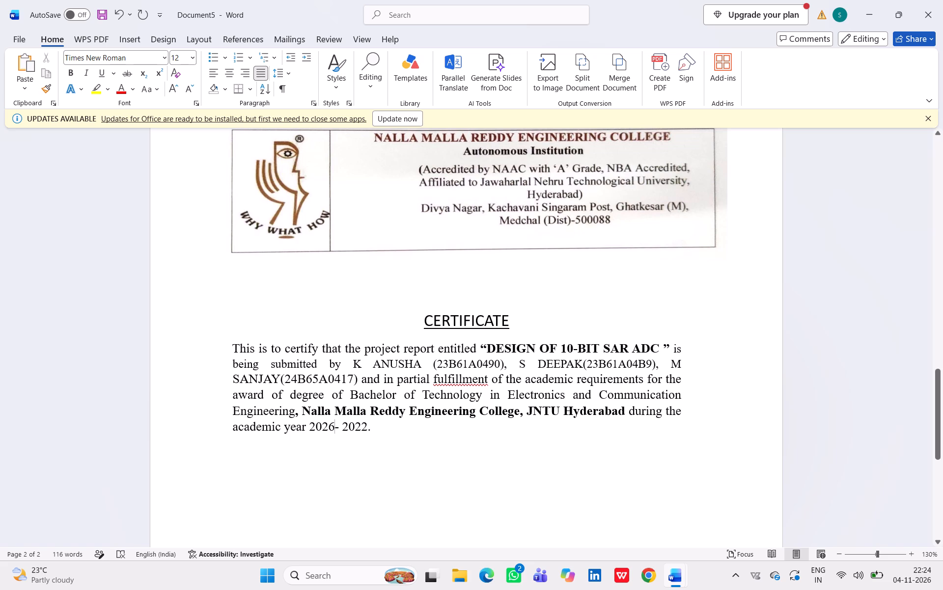
left_click(370, 424)
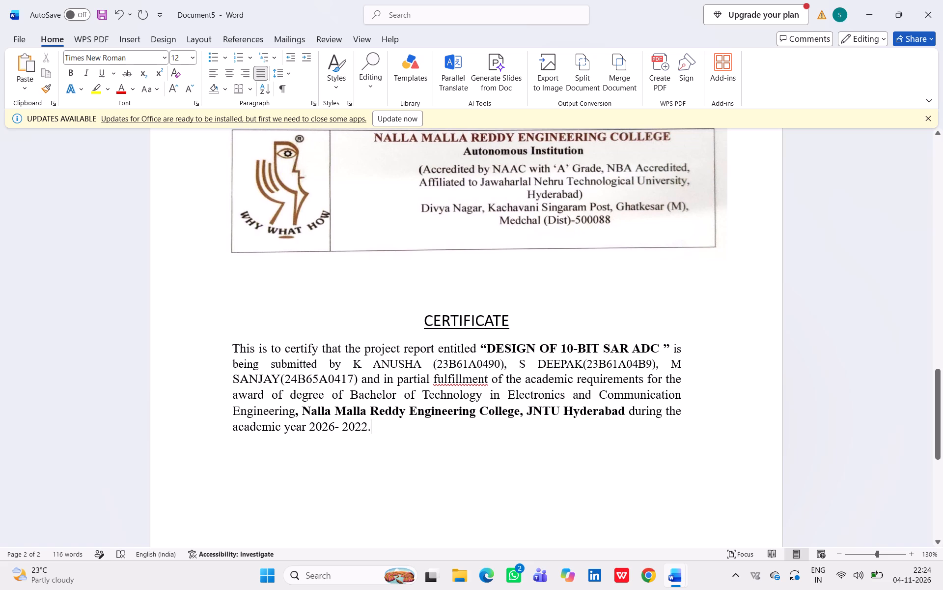
left_click(367, 427)
key("BackSpace")
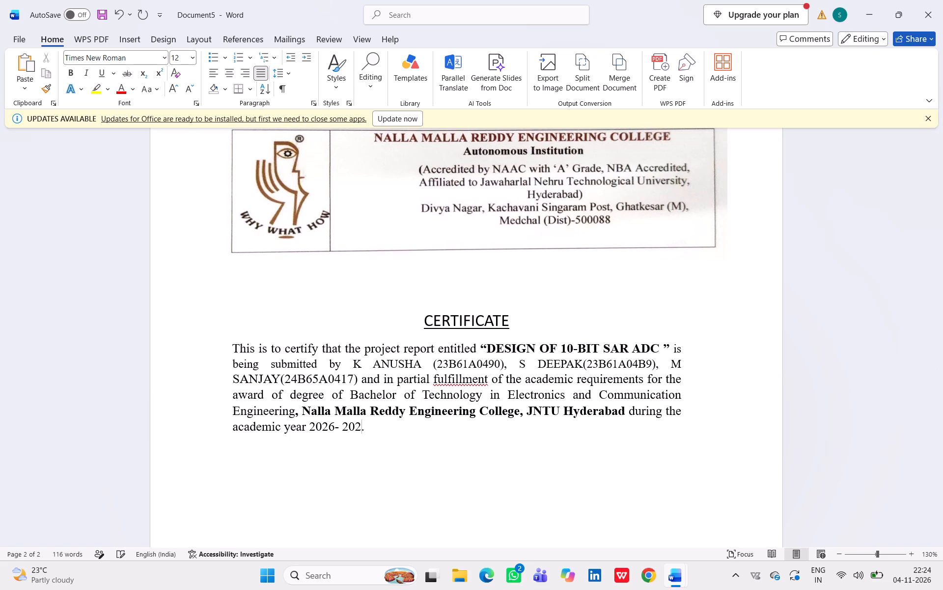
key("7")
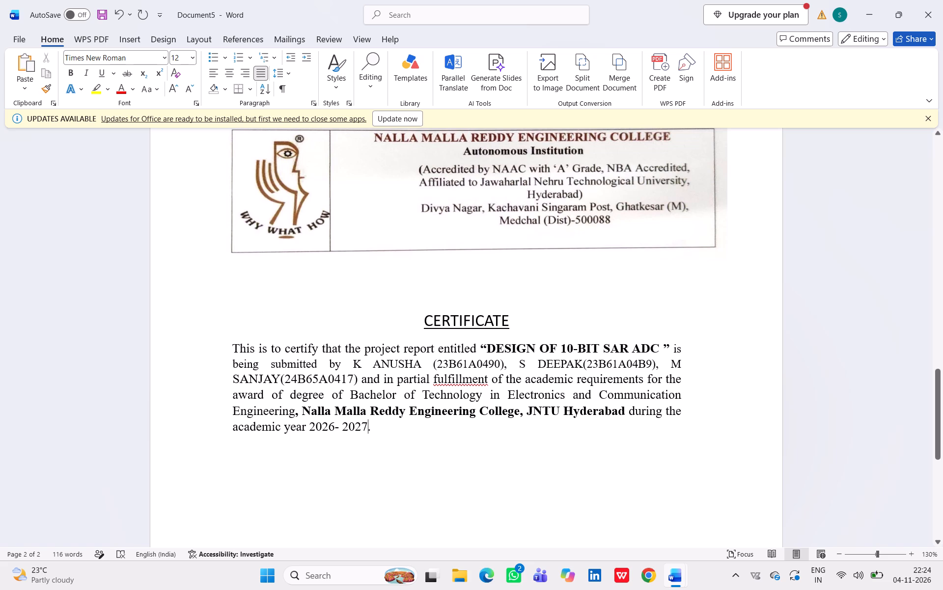
Start a new line directly after 2027 in the certificate paragraph, ahead of the closing full stop.
scroll(614, 418, "down", 1)
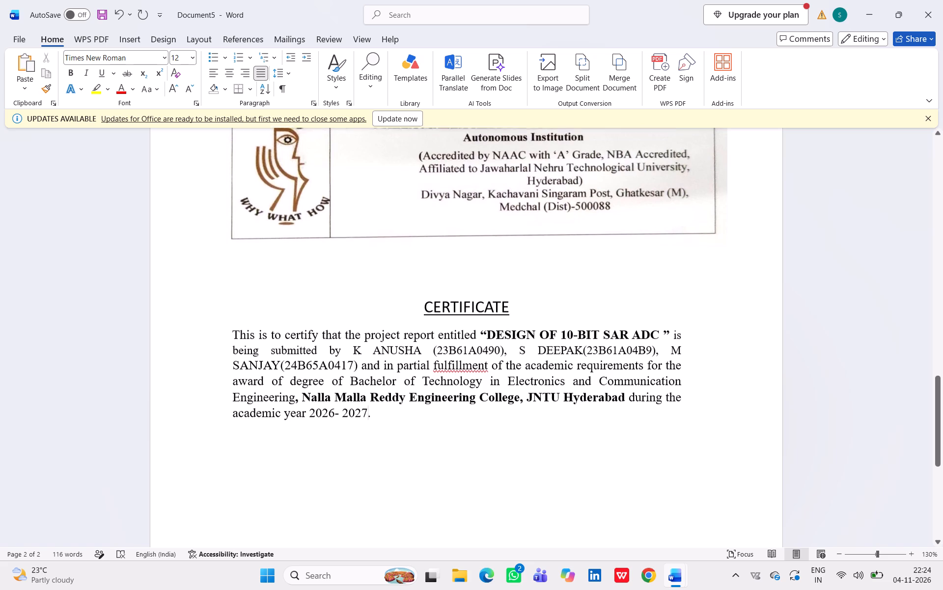
scroll(614, 418, "down", 1)
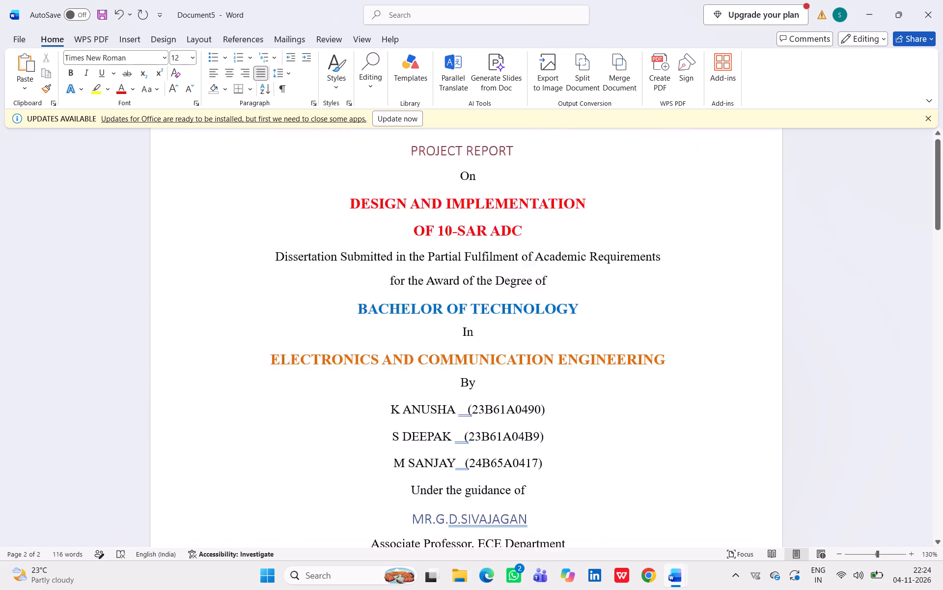
scroll(614, 418, "down", 2)
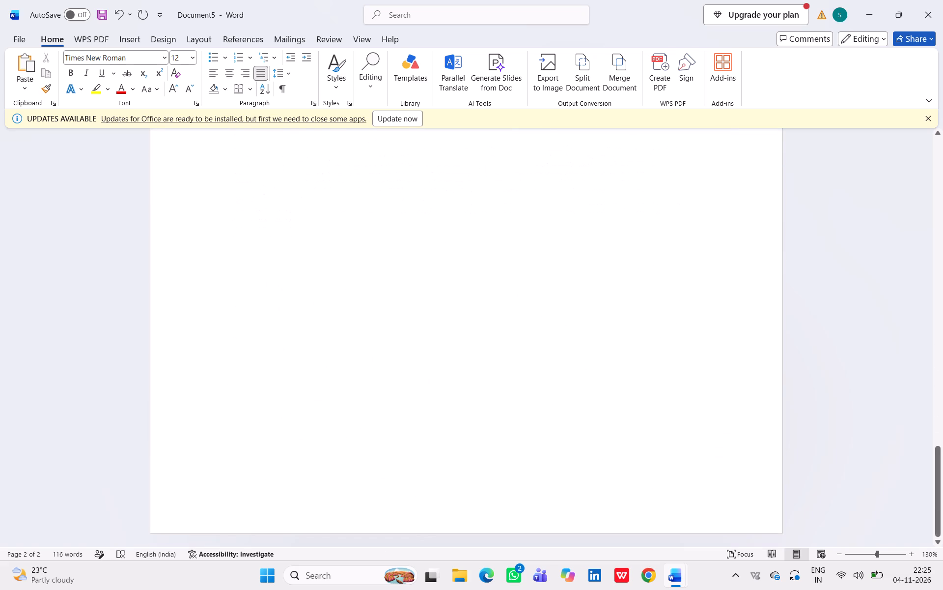
scroll(614, 418, "down", 1)
key("Return")
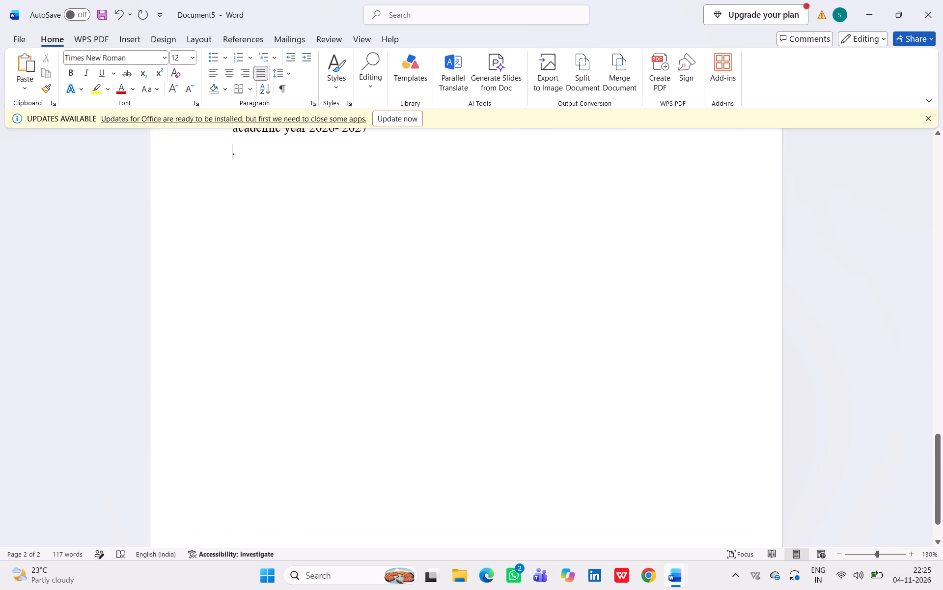
Add seven line breaks at the end of the document, below the certificate paragraph, with four spaces before the last one.
scroll(614, 418, "down", 1)
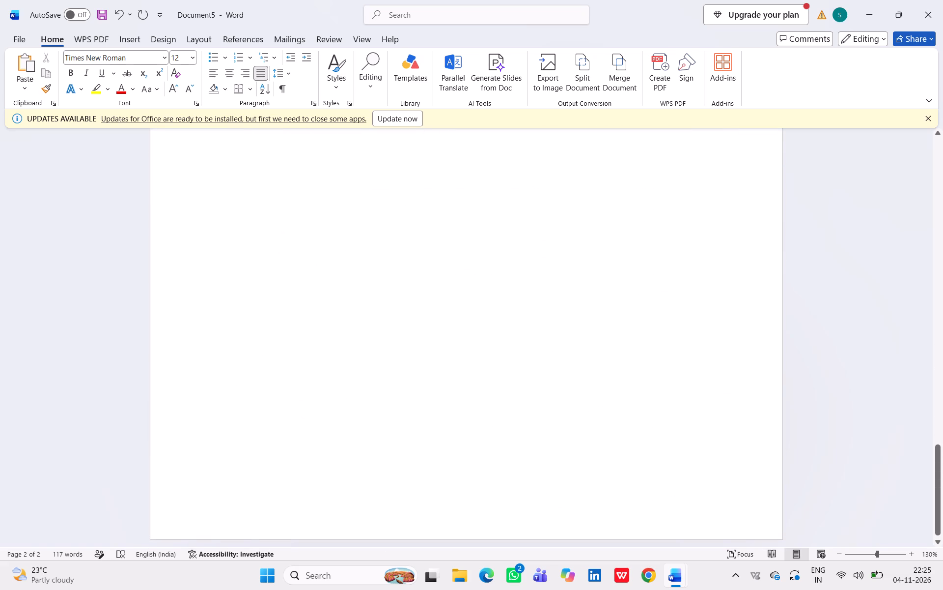
left_click(780, 528)
key("Return")
key("Return")
key("Return")
key("Return")
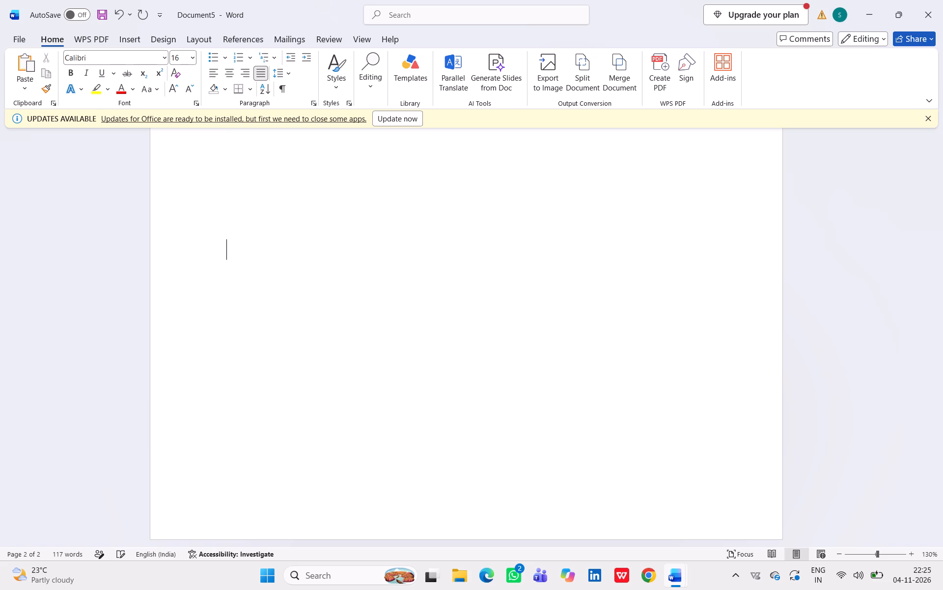
key("Return")
key("Return")
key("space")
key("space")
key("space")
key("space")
key("Return")
Add six more blank lines at the end of the document, continuing onto a third page.
scroll(780, 528, "down", 1)
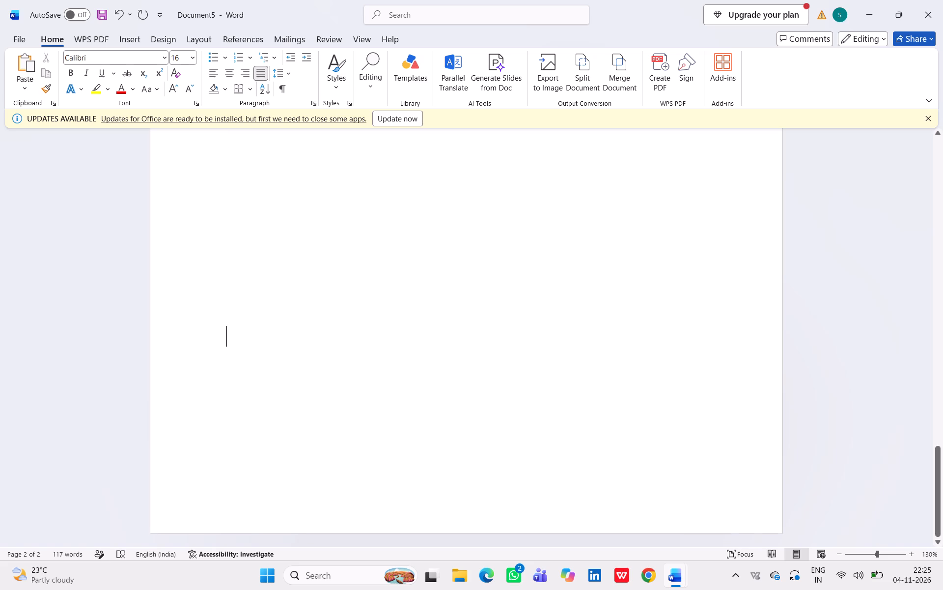
scroll(780, 528, "down", 1)
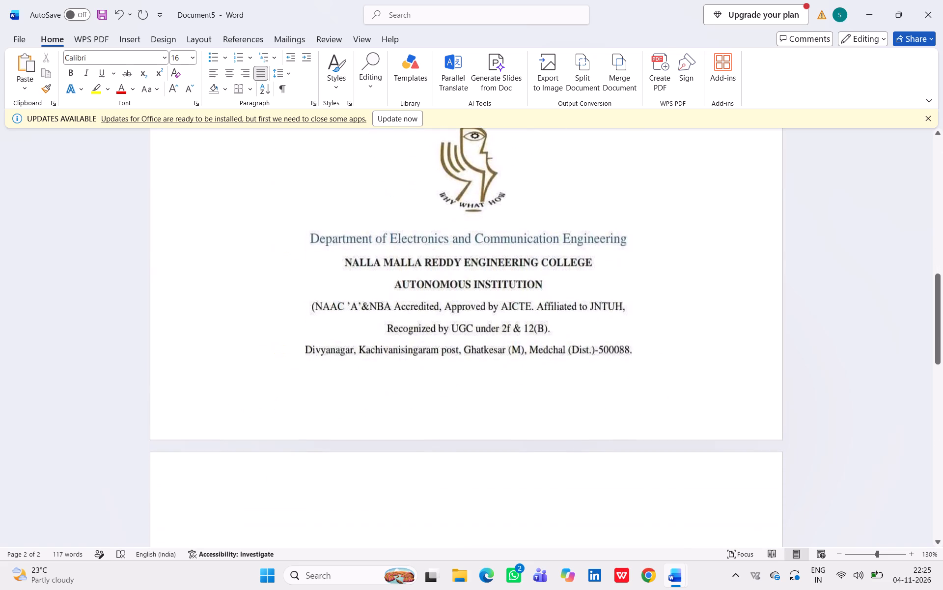
scroll(780, 528, "down", 3)
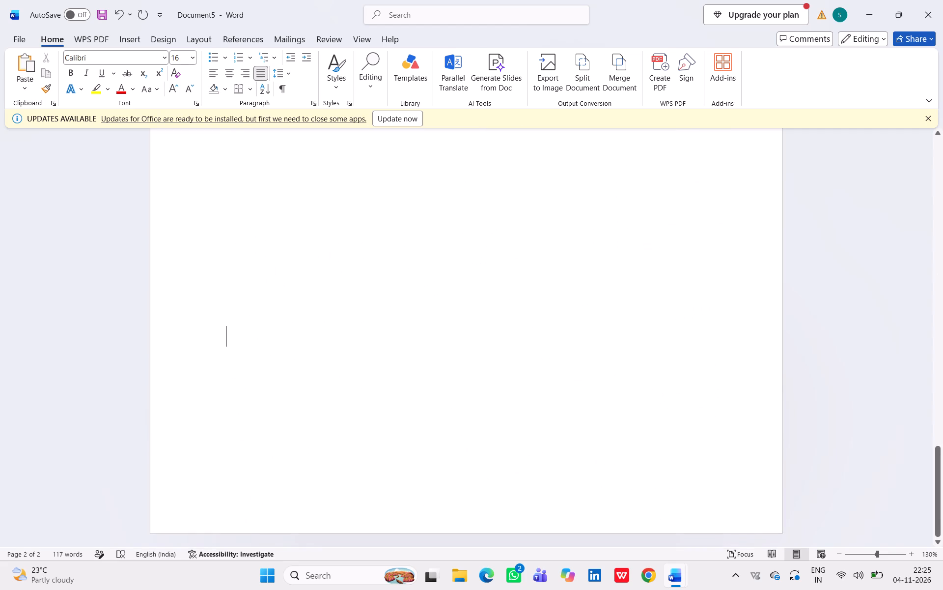
scroll(780, 528, "down", 1)
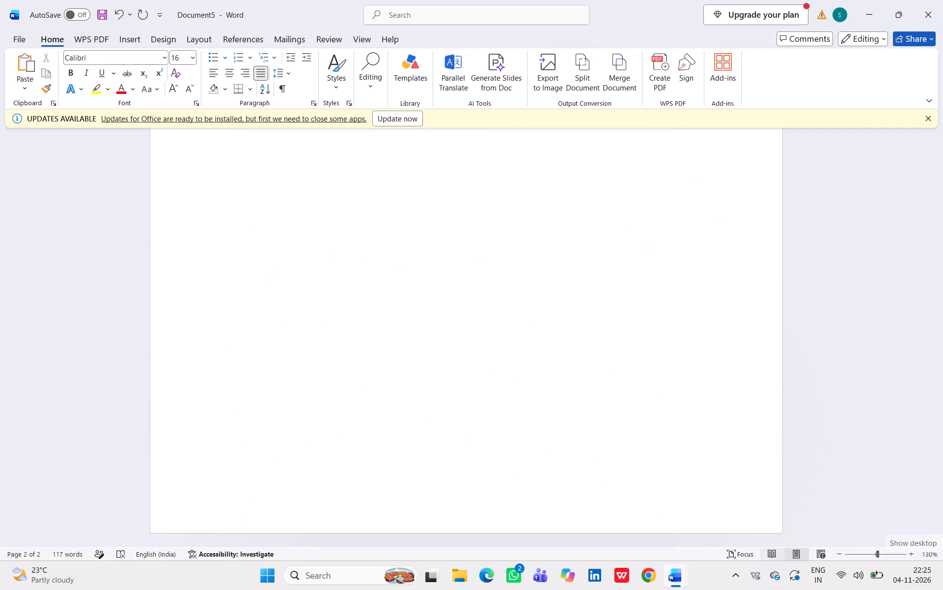
left_click(783, 527)
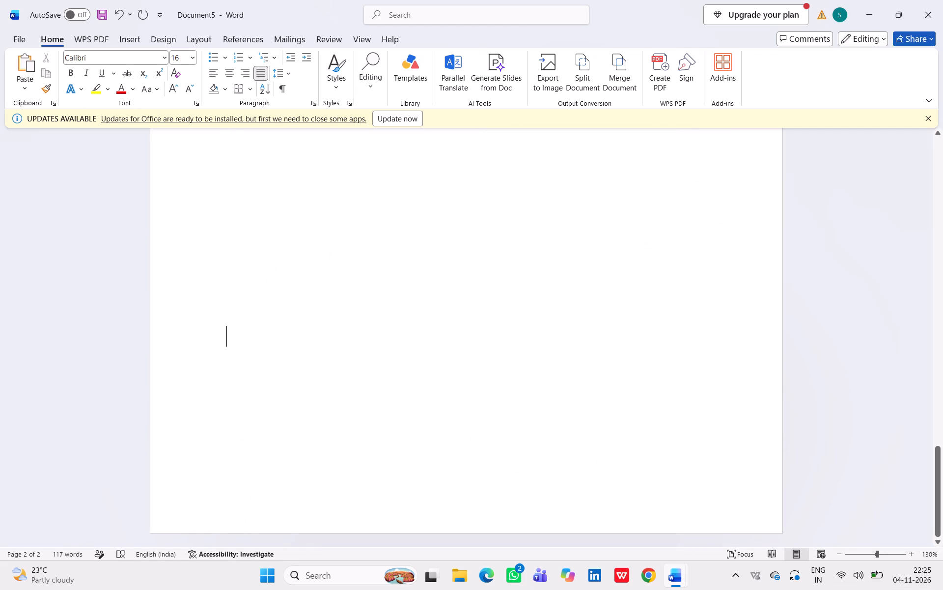
key("Return")
key("Return")
key("Return")
key("Return")
key("Return")
key("Return")
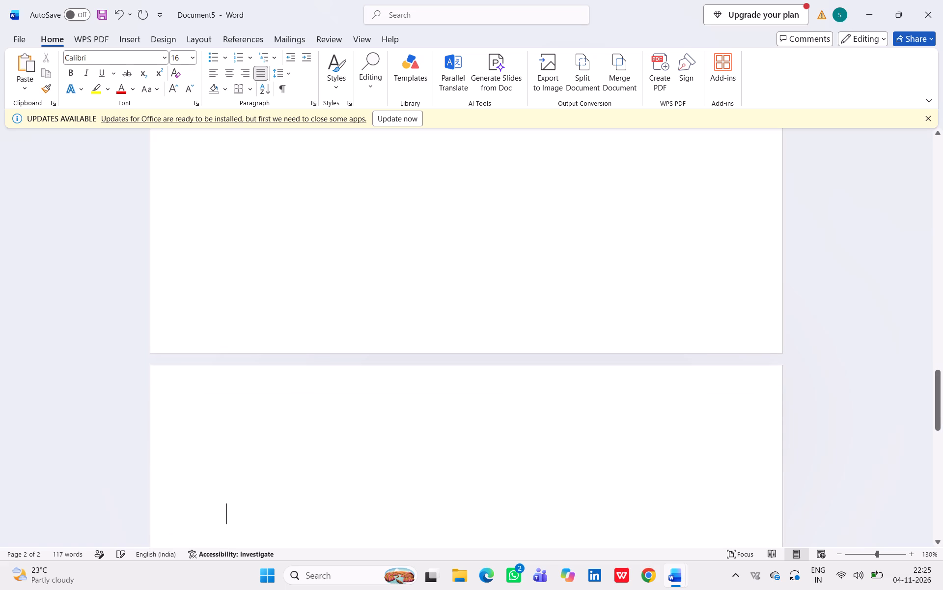
Copy the Internal Guide and Head of the Department signatory line from Project Report EDITT and paste it below the certificate paragraph in Document5.
scroll(783, 527, "right", 1)
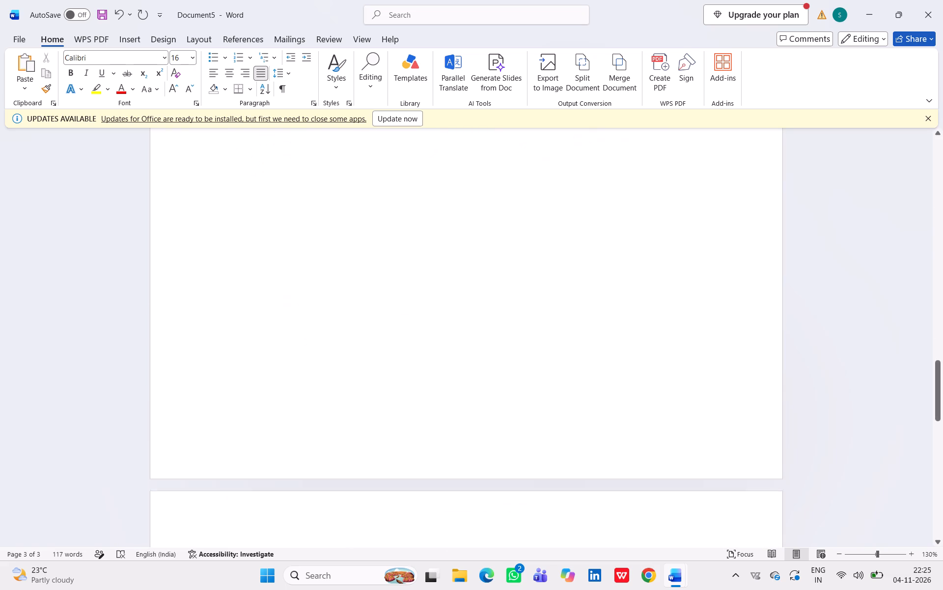
scroll(783, 527, "right", 1)
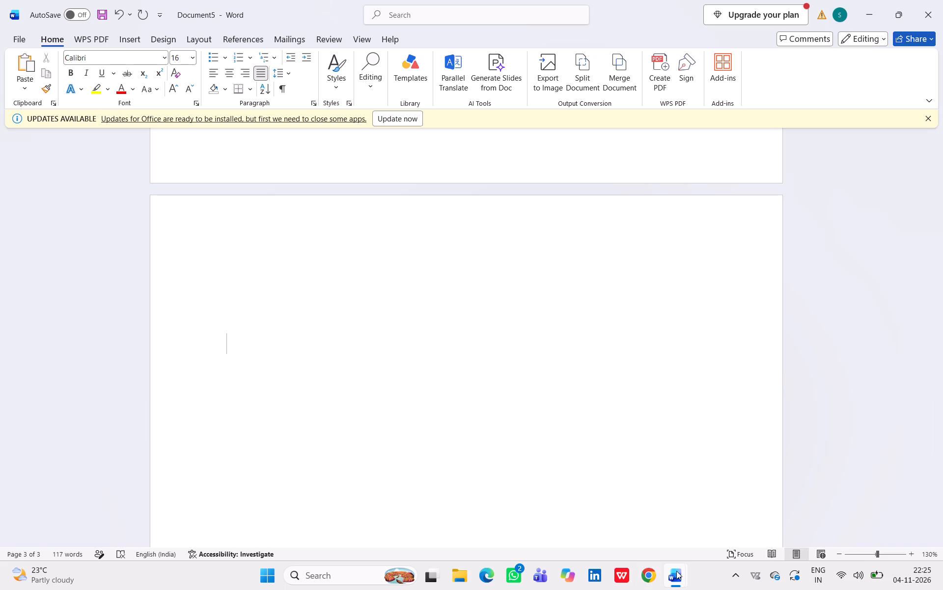
left_click(589, 528)
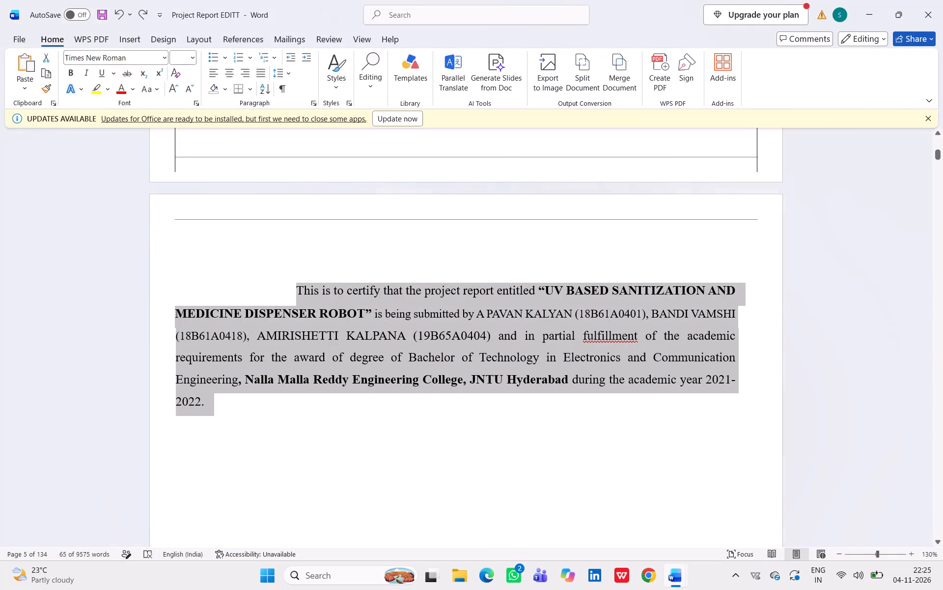
left_click(522, 493)
scroll(524, 472, "down", 1)
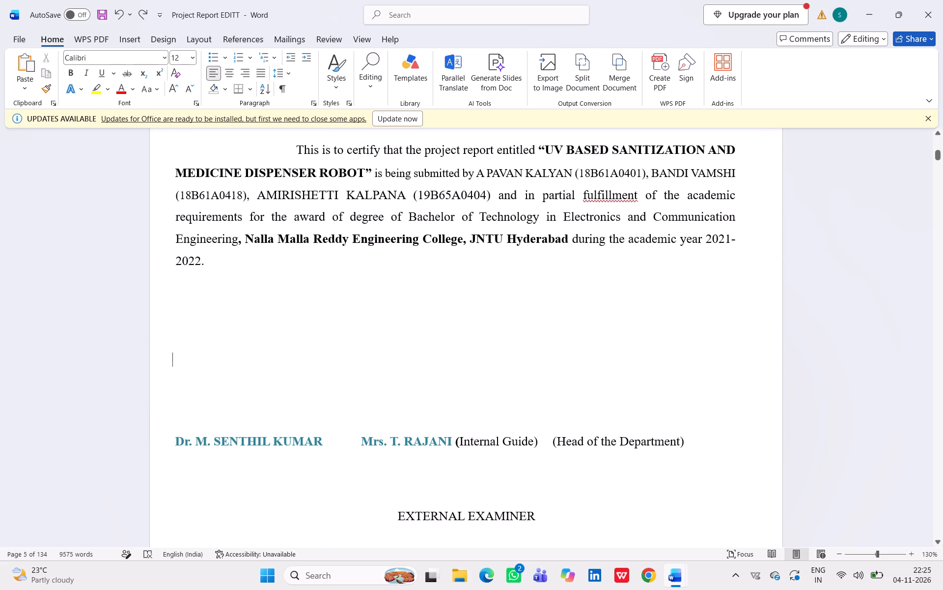
triple_click(166, 443)
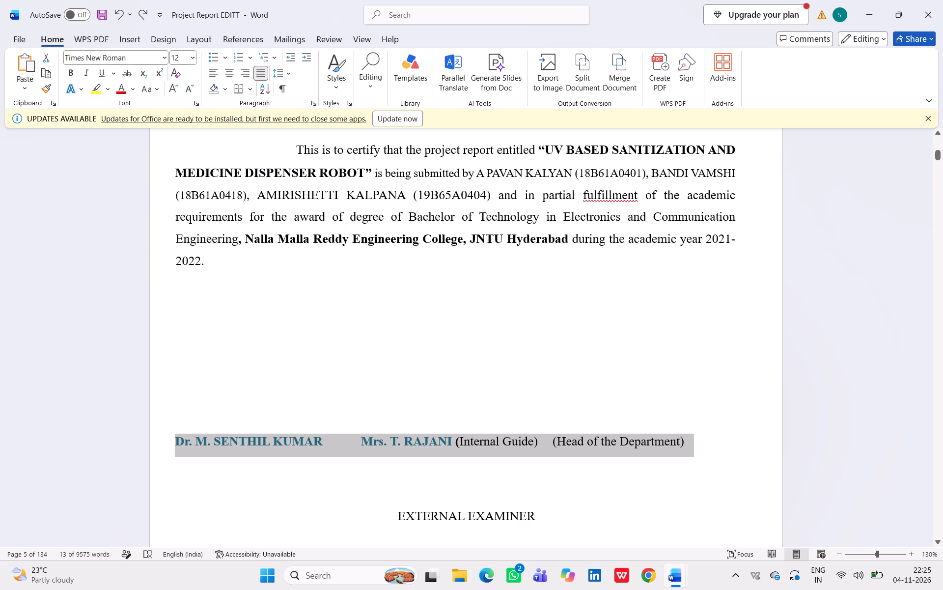
key("ctrl+c")
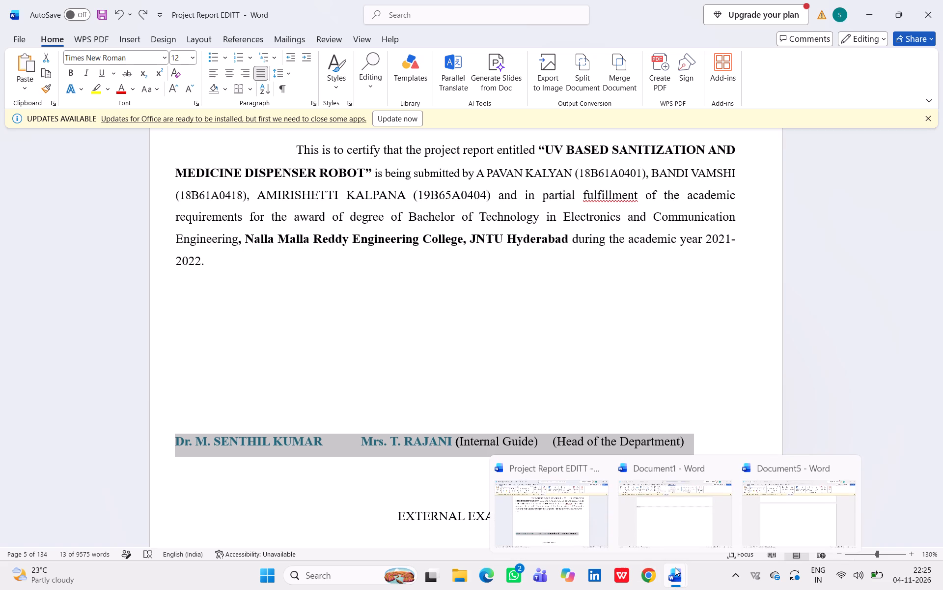
left_click(765, 520)
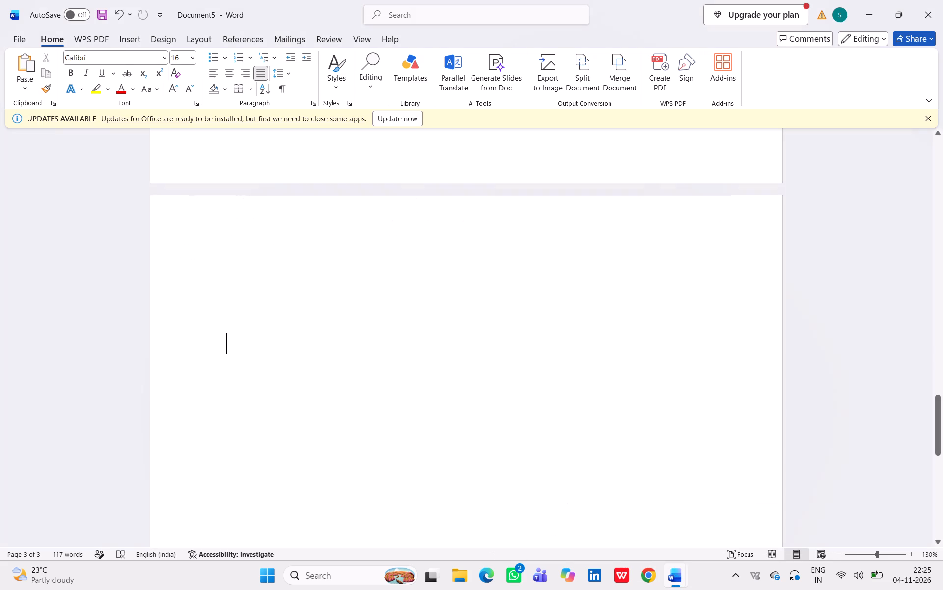
scroll(481, 464, "up", 1)
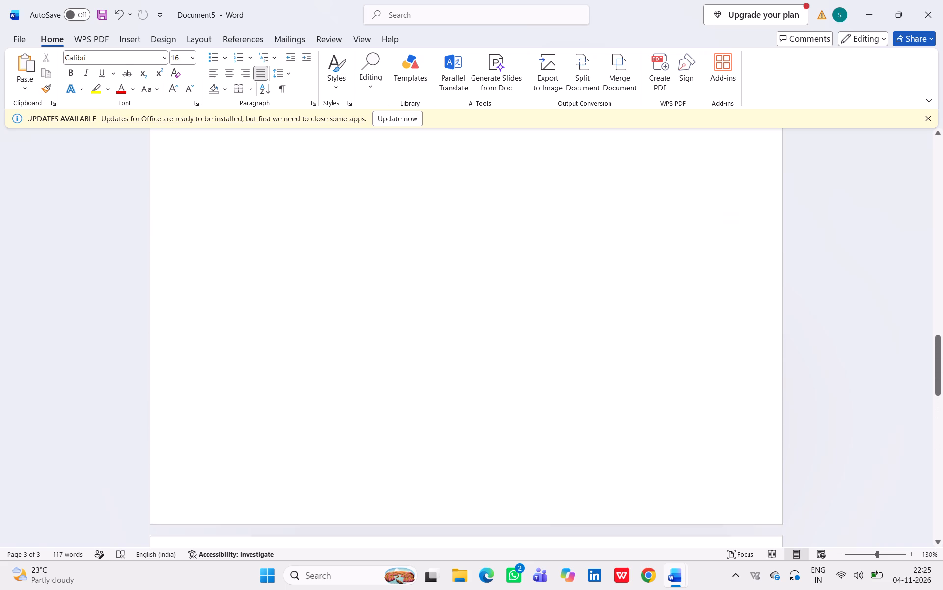
scroll(481, 464, "up", 1)
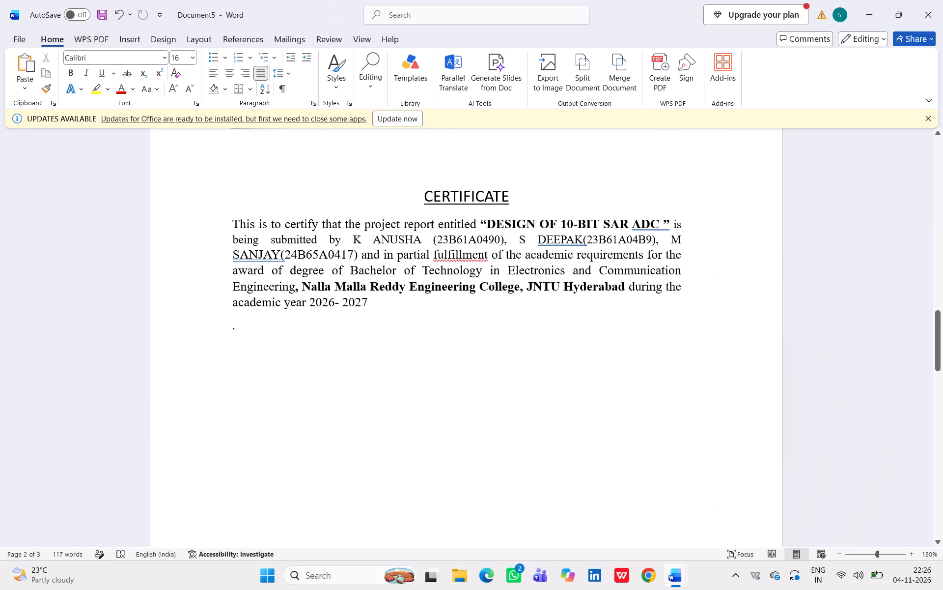
left_click(223, 428)
key("ctrl+v")
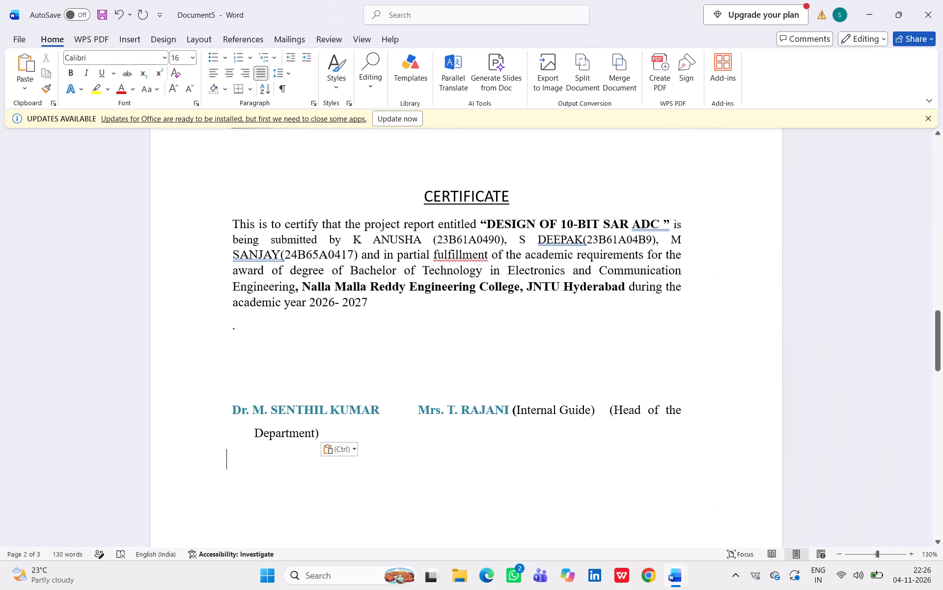
Delete the first signatory's name together with its Dr. title from the signatory line below the certificate paragraph.
left_click(385, 409)
key("BackSpace")
key("BackSpace")
key("BackSpace")
key("BackSpace")
key("BackSpace")
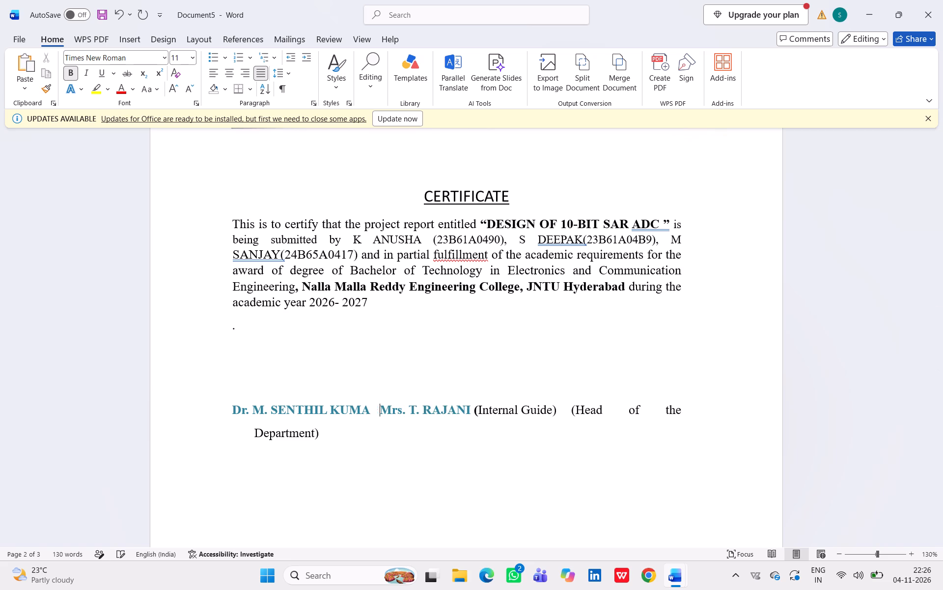
key("BackSpace")
key("BackSpace")
key("BackSpace")
key("BackSpace")
key("BackSpace")
key("BackSpace")
key("BackSpace")
key("BackSpace")
key("BackSpace")
key("BackSpace")
key("BackSpace")
key("BackSpace")
key("BackSpace")
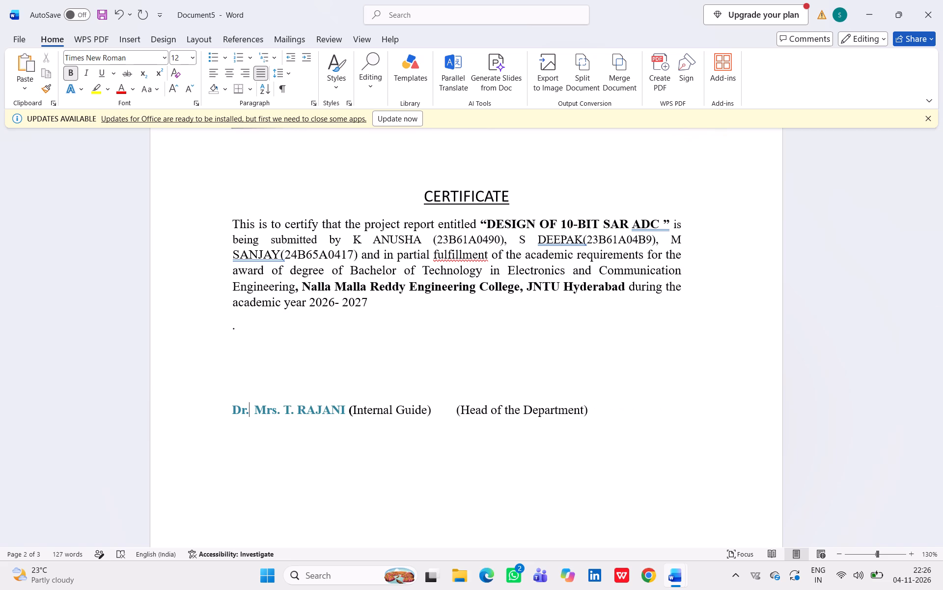
key("BackSpace")
key("BackSpace")
key("BackSpace")
Enter the new first signatory's name in capitals with the title "MR ." at the start of the signatory line.
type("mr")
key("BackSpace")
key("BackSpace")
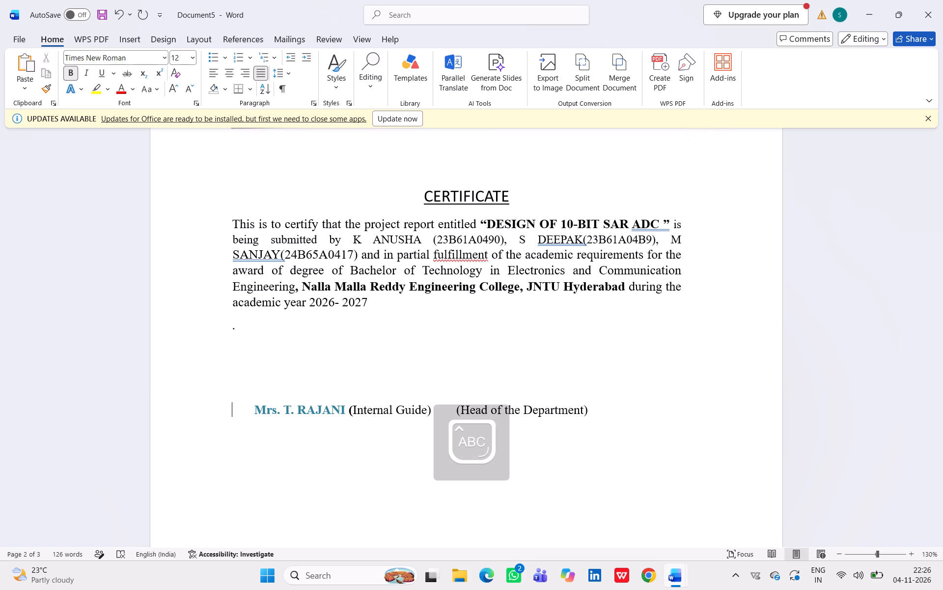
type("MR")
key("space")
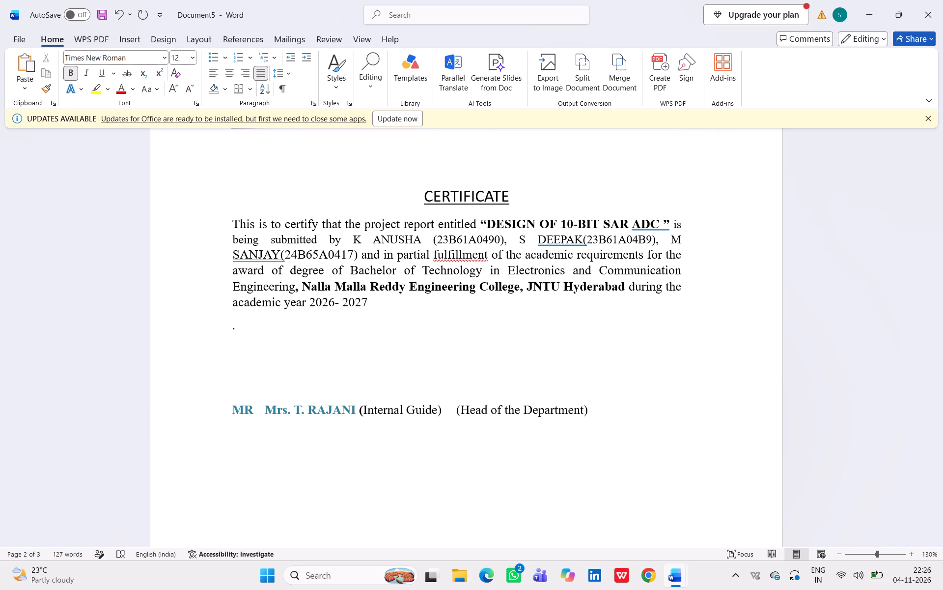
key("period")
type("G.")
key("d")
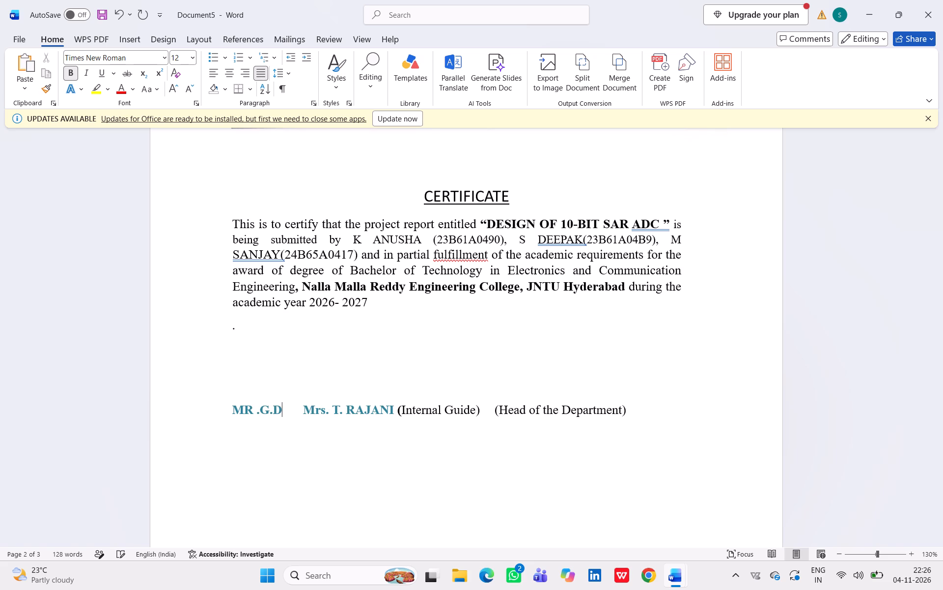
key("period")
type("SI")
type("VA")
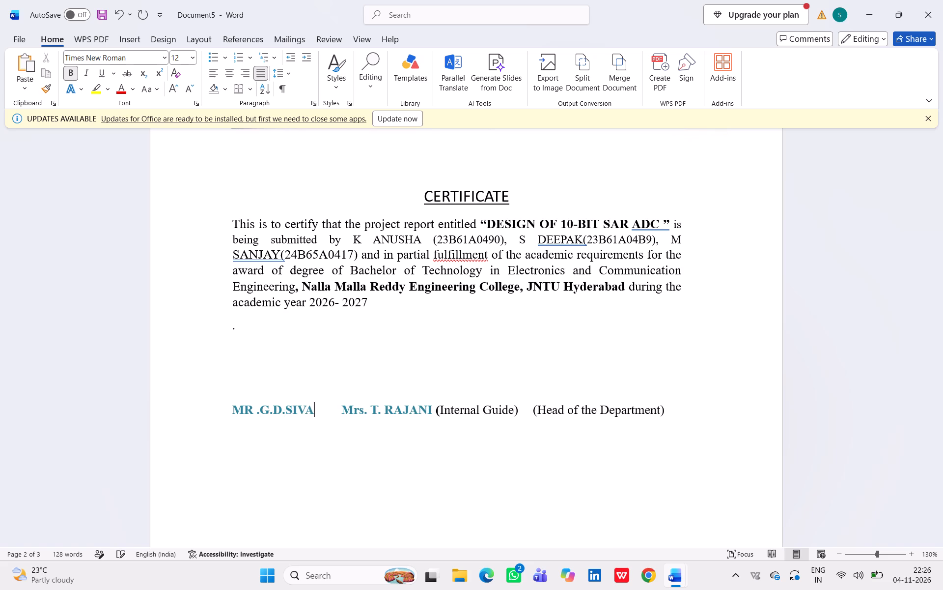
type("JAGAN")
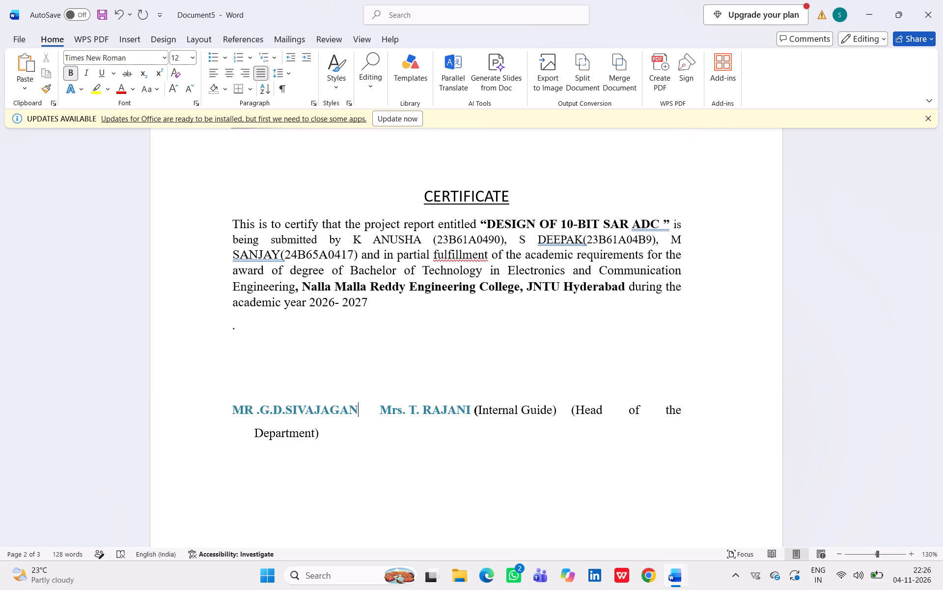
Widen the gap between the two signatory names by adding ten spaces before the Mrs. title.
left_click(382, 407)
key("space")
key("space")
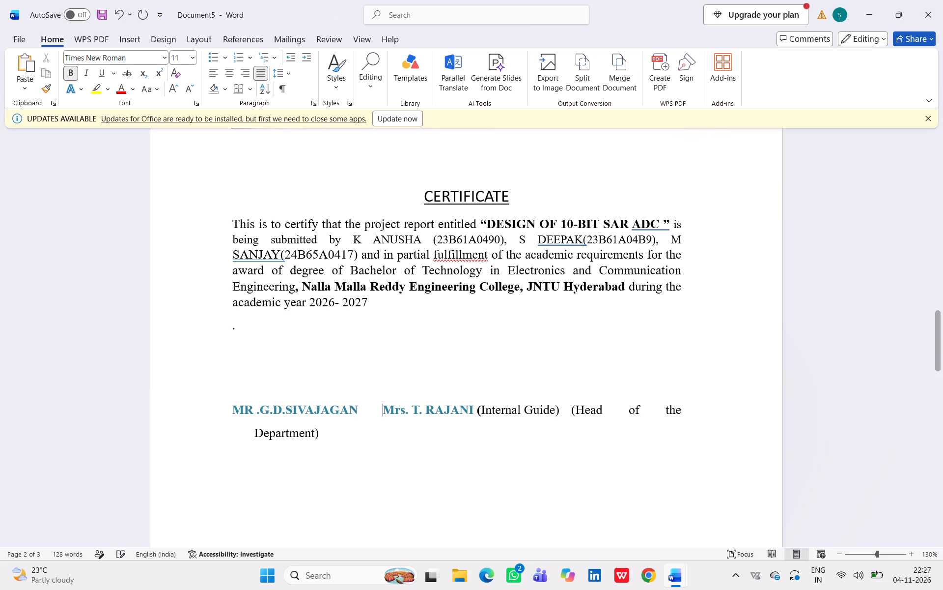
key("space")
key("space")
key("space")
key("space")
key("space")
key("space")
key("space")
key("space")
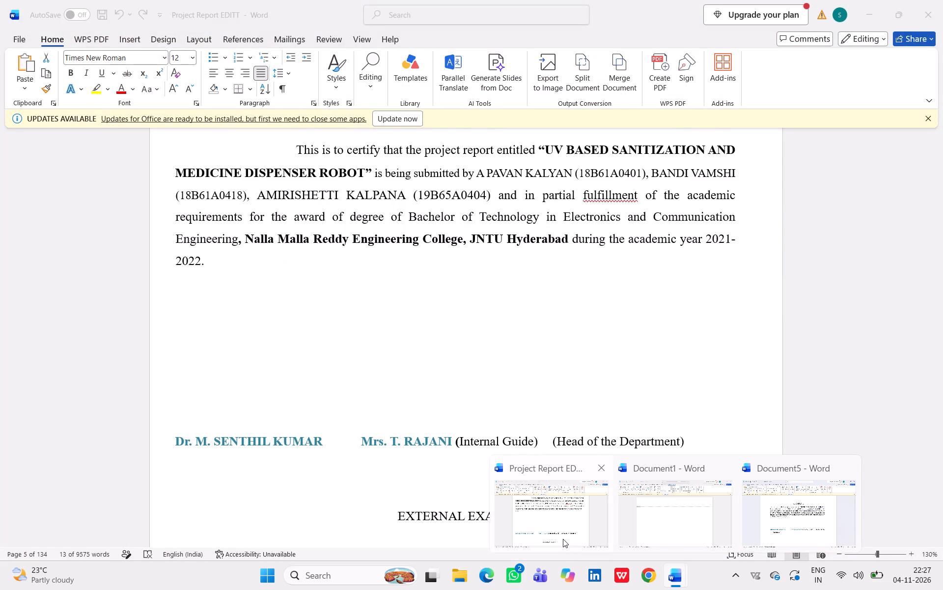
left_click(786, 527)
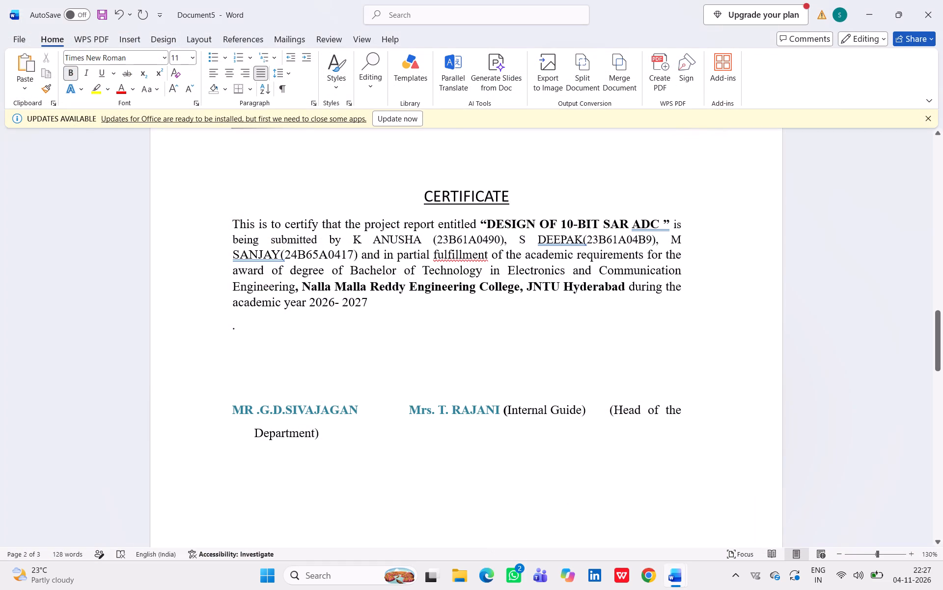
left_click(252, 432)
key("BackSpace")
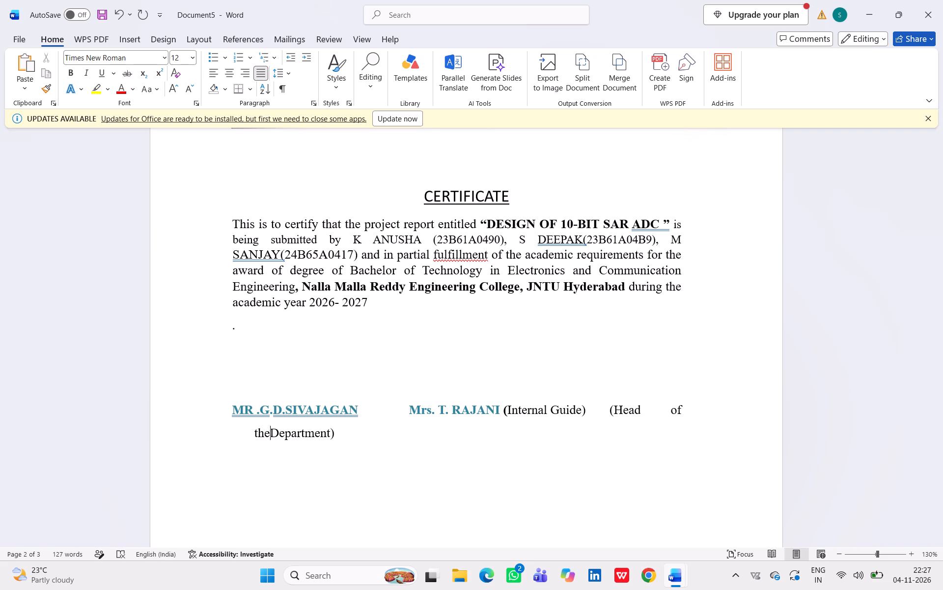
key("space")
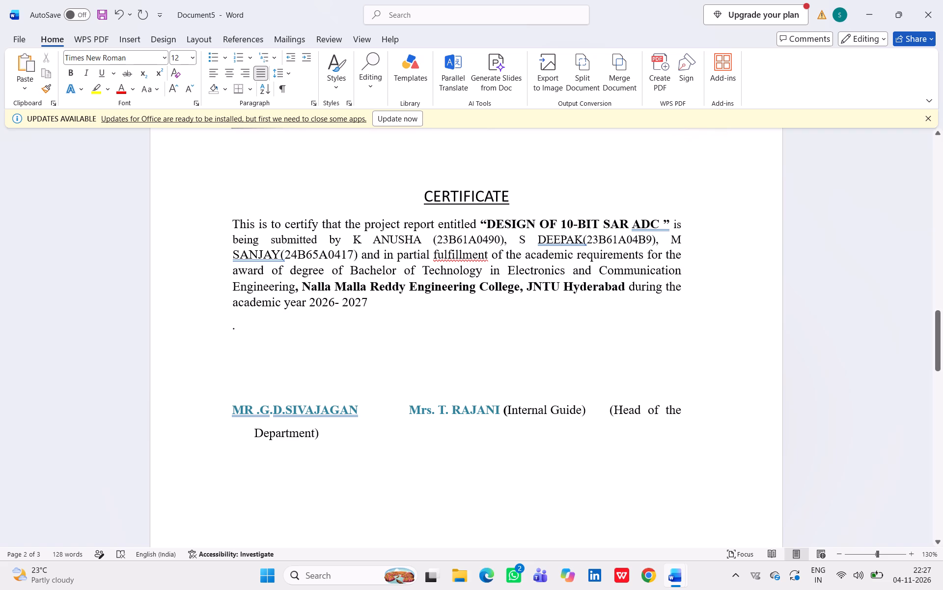
Narrow the gap between the two signatory names by deleting ten characters, including the first name's last letter, and insert two spaces.
left_click(403, 409)
key("BackSpace")
key("BackSpace")
key("BackSpace")
key("BackSpace")
key("BackSpace")
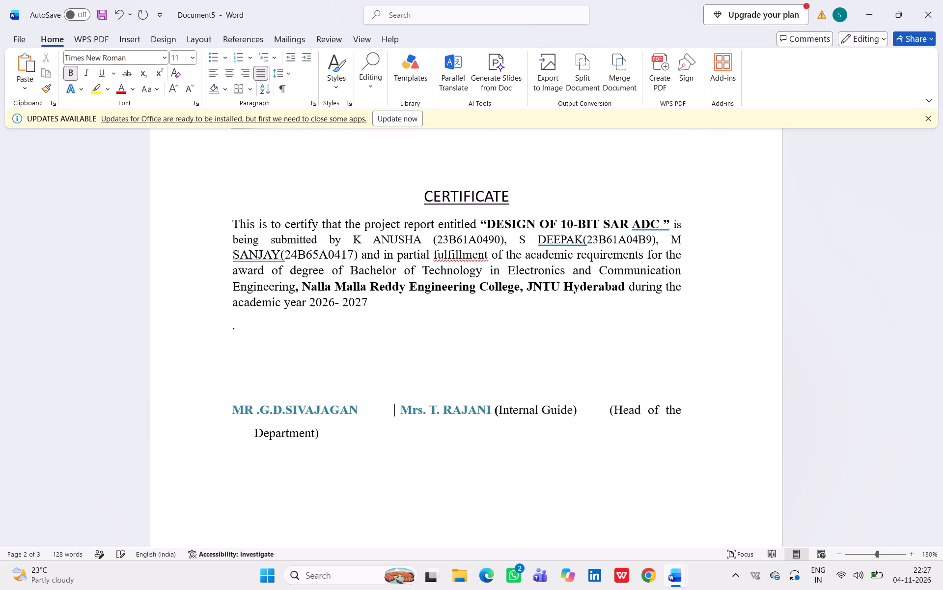
key("BackSpace")
key("BackSpace")
key("BackSpace")
key("BackSpace")
key("BackSpace")
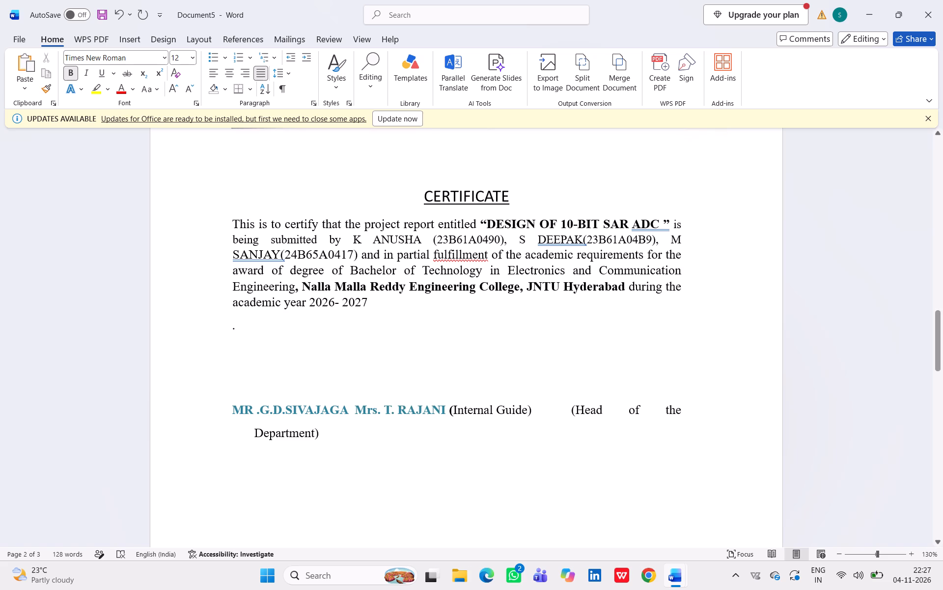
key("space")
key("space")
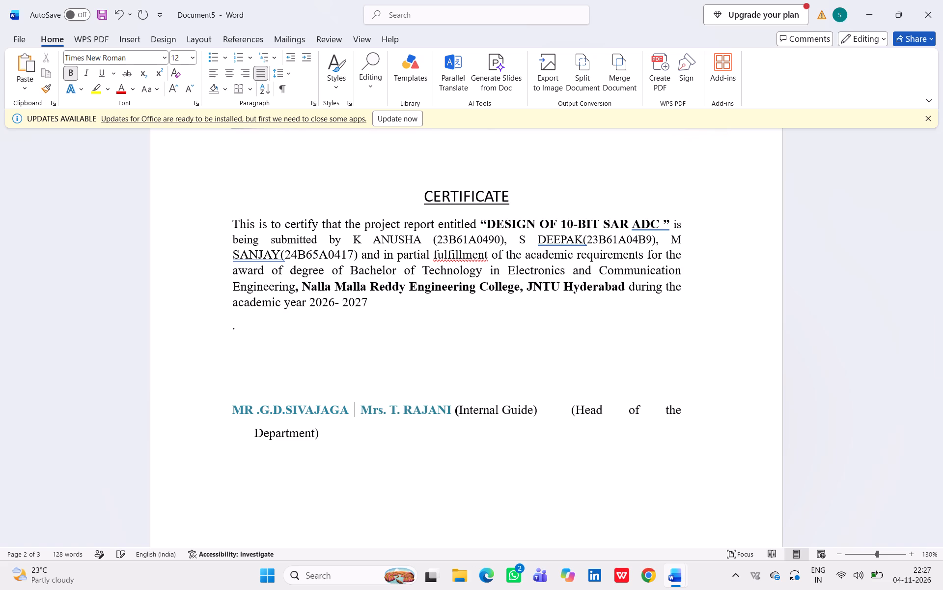
Remove the Head of the Department designation from the signatory line so that it ends with "(Internal Guide)".
left_click(317, 431)
key("BackSpace")
key("BackSpace")
key("BackSpace")
key("BackSpace")
key("BackSpace")
key("BackSpace")
key("BackSpace")
key("BackSpace")
key("BackSpace")
key("BackSpace")
key("BackSpace")
key("BackSpace")
key("BackSpace")
key("BackSpace")
key("BackSpace")
key("BackSpace")
key("BackSpace")
key("BackSpace")
key("BackSpace")
key("BackSpace")
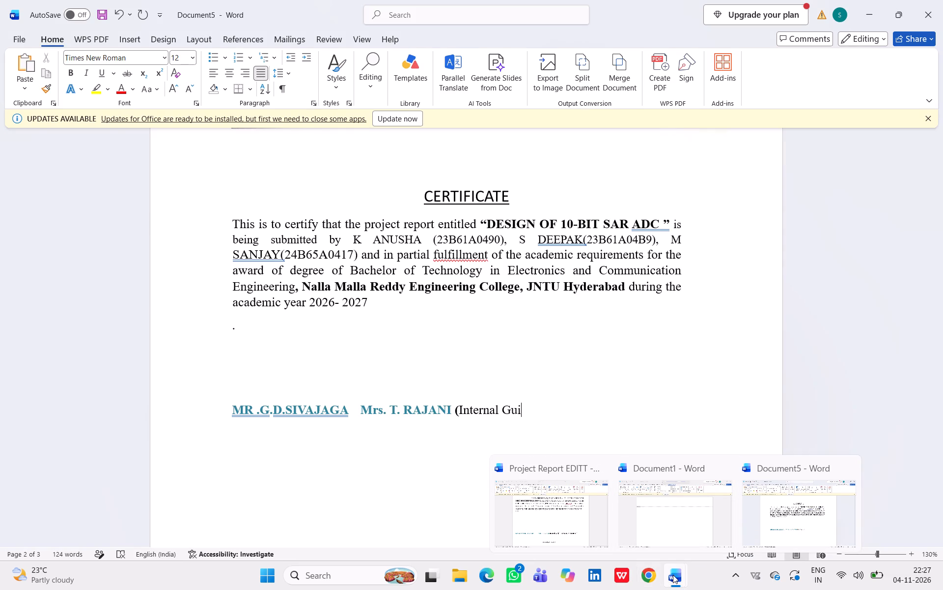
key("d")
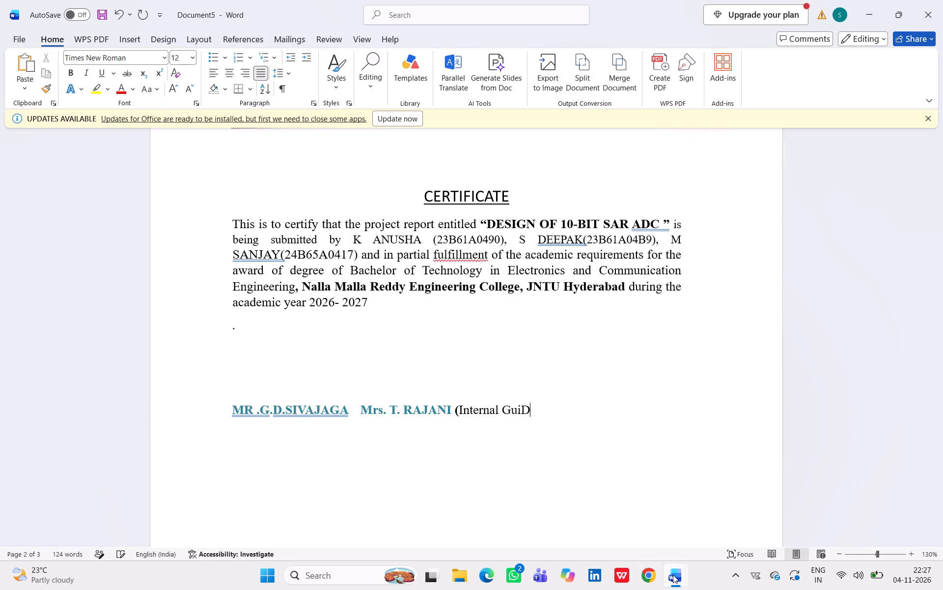
key("BackSpace")
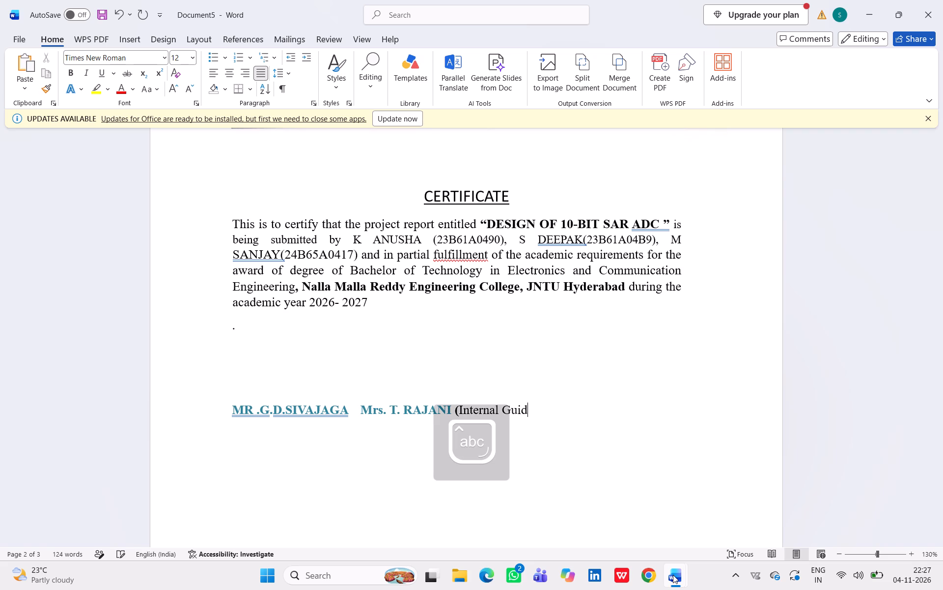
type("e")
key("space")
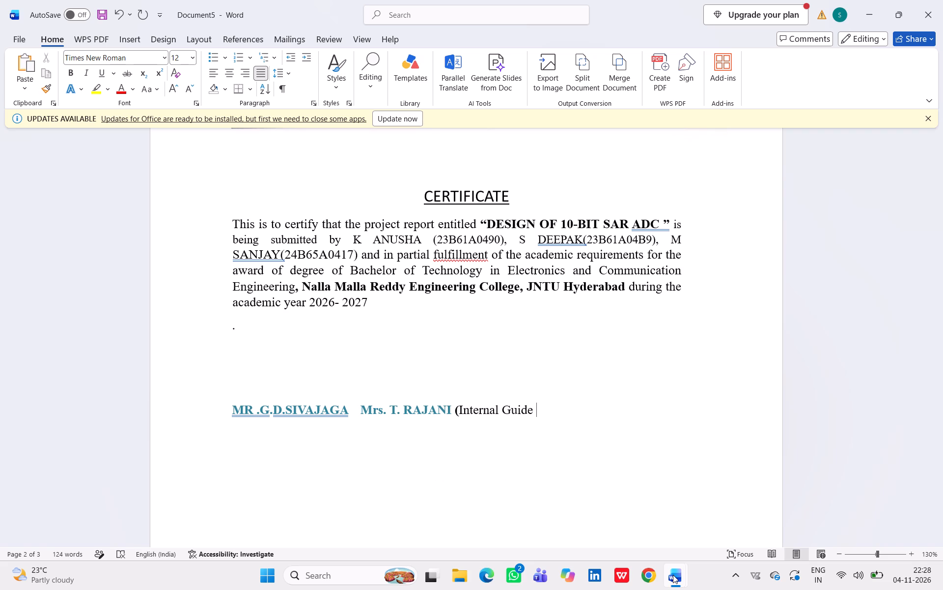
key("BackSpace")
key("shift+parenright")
Add two spaces and "(head of the department)" after "(Internal Guide)" on the signatory line.
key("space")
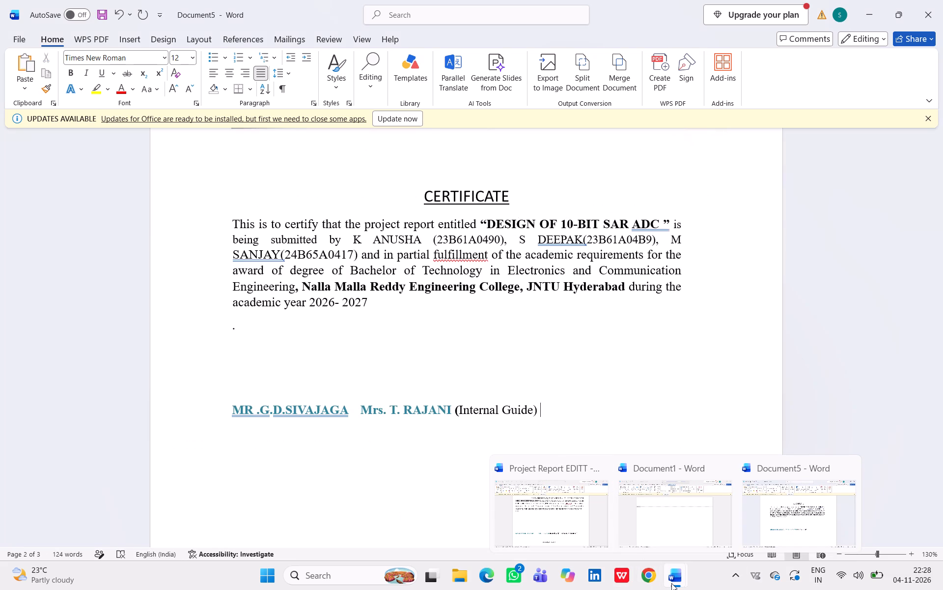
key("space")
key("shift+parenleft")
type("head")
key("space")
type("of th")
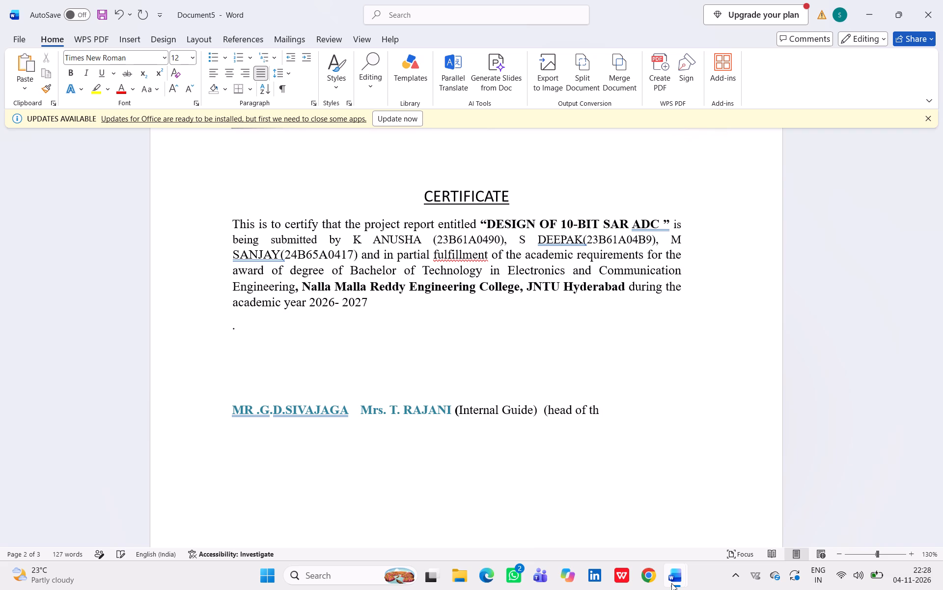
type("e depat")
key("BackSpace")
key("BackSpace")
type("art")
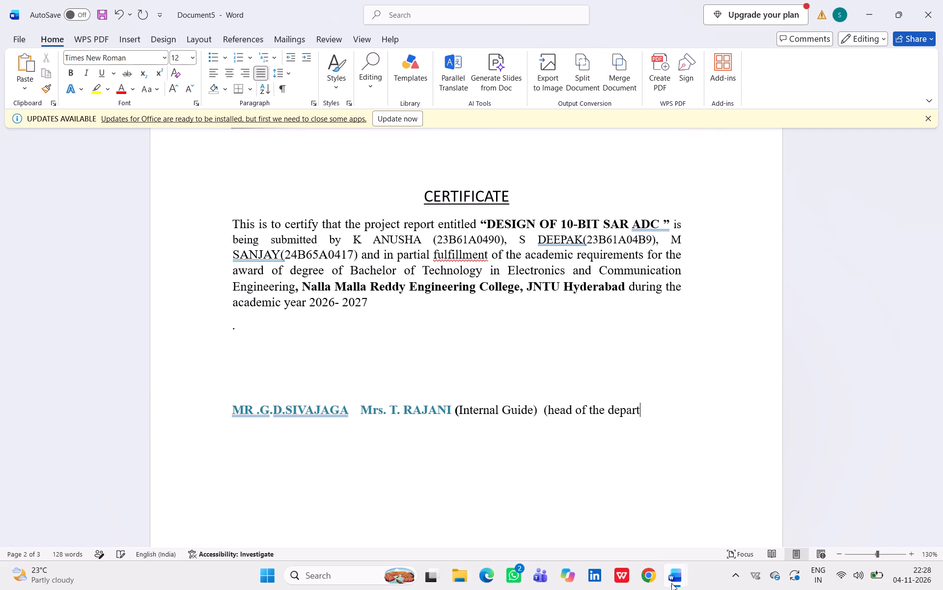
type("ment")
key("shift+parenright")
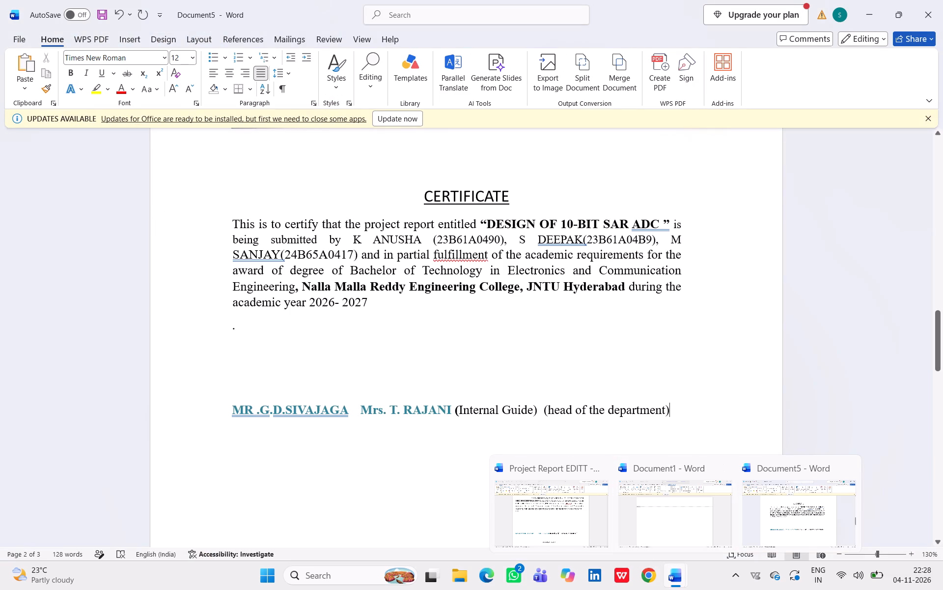
left_click(615, 411)
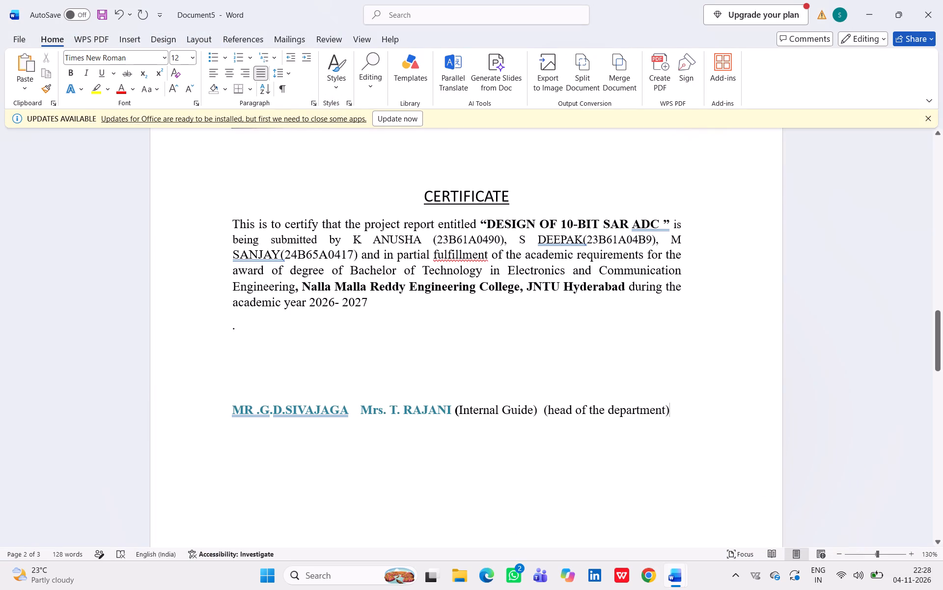
Capitalise the first letter of "department" in the signatory line's "(head of the department)" designation.
key("BackSpace")
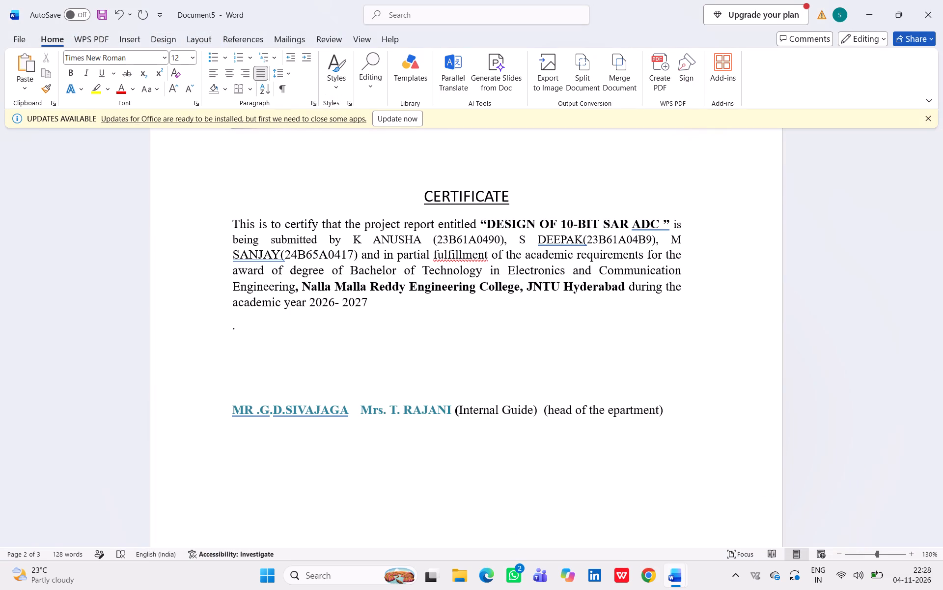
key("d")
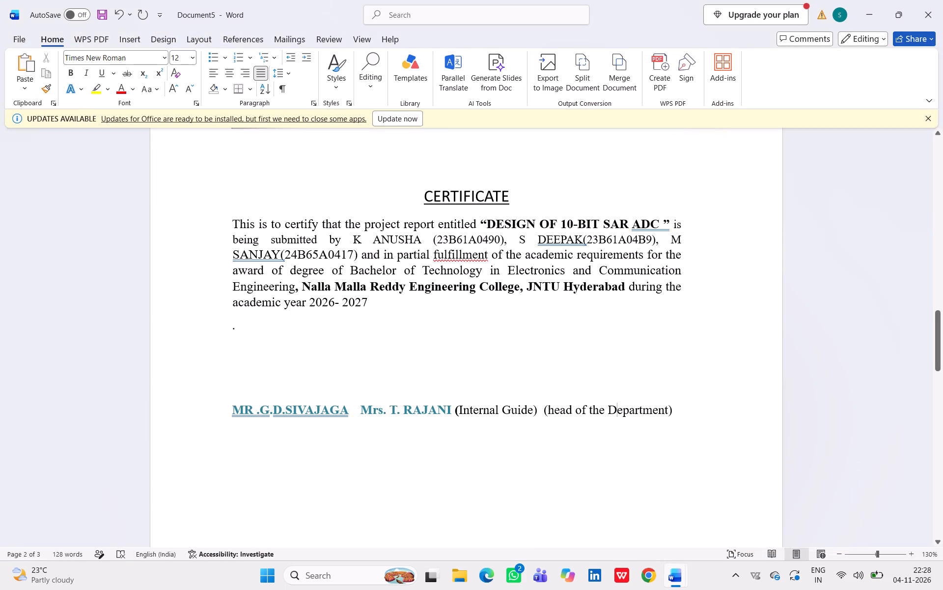
left_click(687, 423)
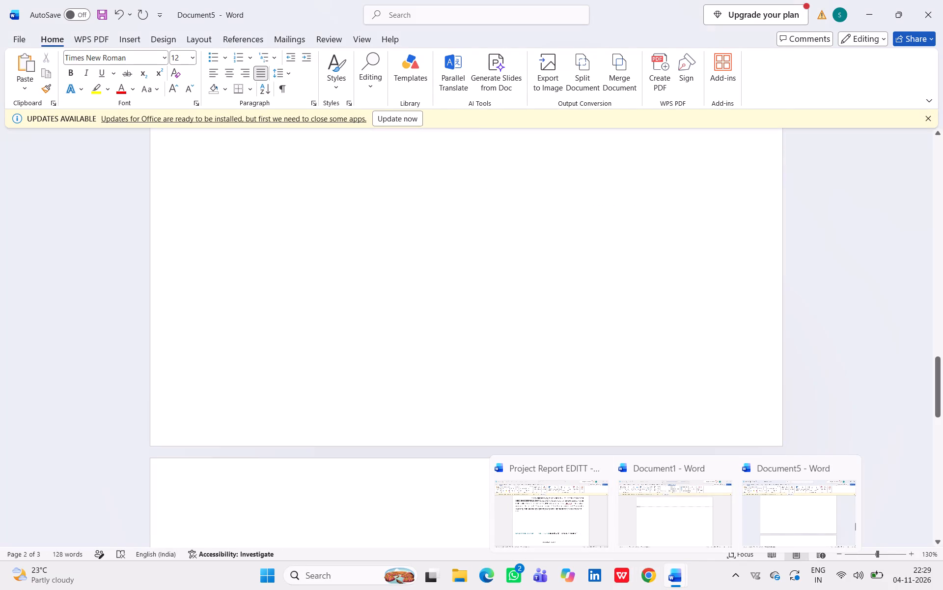
Switch to the Project Report EDITT document and select the whole "EXTERNAL EXAMINER" line below the signatories.
left_click(555, 541)
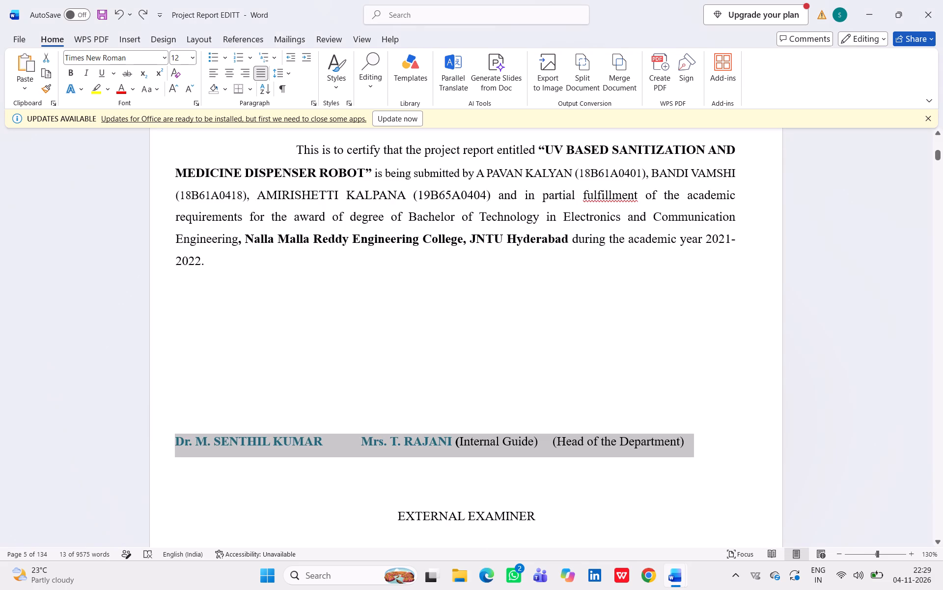
double_click(396, 513)
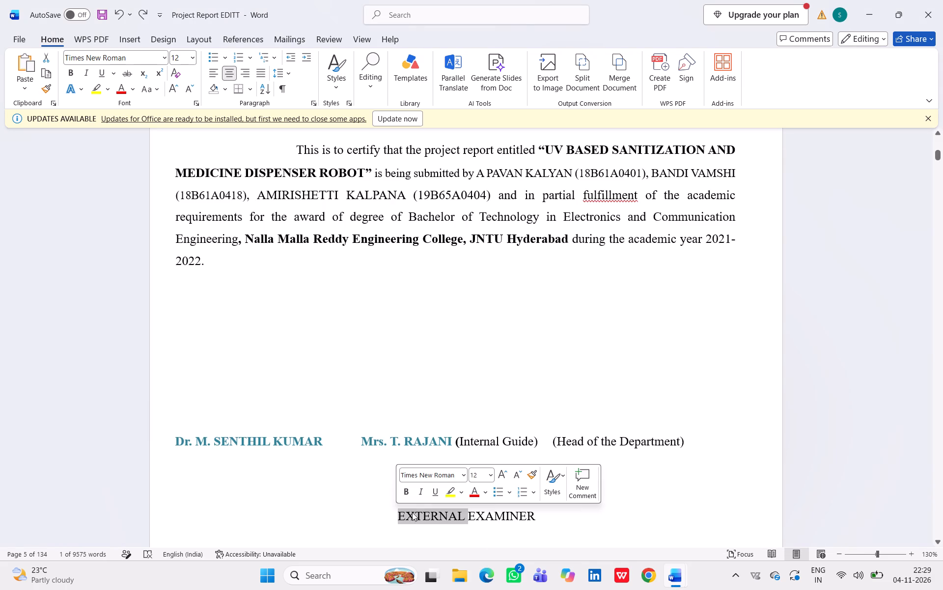
triple_click(387, 510)
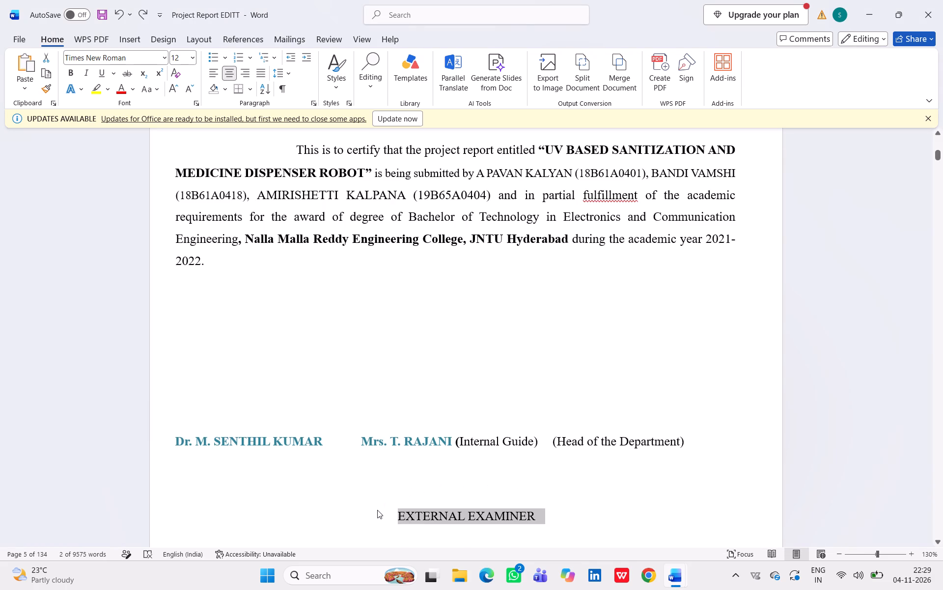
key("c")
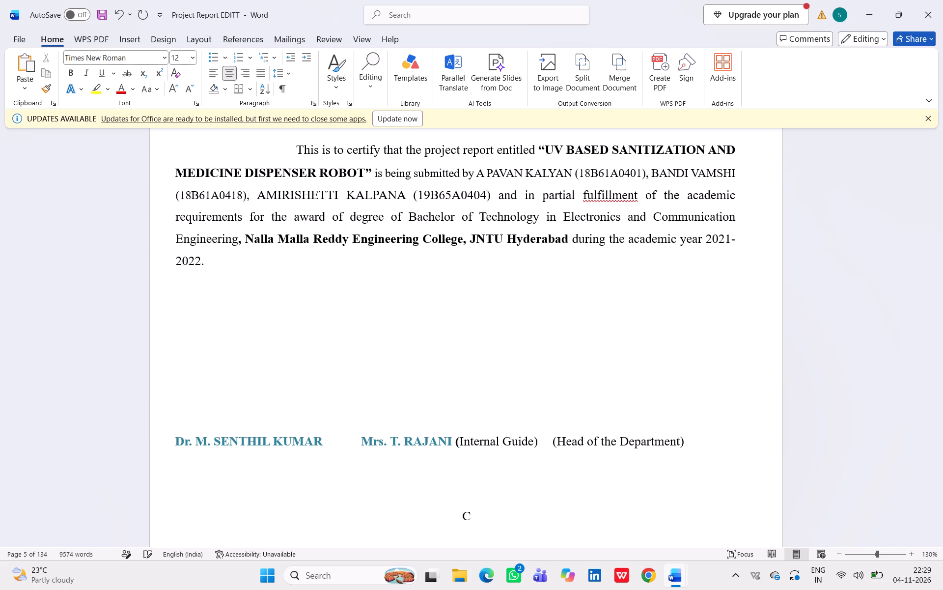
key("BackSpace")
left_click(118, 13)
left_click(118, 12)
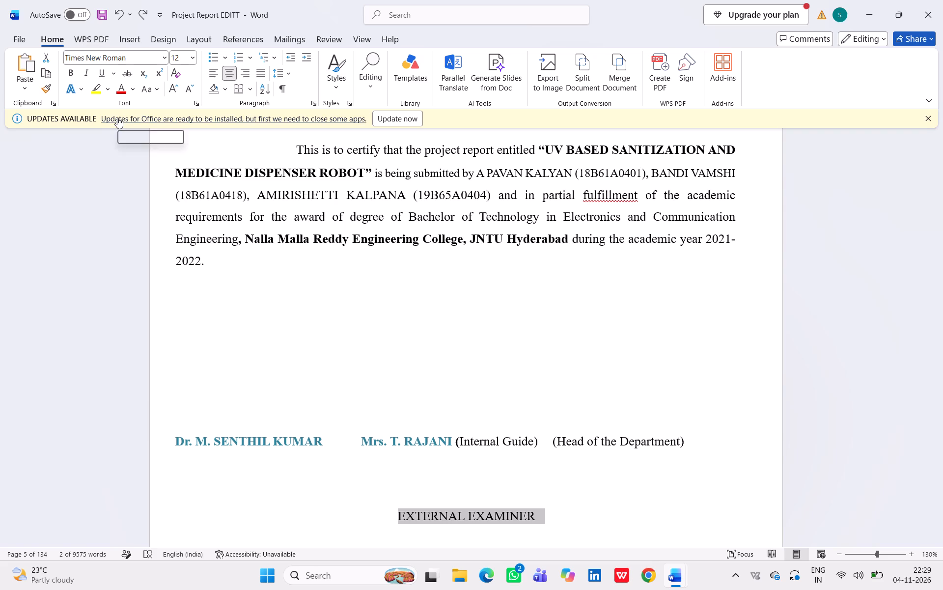
Copy the selected "EXTERNAL EXAMINER" line and paste it into Document5 below the signatory line.
key("ctrl+c")
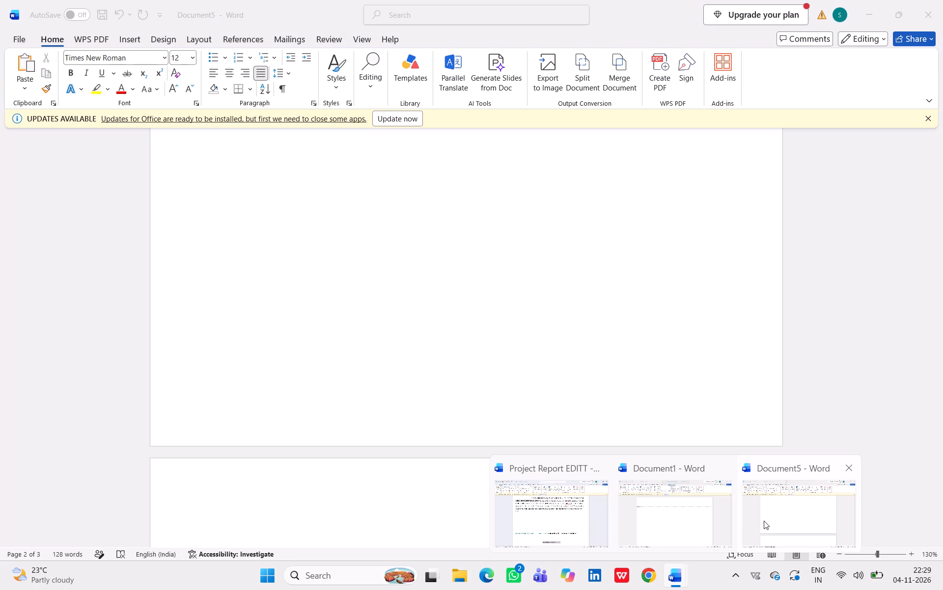
left_click(764, 521)
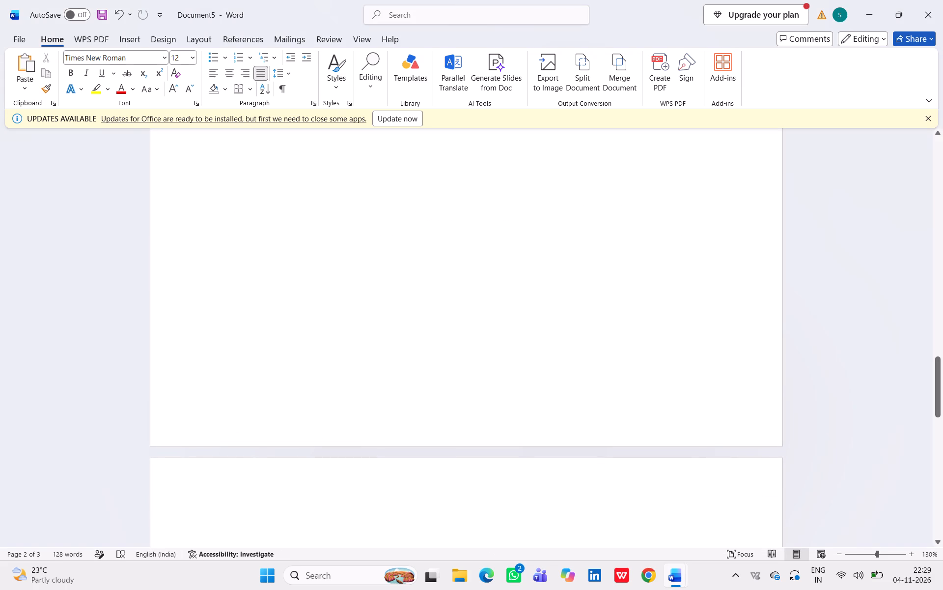
scroll(382, 360, "up", 1)
left_click(393, 370)
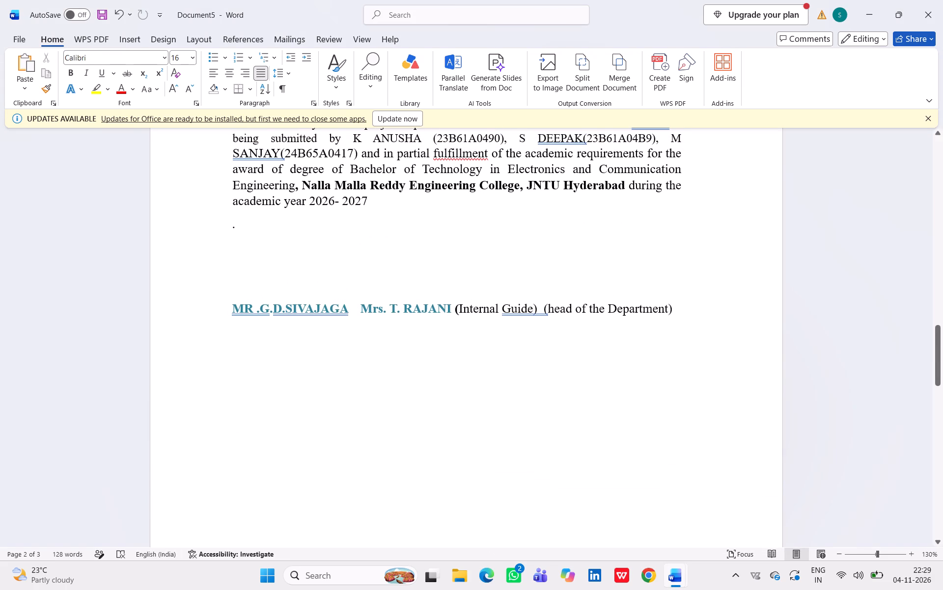
key("ctrl+v")
left_click(393, 370, "ctrl")
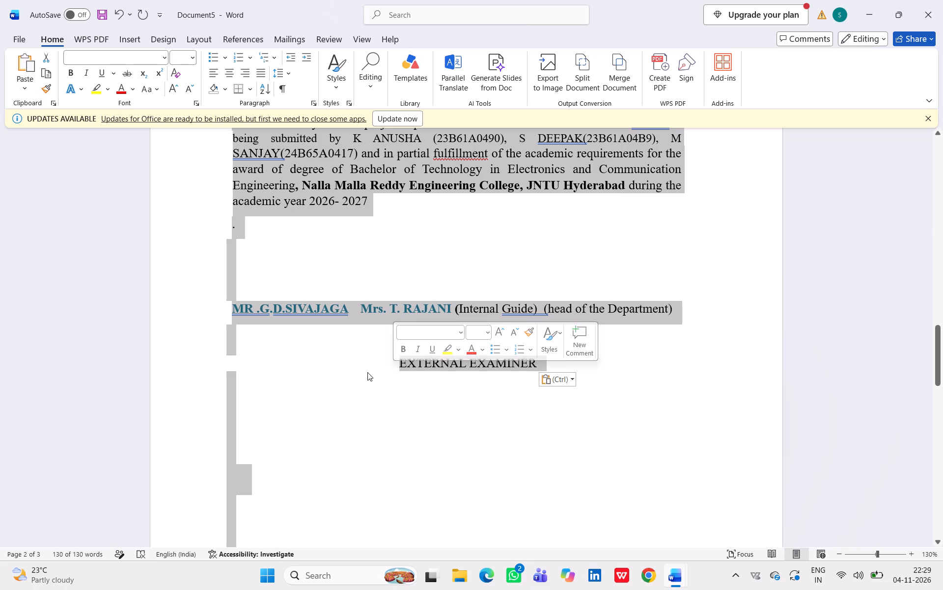
left_click(367, 372)
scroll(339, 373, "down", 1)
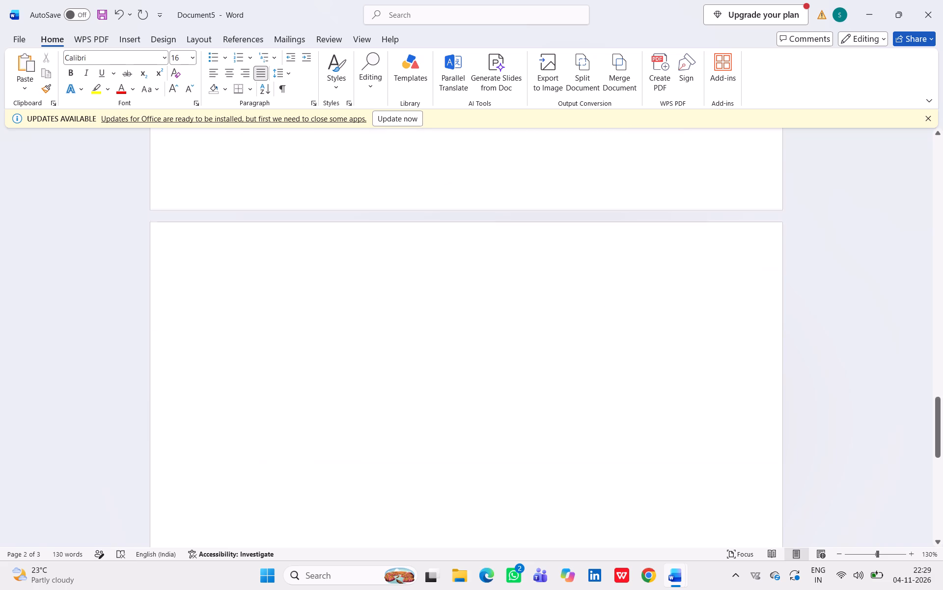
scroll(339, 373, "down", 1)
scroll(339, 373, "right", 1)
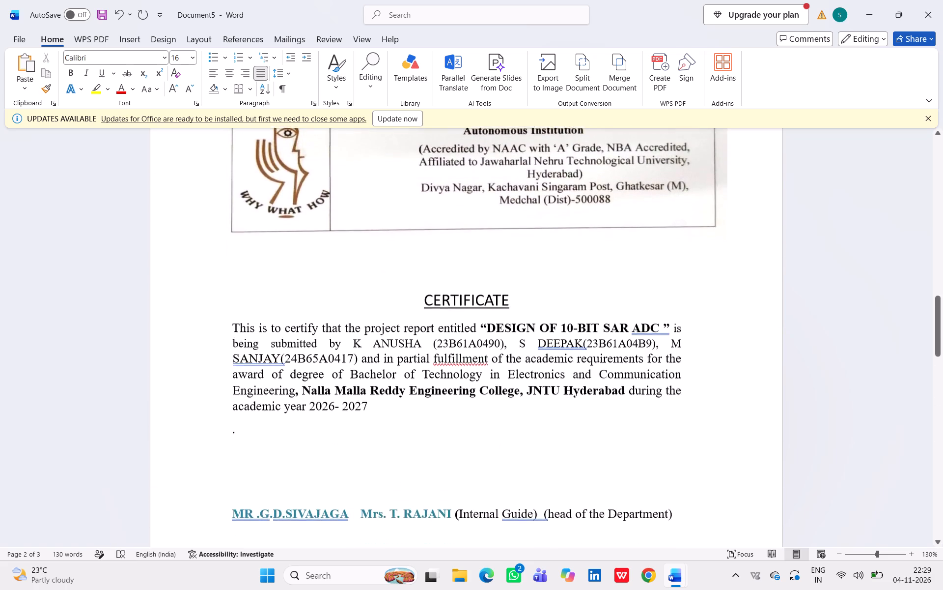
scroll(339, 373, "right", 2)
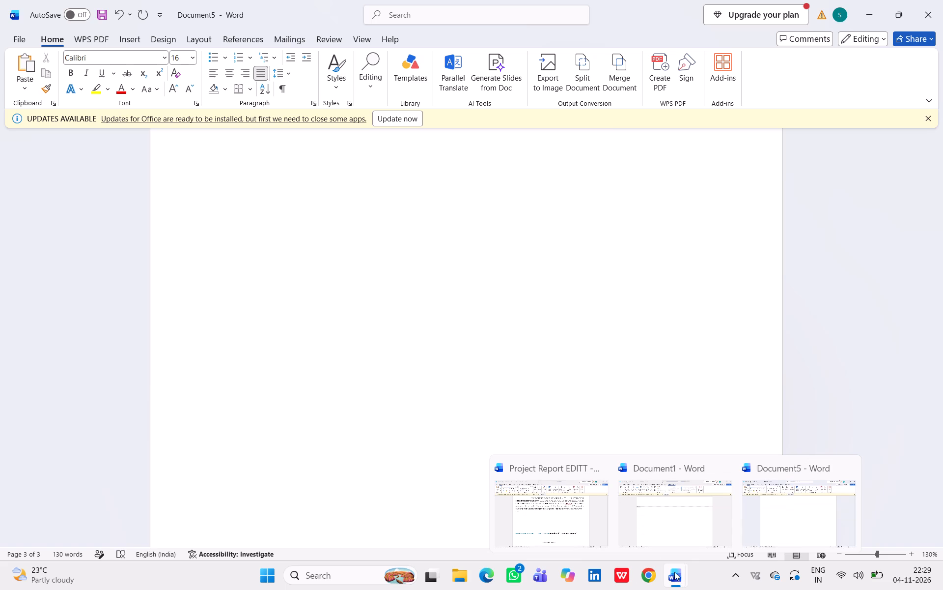
In Project Report EDITT, collapse the "CANDIDATES' DECLARATION" heading and copy the entire heading line.
left_click(564, 512)
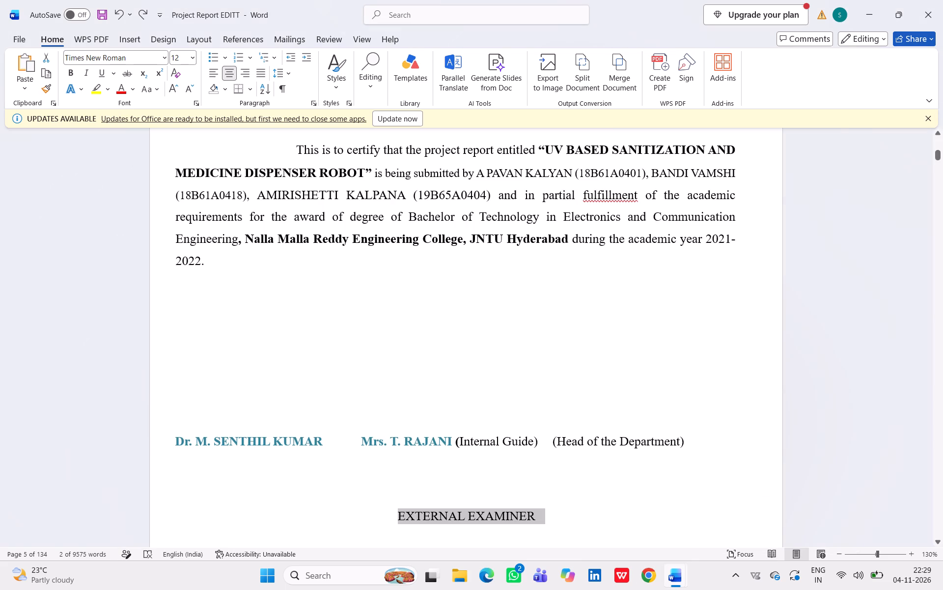
scroll(488, 478, "down", 1)
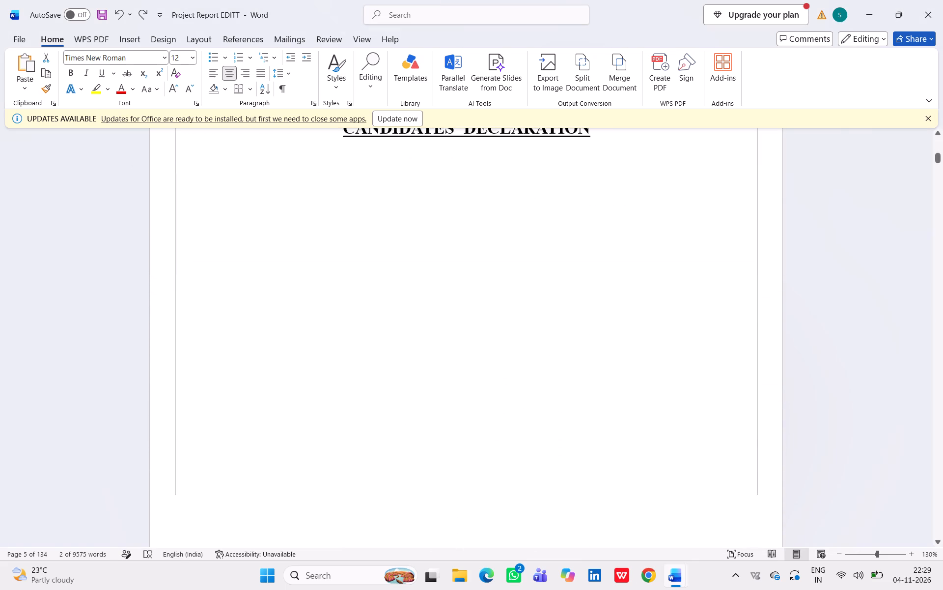
scroll(488, 478, "down", 1)
scroll(488, 478, "up", 1)
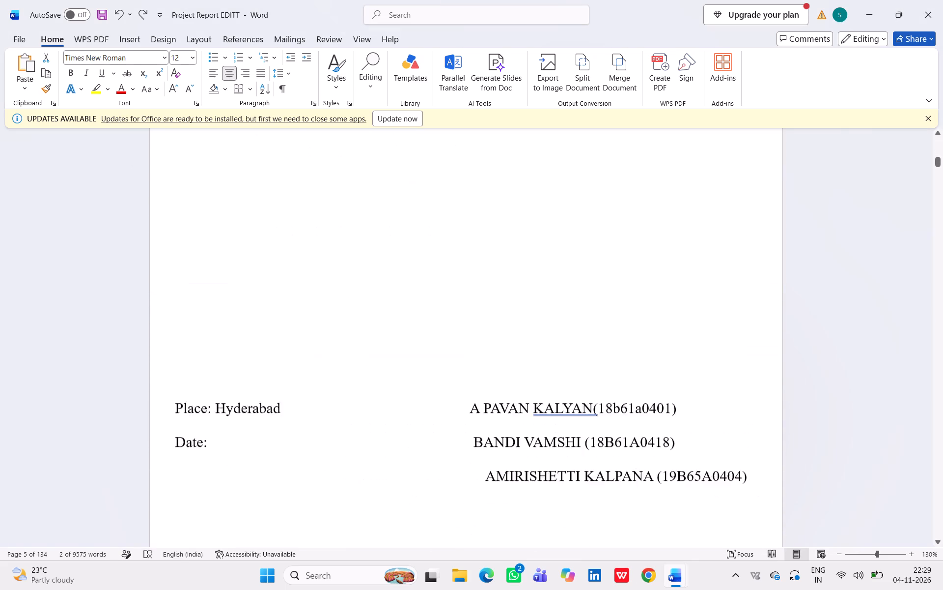
scroll(488, 478, "up", 1)
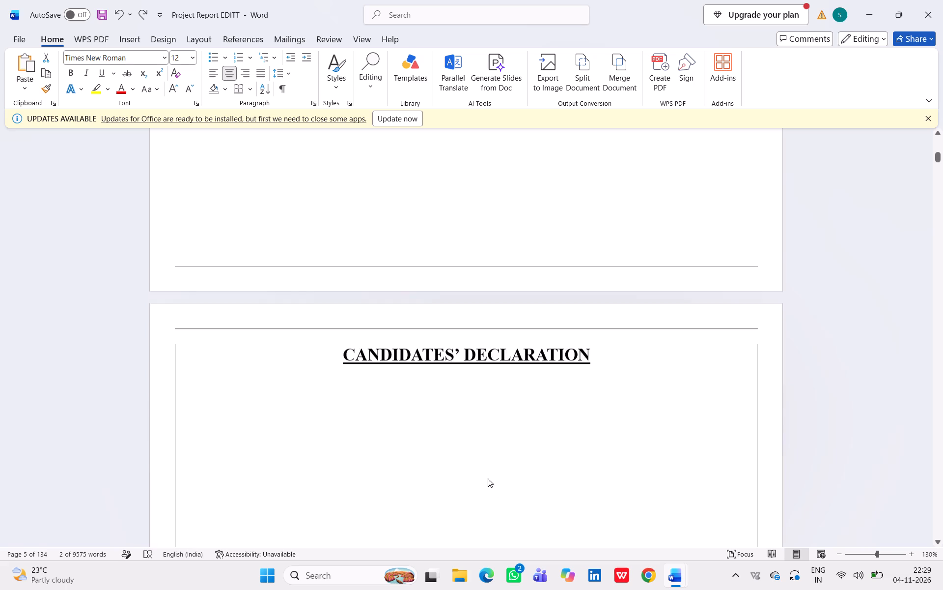
scroll(488, 478, "up", 1)
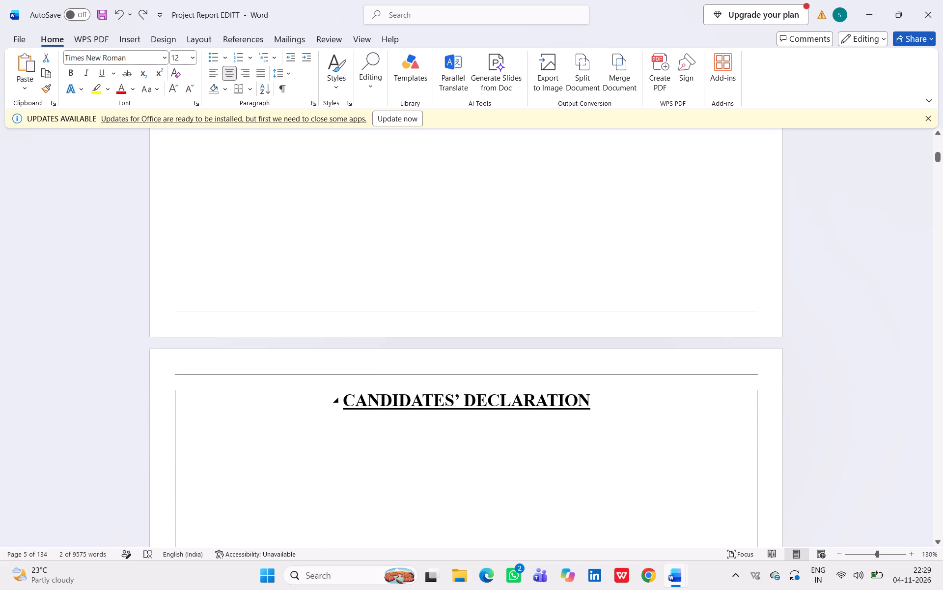
double_click(344, 396)
left_click(319, 399)
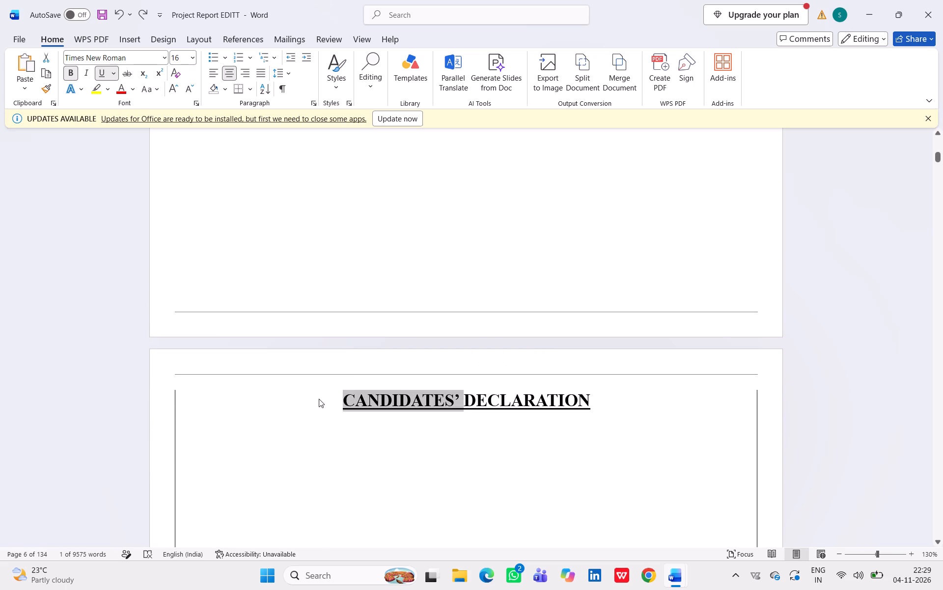
double_click(339, 402)
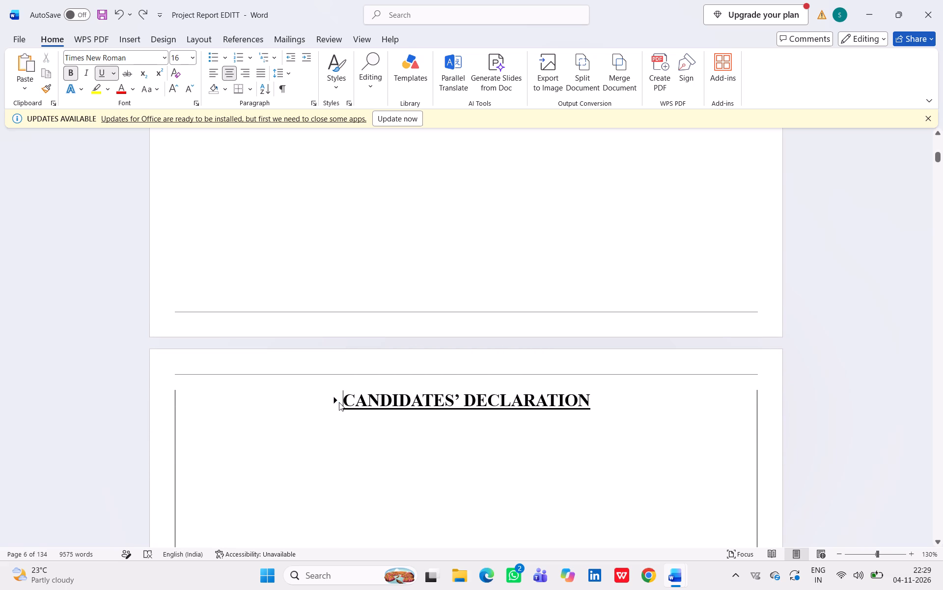
left_click(338, 398)
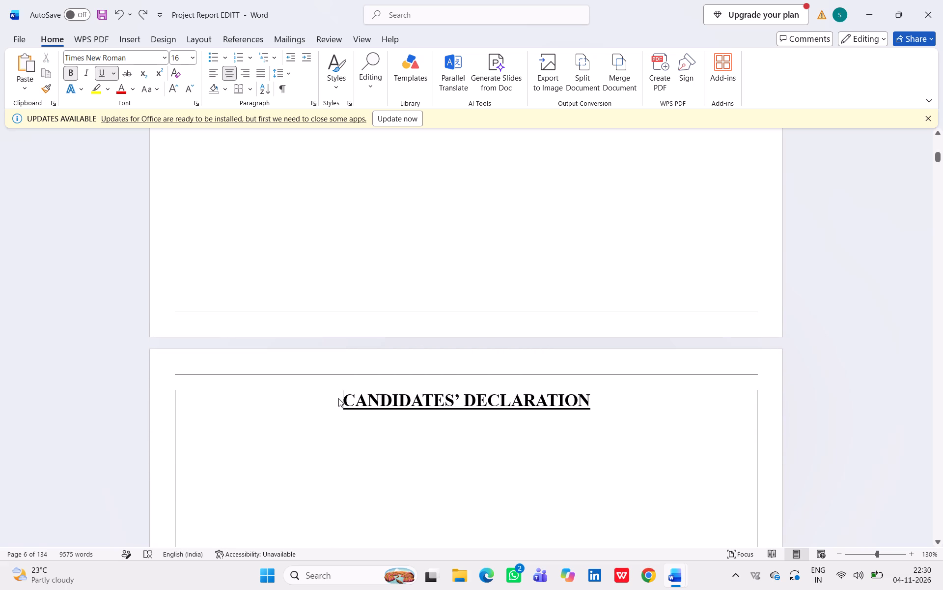
double_click(341, 394)
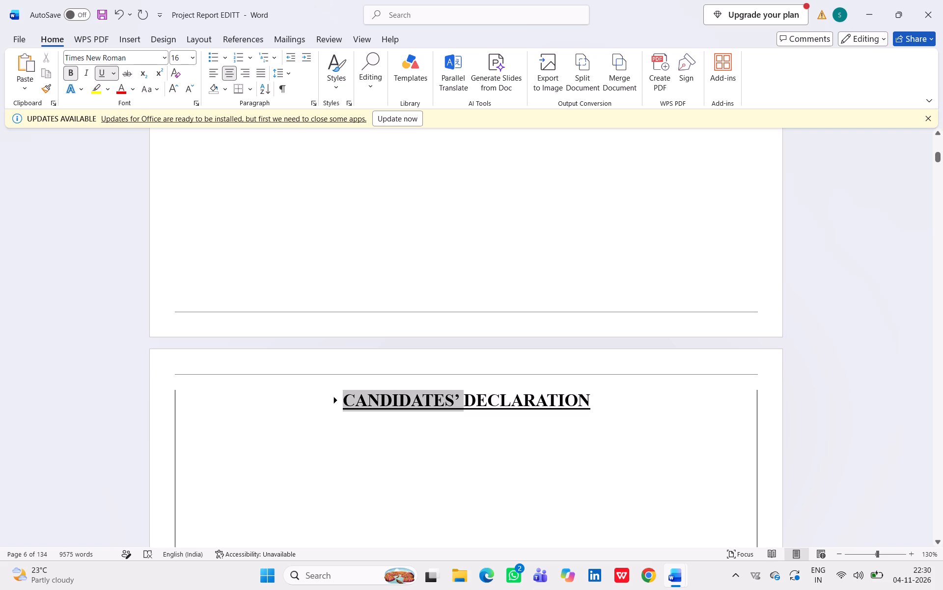
left_click(342, 398)
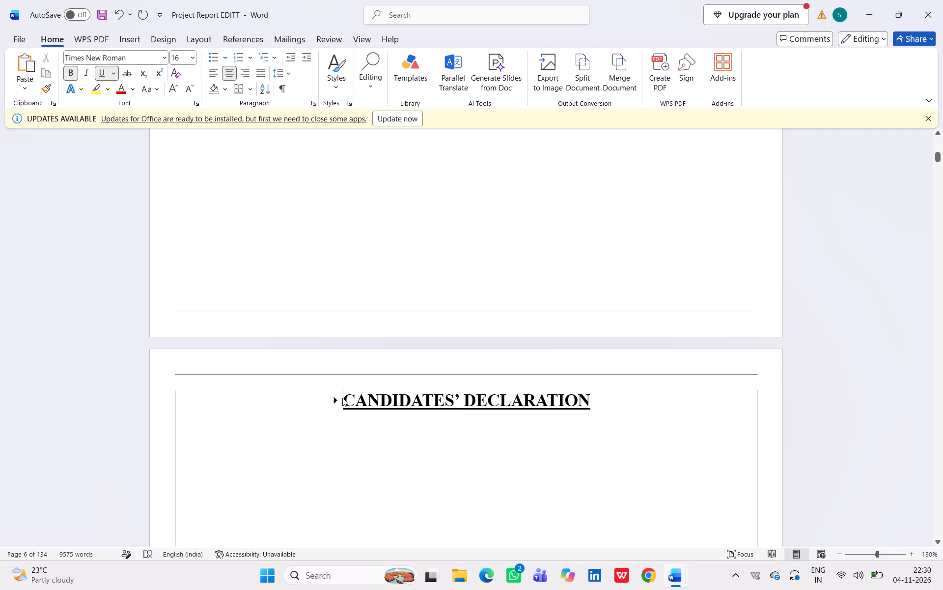
double_click(342, 398)
double_click(342, 398)
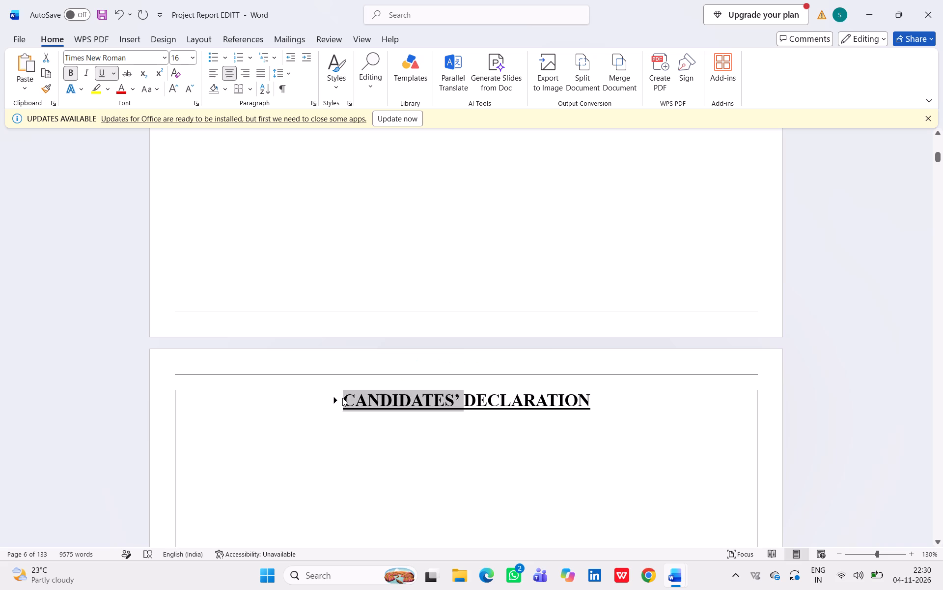
double_click(342, 398)
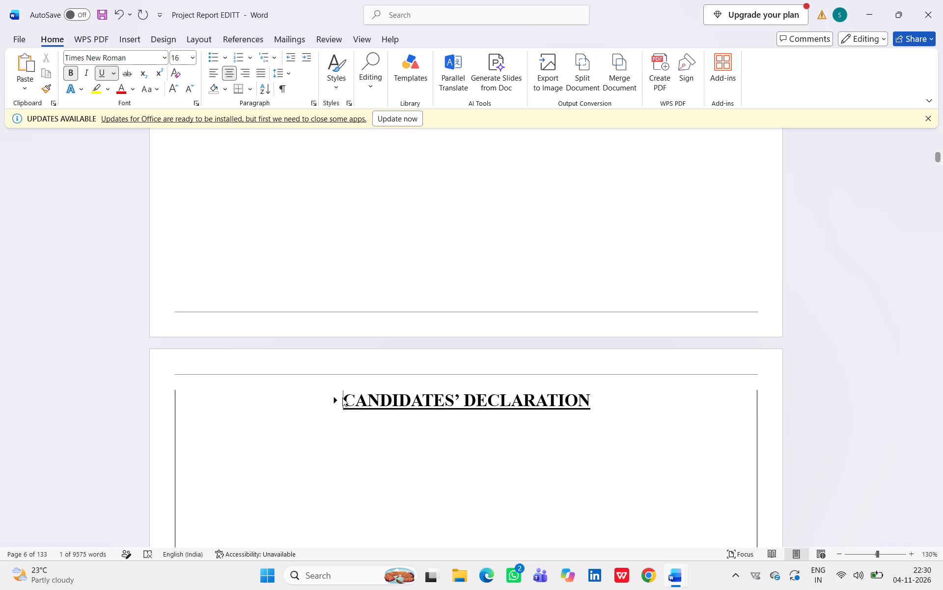
triple_click(342, 398)
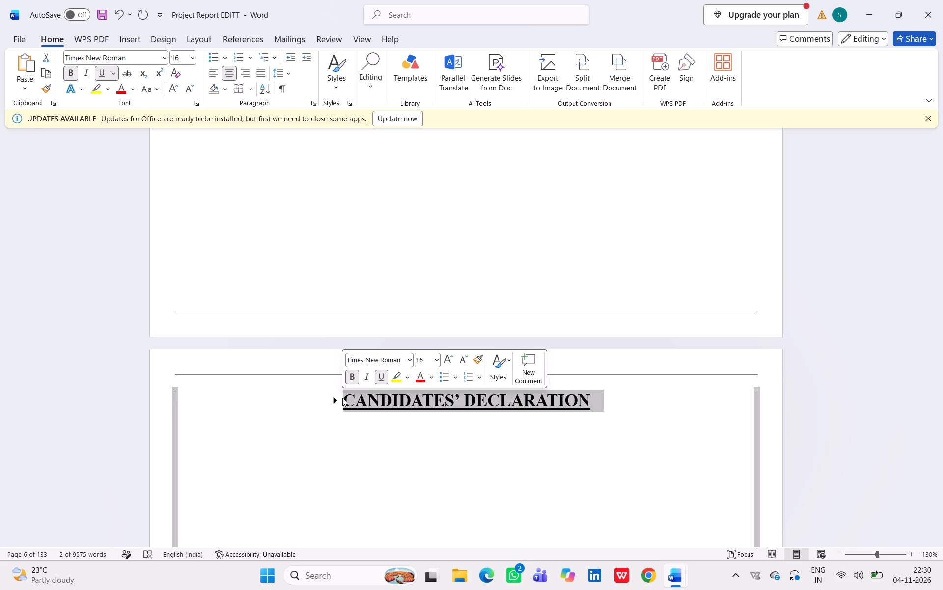
key("ctrl+c")
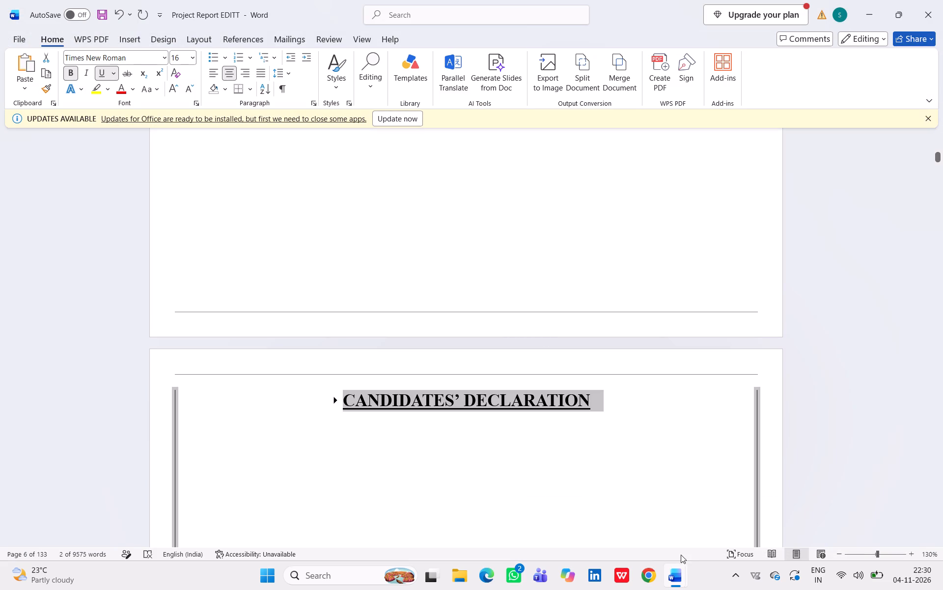
Paste the copied "CANDIDATES' DECLARATION" heading at the top of the blank third page in Document5.
left_click(798, 511)
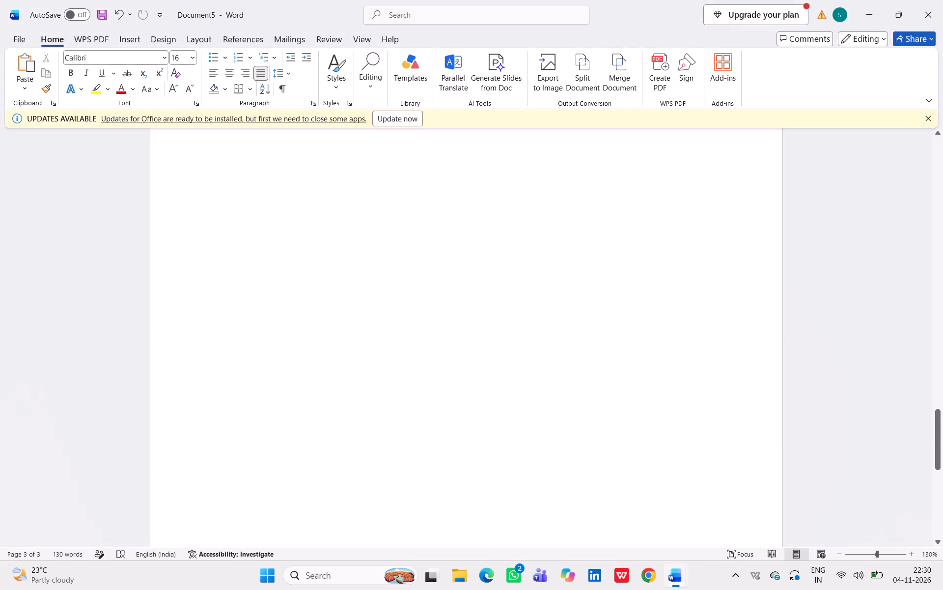
scroll(419, 398, "right", 1)
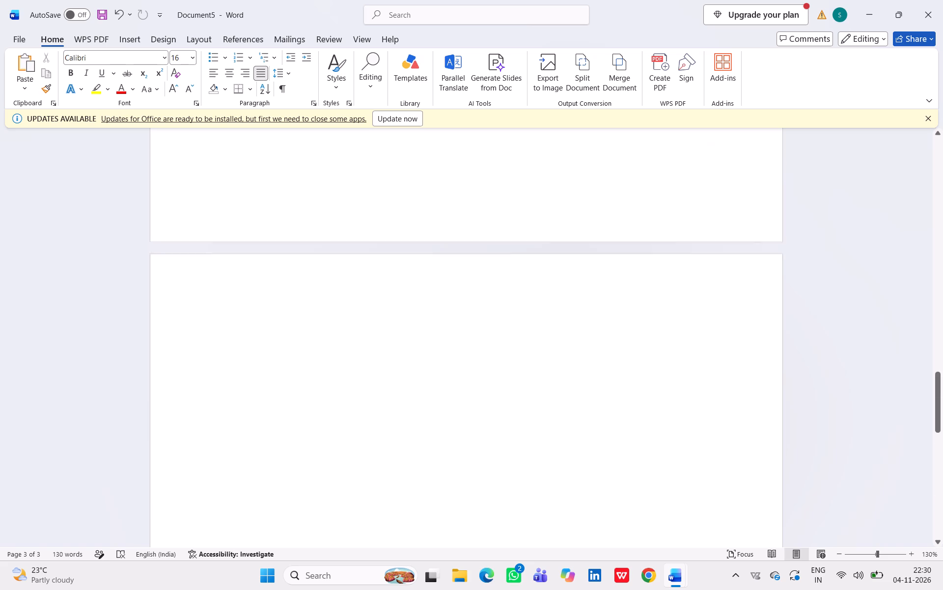
scroll(419, 398, "right", 1)
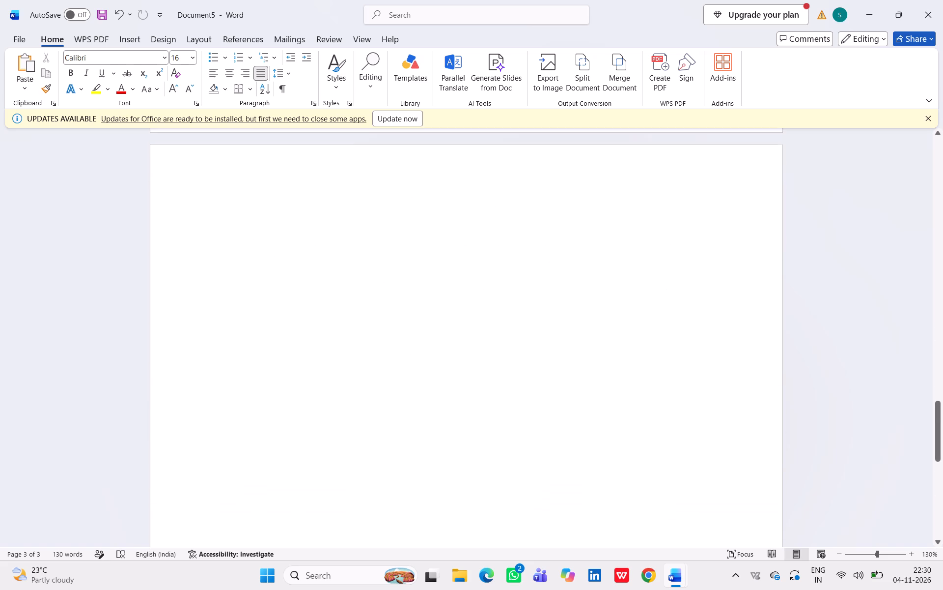
scroll(419, 398, "right", 1)
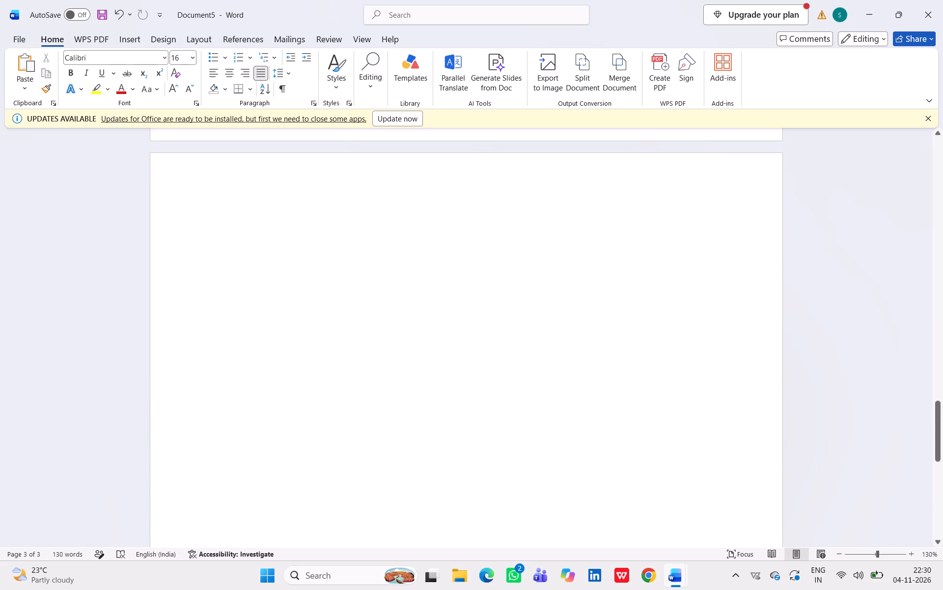
key("ctrl+v")
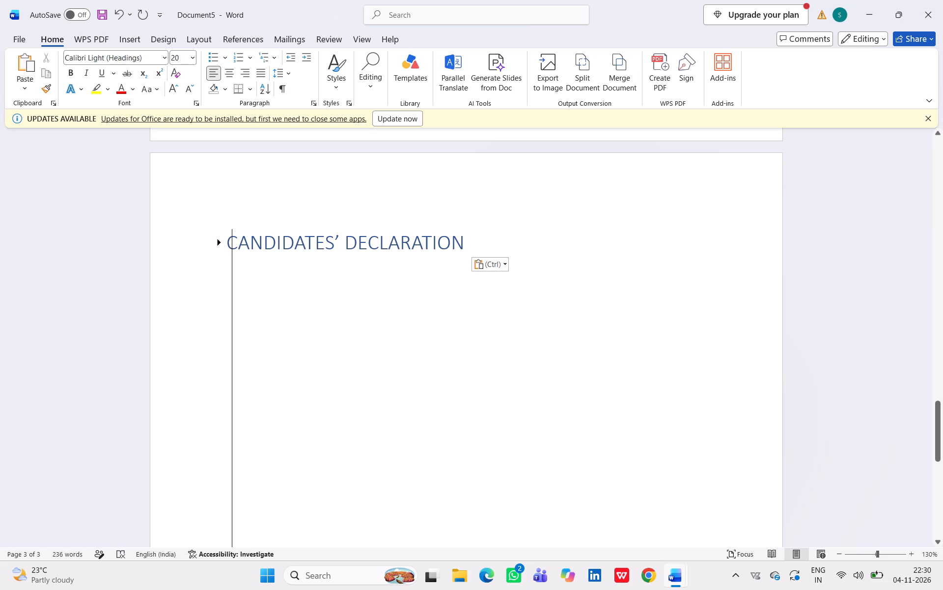
Expand the pasted "CANDIDATES' DECLARATION" heading in Document5, delete its text, and insert a line break after "EXTERNAL EXAMINER".
triple_click(223, 240)
left_click(223, 240)
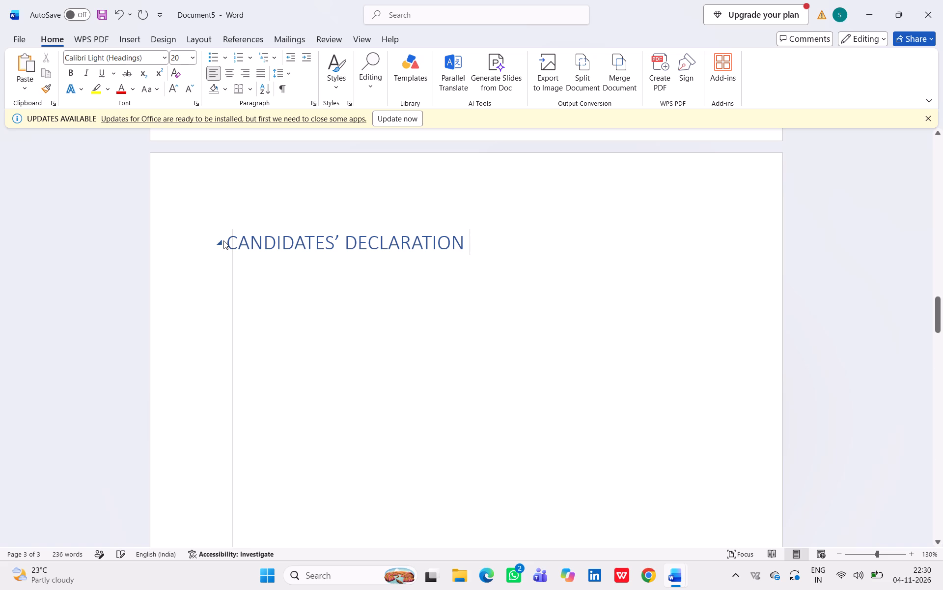
left_click_drag(223, 240, 437, 250)
key("BackSpace")
key("BackSpace")
key("BackSpace")
key("BackSpace")
key("BackSpace")
key("BackSpace")
key("BackSpace")
key("BackSpace")
key("BackSpace")
key("BackSpace")
key("BackSpace")
key("BackSpace")
key("BackSpace")
key("BackSpace")
key("BackSpace")
key("BackSpace")
key("BackSpace")
key("BackSpace")
key("BackSpace")
key("BackSpace")
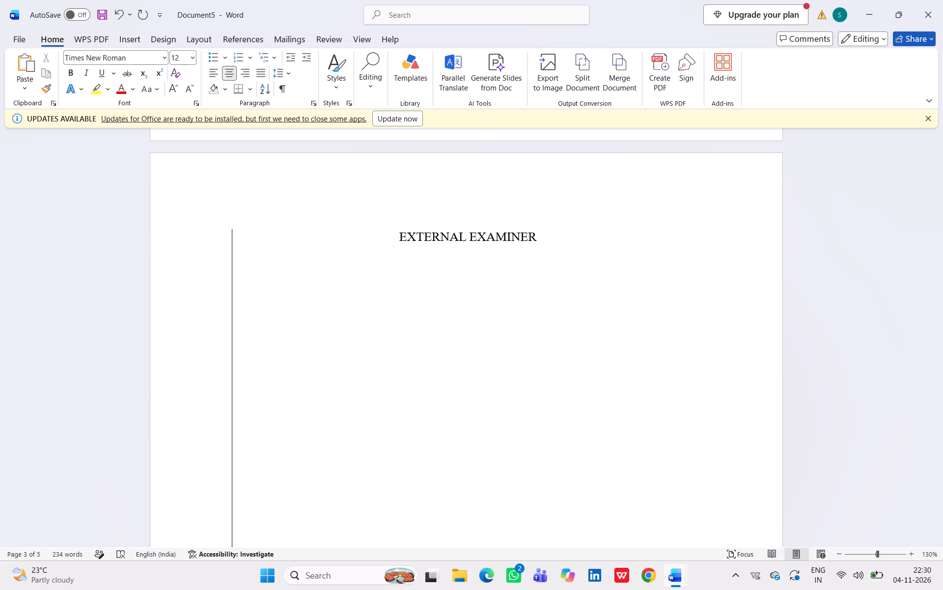
key("Return")
Delete the empty bordered block with the vertical line that precedes the pasted declaration text.
scroll(437, 250, "down", 1)
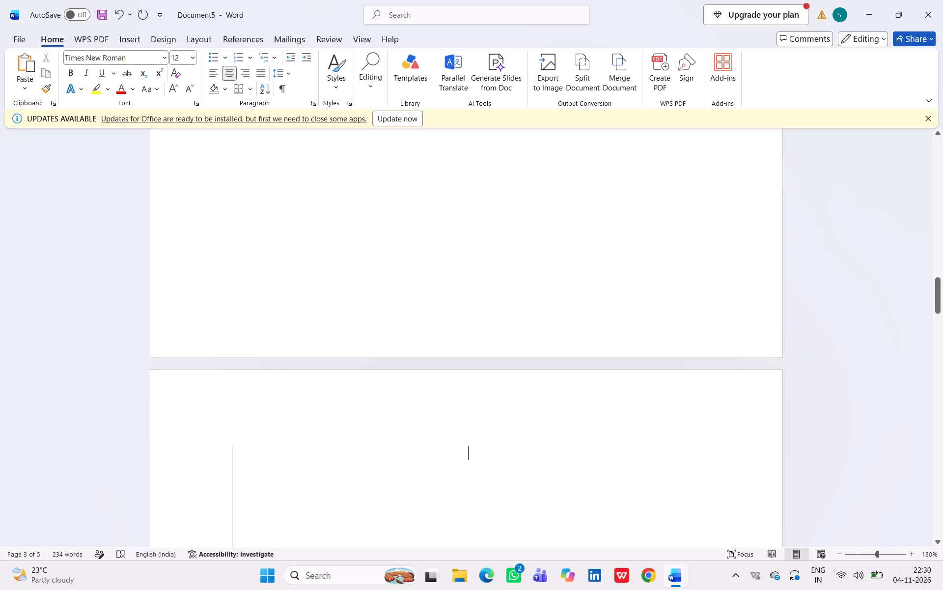
scroll(437, 250, "down", 1)
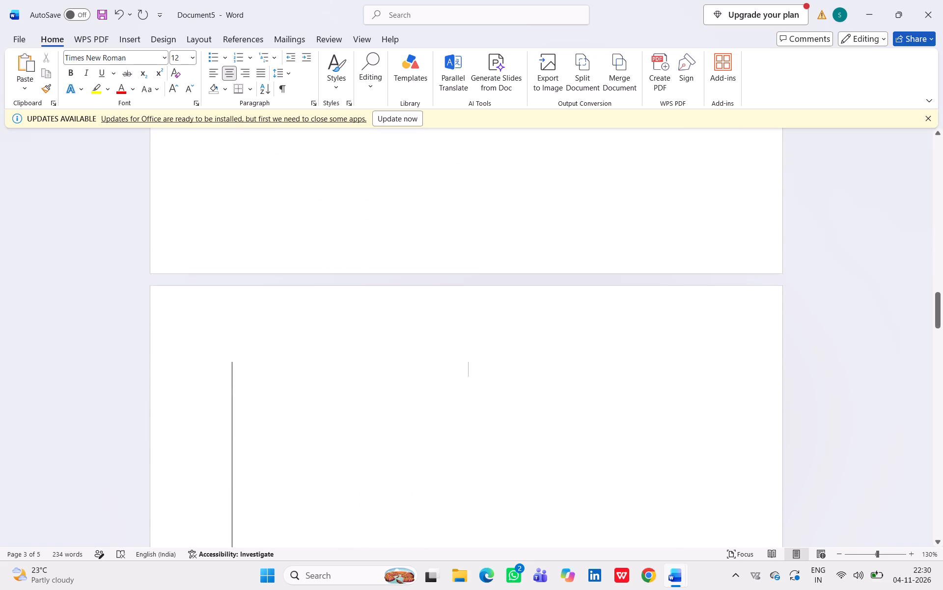
scroll(437, 250, "down", 2)
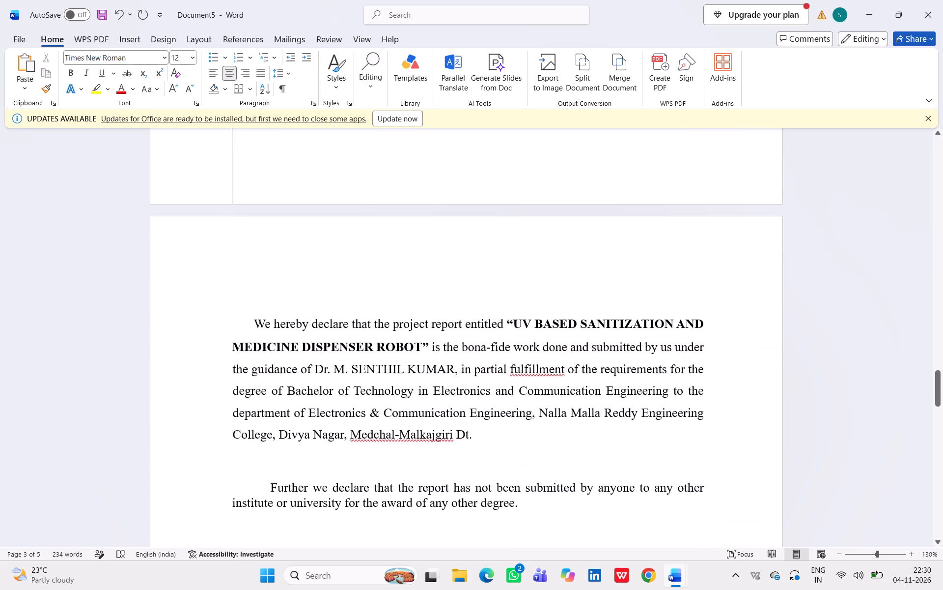
scroll(437, 250, "down", 1)
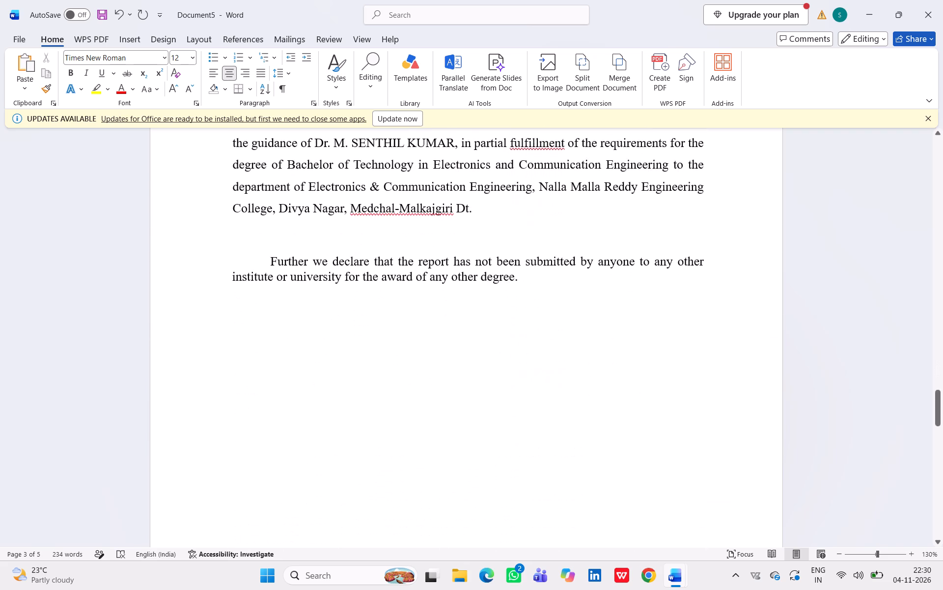
scroll(437, 250, "down", 1)
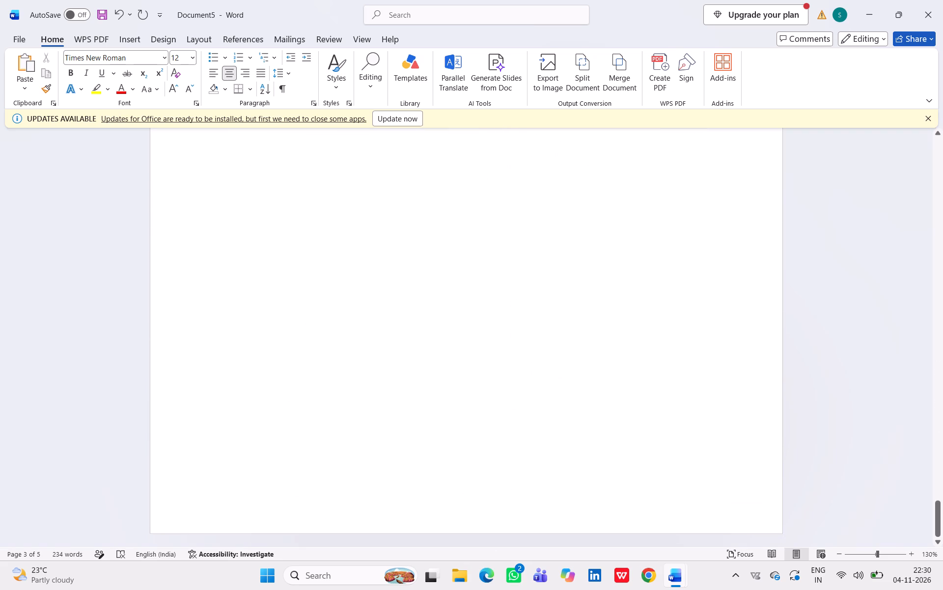
scroll(437, 250, "down", 1)
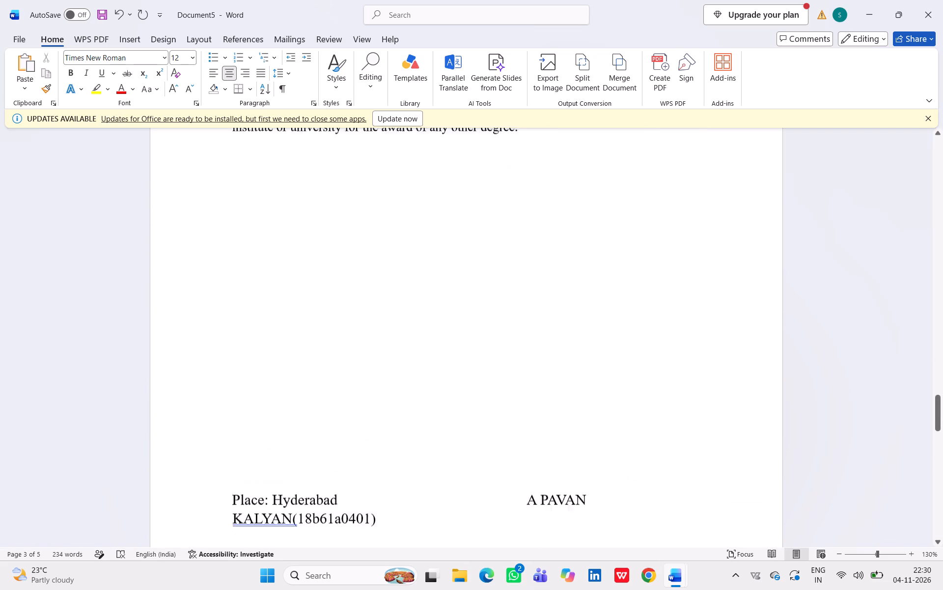
scroll(437, 250, "down", 1)
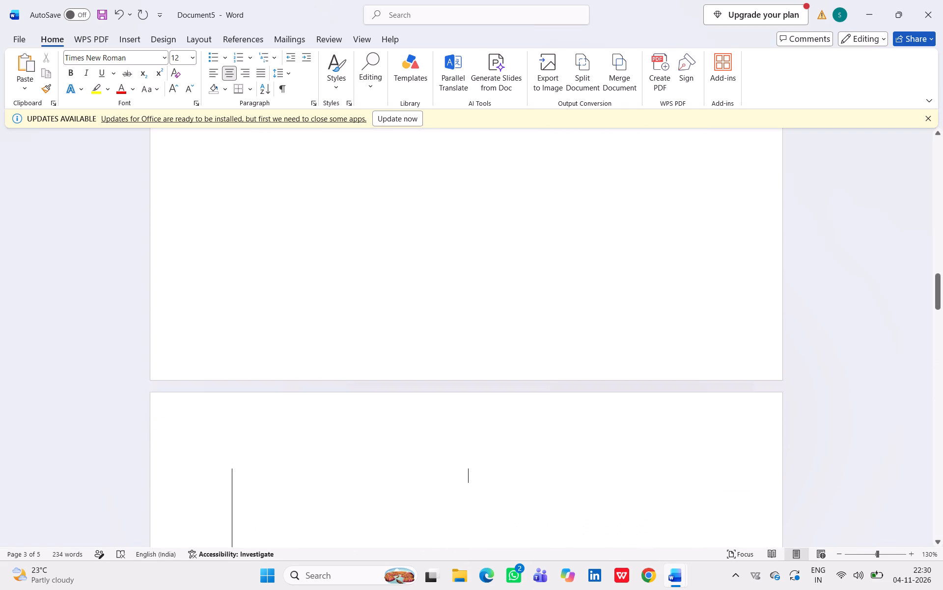
scroll(437, 250, "down", 1)
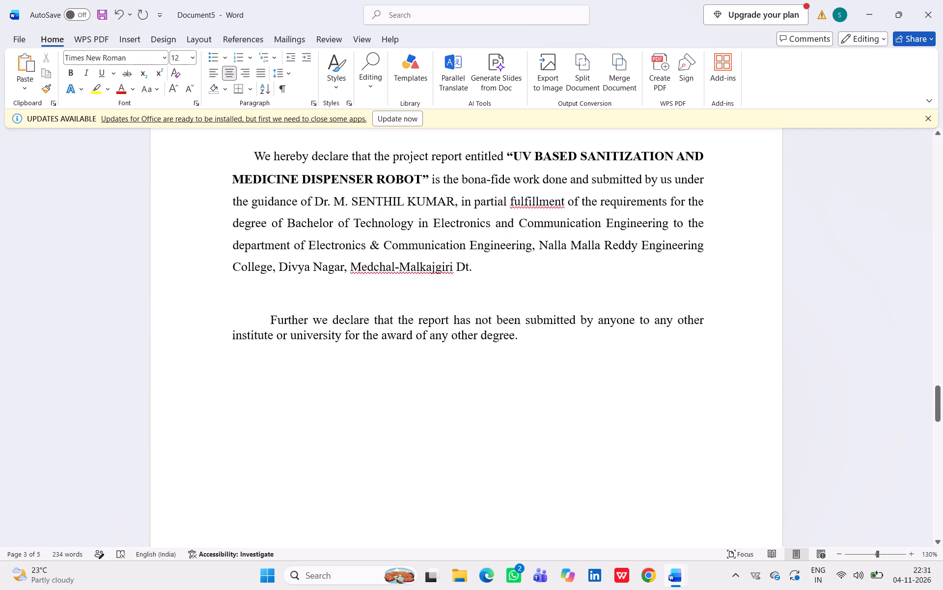
scroll(437, 250, "right", 2)
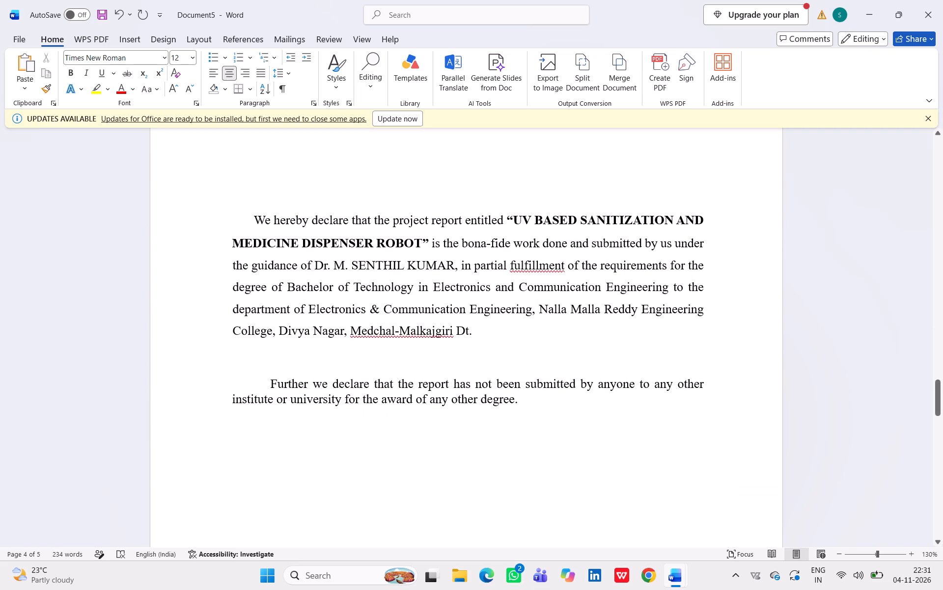
scroll(429, 247, "up", 1)
double_click(231, 255)
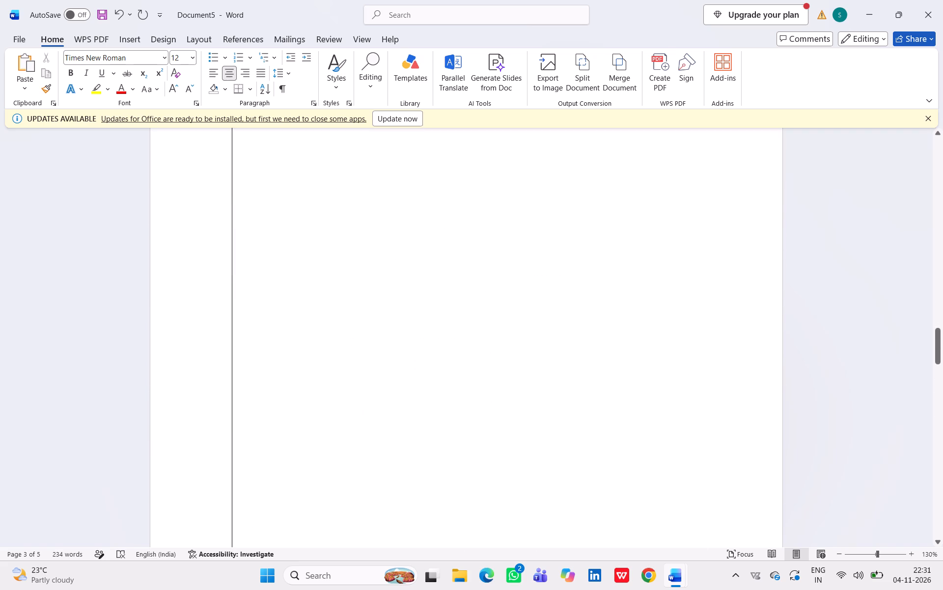
triple_click(231, 255)
double_click(231, 255)
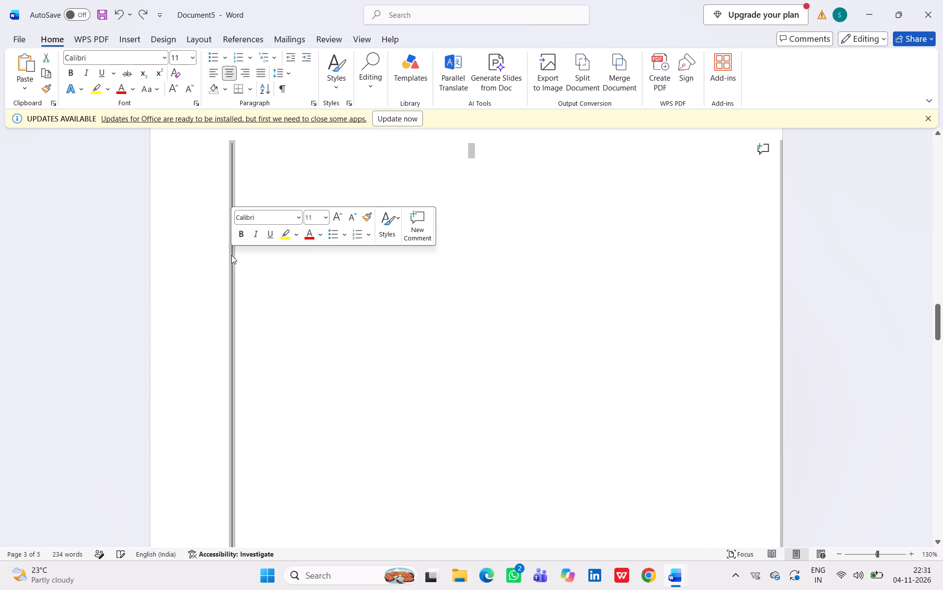
key("BackSpace")
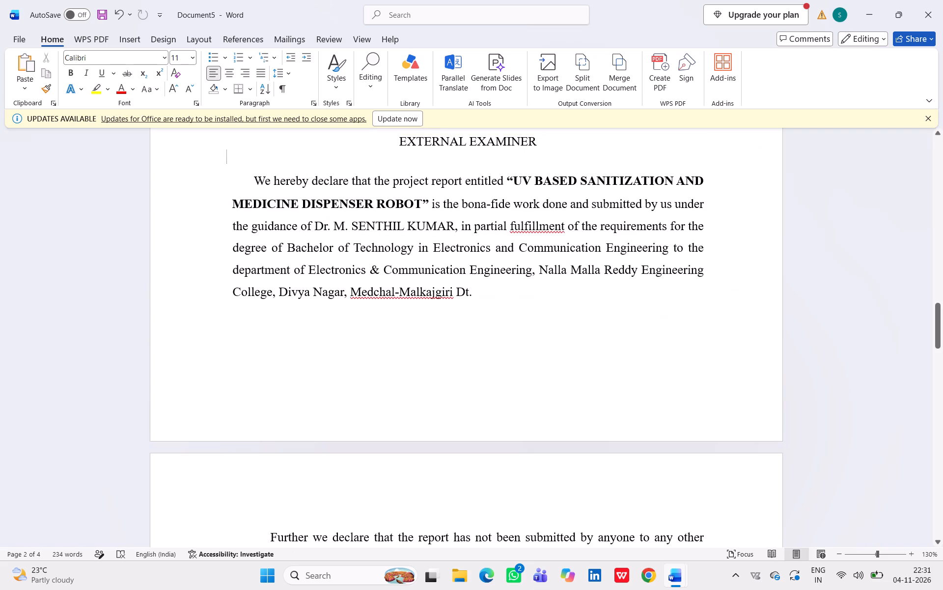
Delete the declaration paragraph beginning "We hereby declare that the project report entitled" below "EXTERNAL EXAMINER".
scroll(312, 349, "up", 1)
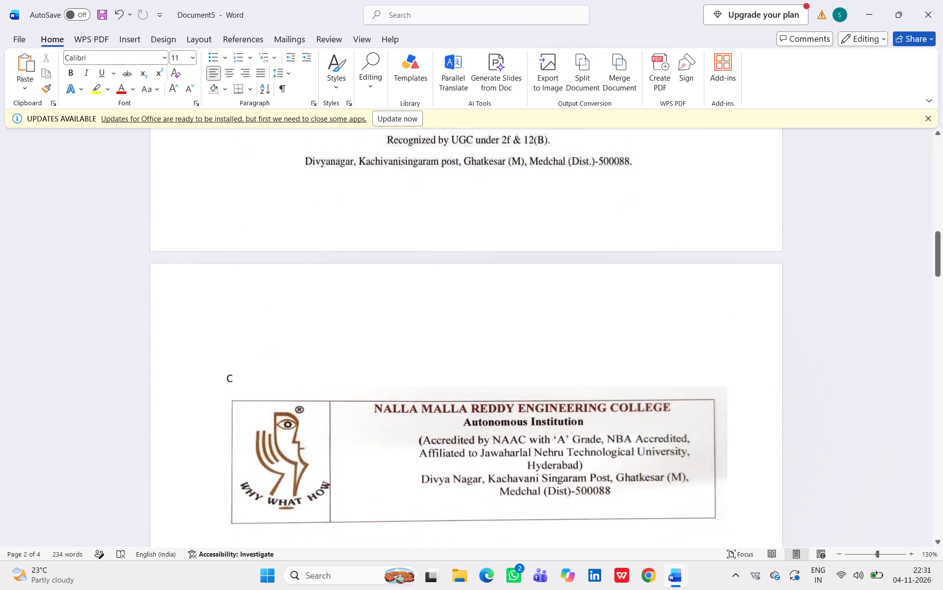
scroll(312, 349, "up", 1)
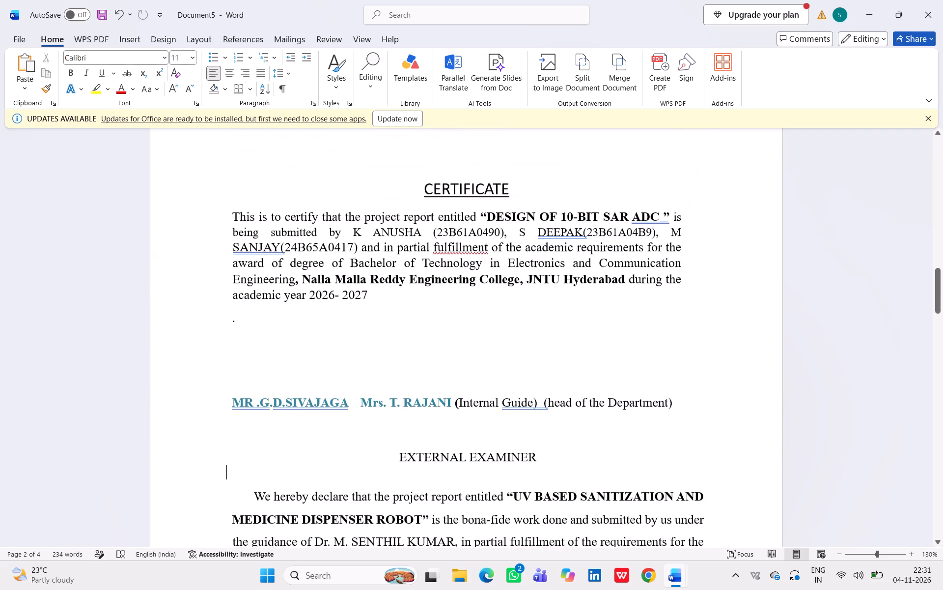
scroll(312, 349, "up", 2)
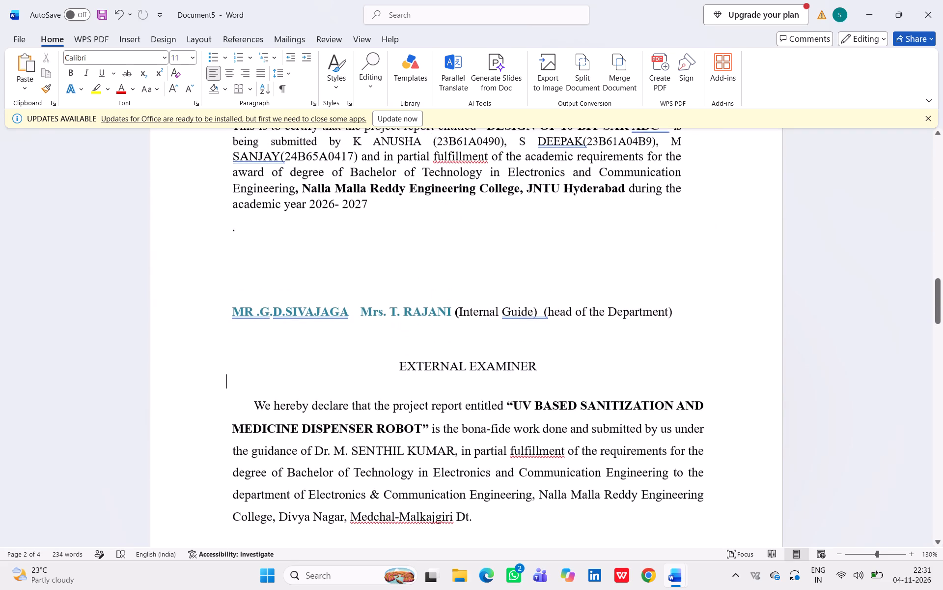
double_click(245, 398)
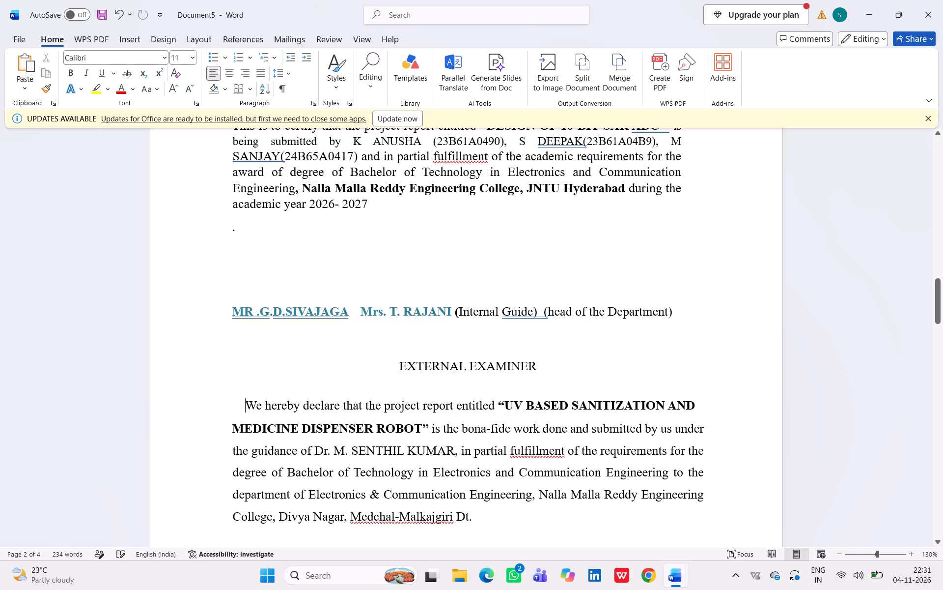
left_click(247, 403)
left_click_drag(247, 403, 516, 545)
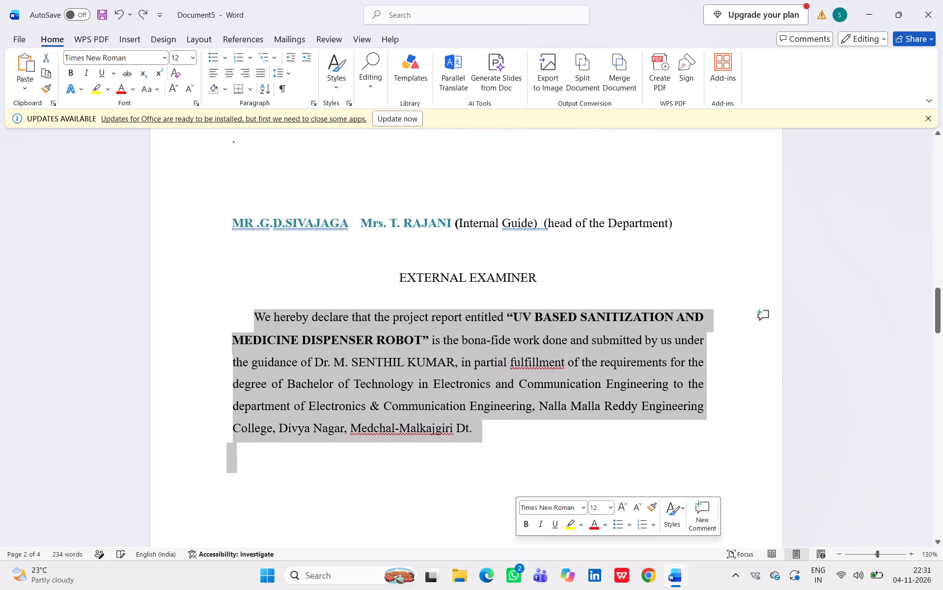
key("BackSpace")
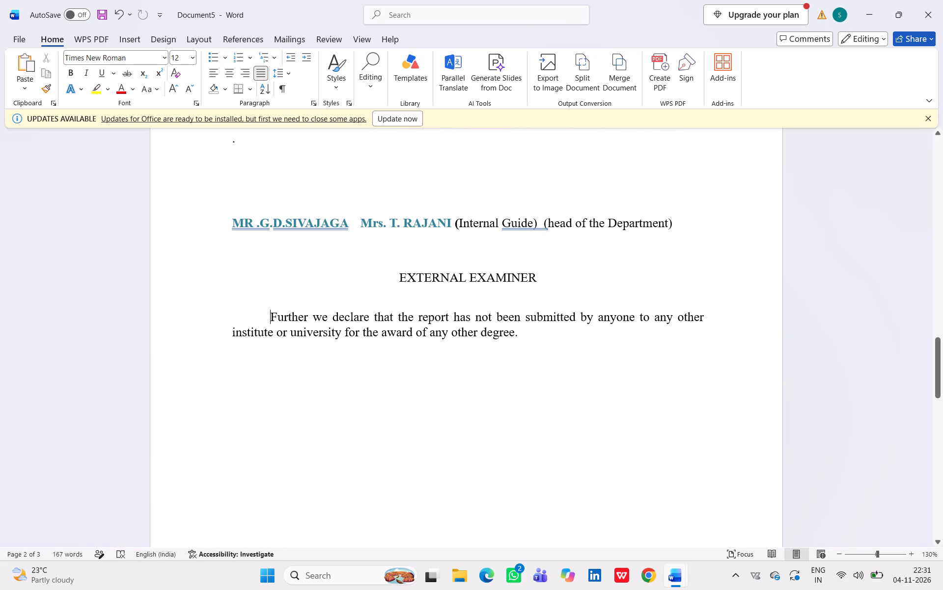
Delete the remaining paragraph beginning "Further we declare that the report has not been submitted".
left_click(271, 310)
left_click_drag(271, 310, 338, 333)
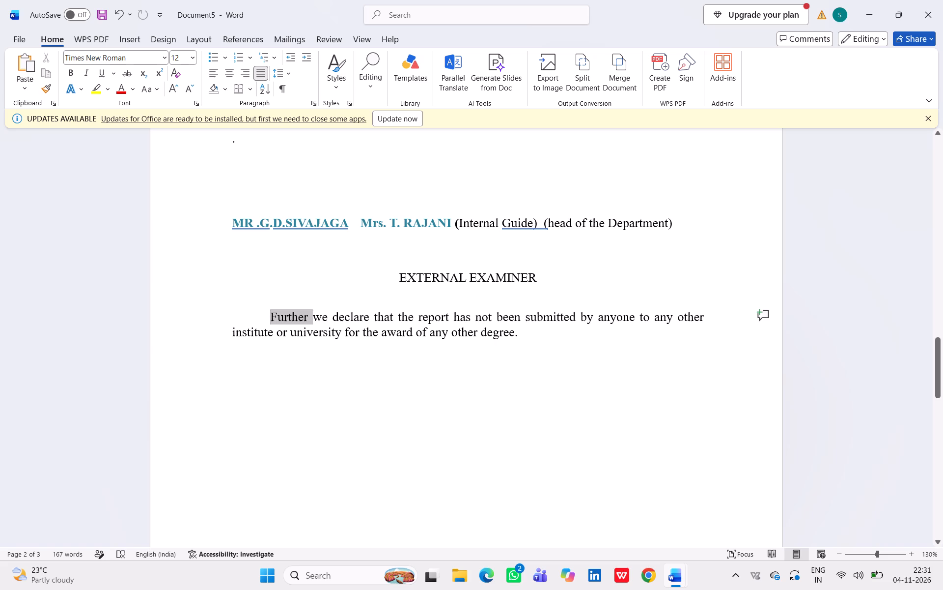
left_click_drag(338, 333, 481, 375)
key("BackSpace")
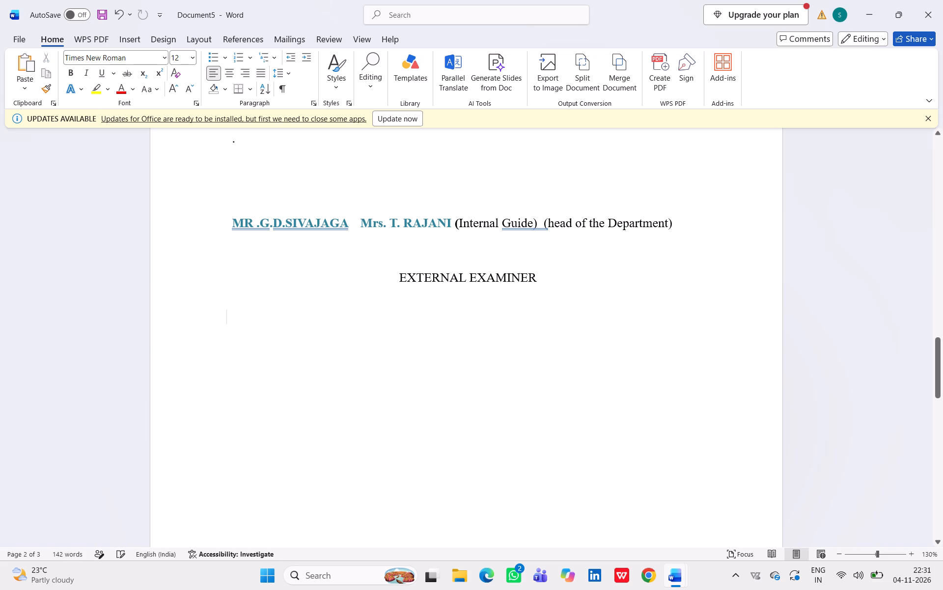
Delete the place, date and candidate signature lines together with the blank lines below them on the third page.
scroll(481, 375, "down", 1)
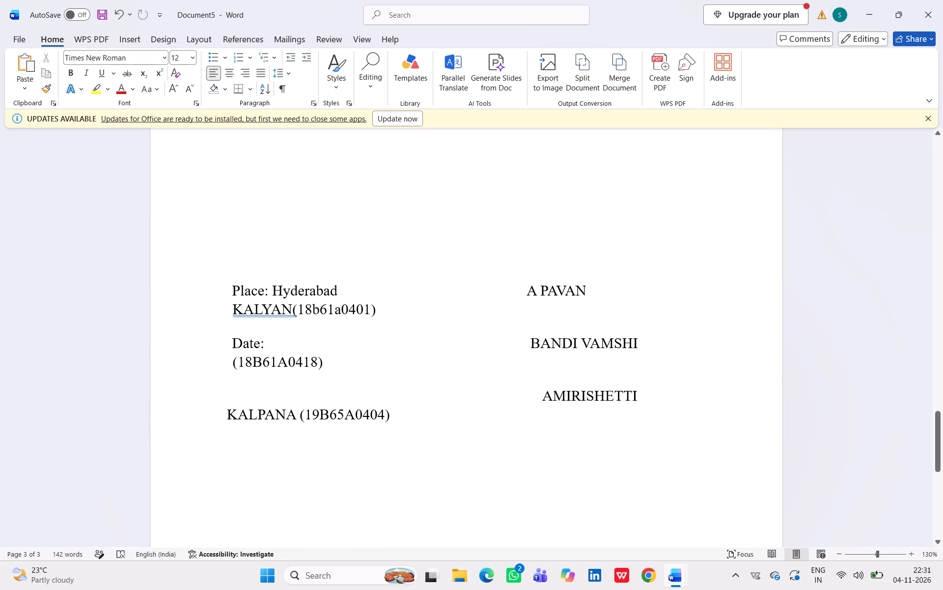
left_click(225, 285)
left_click_drag(225, 285, 447, 487)
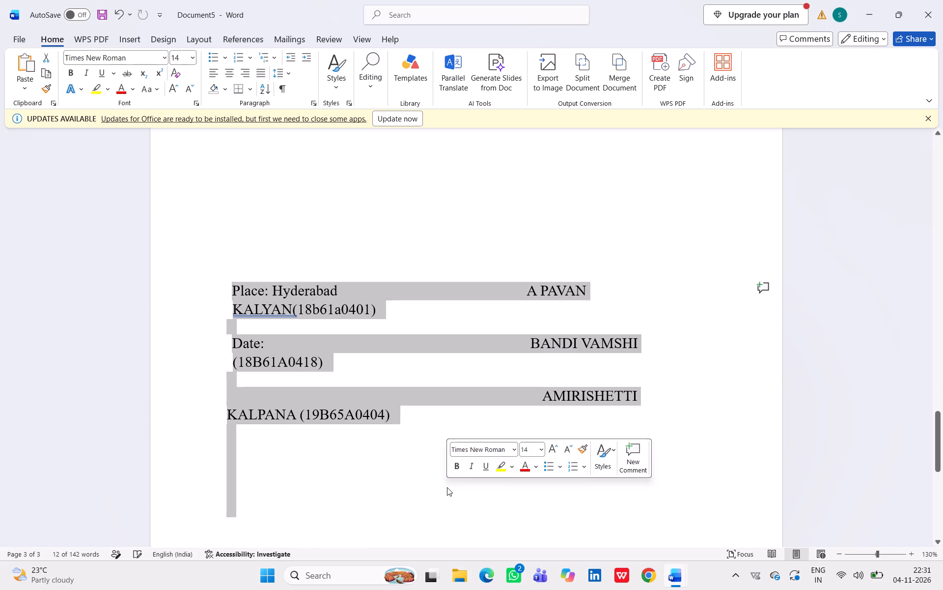
key("BackSpace")
Switch to Project Report EDITT and copy the full heading "CANDIDATES' DECLARATION" on page 6.
scroll(447, 487, "down", 1)
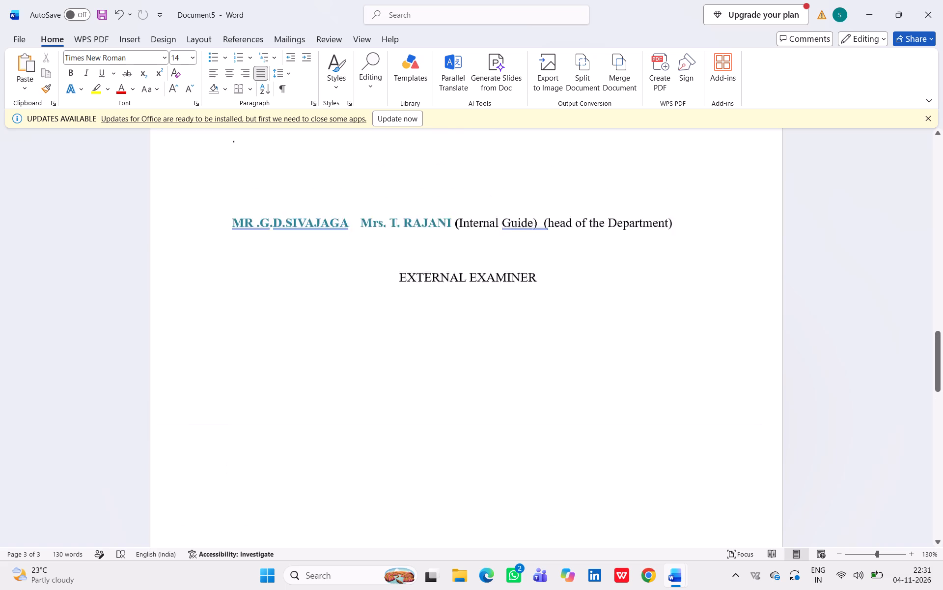
scroll(447, 487, "down", 1)
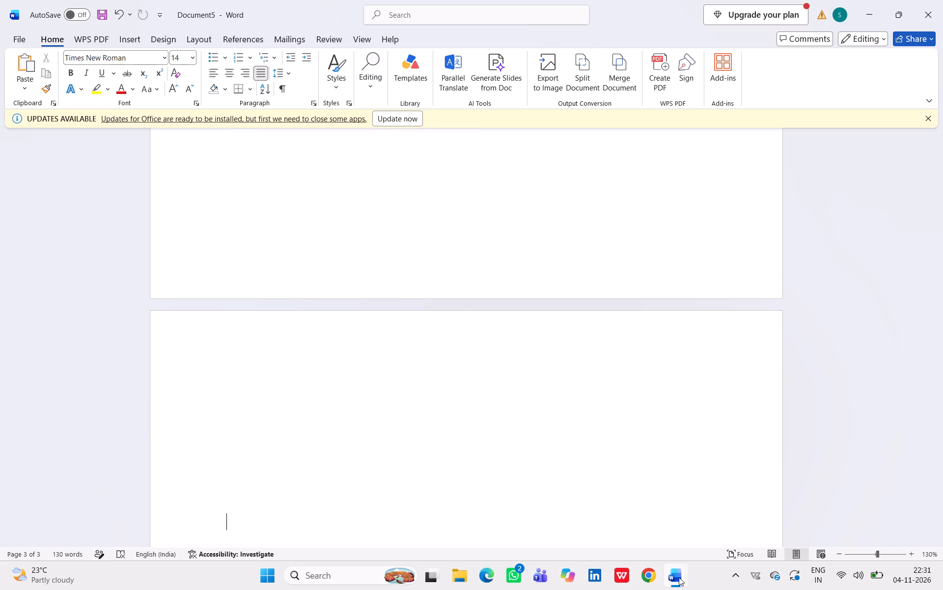
left_click(553, 508)
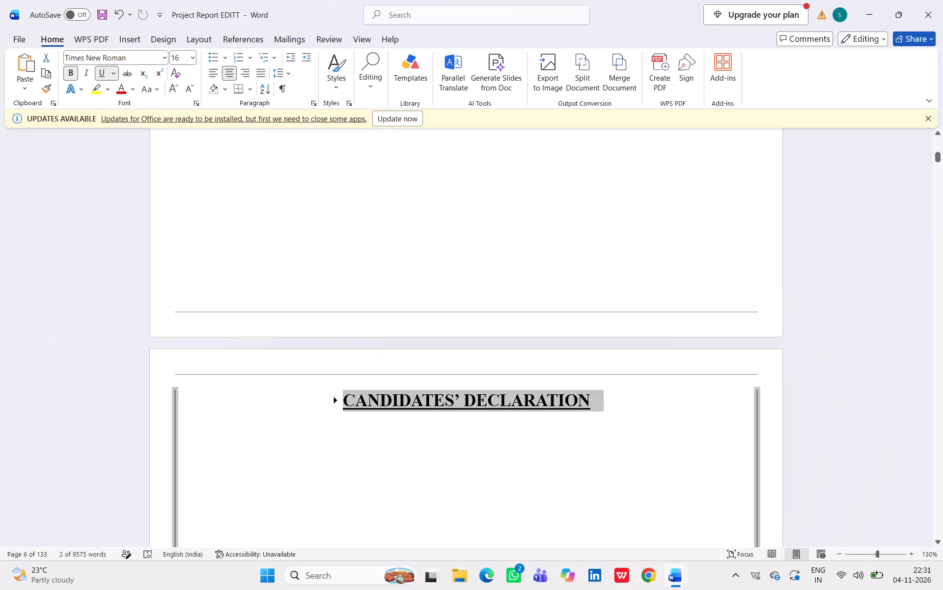
left_click(462, 495)
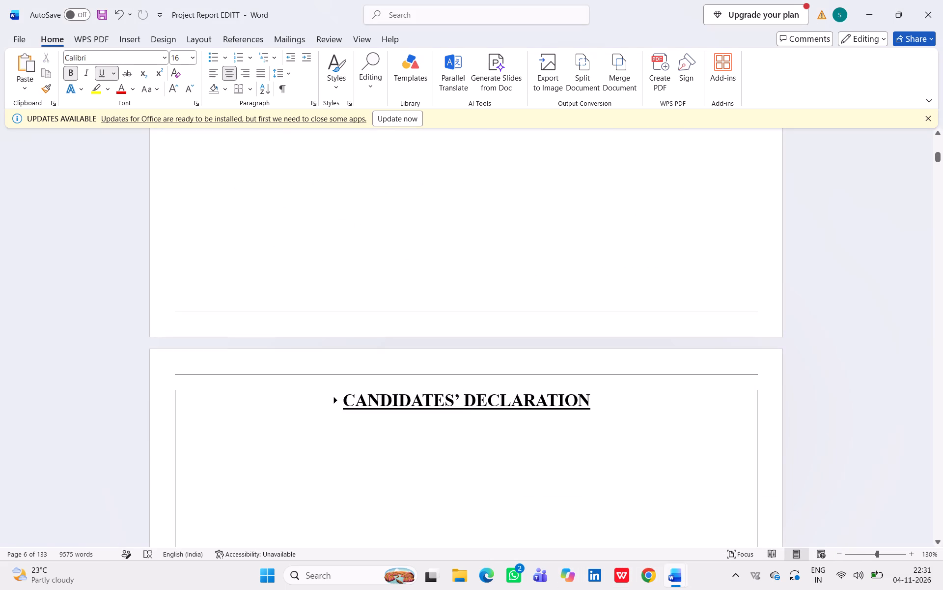
double_click(342, 400)
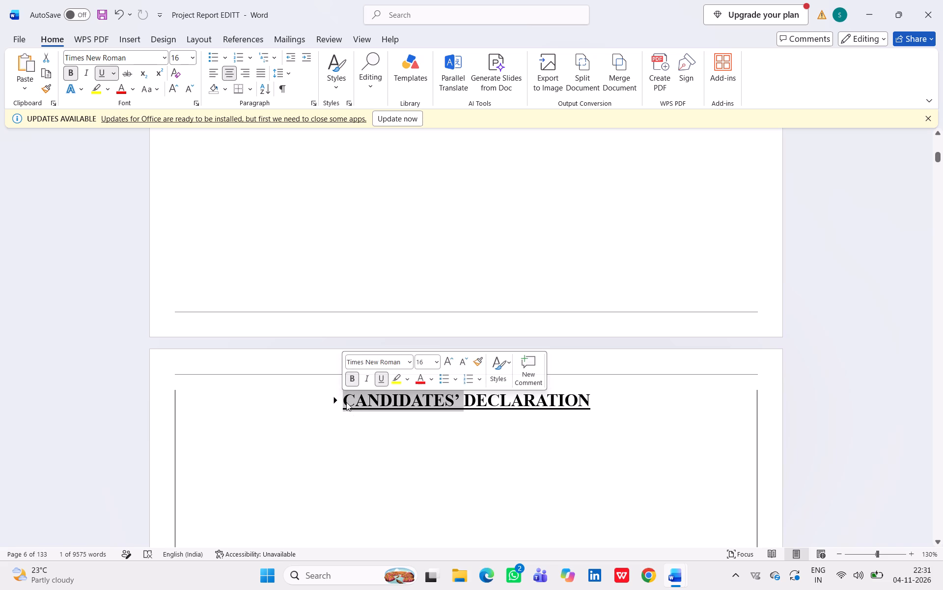
left_click(343, 399)
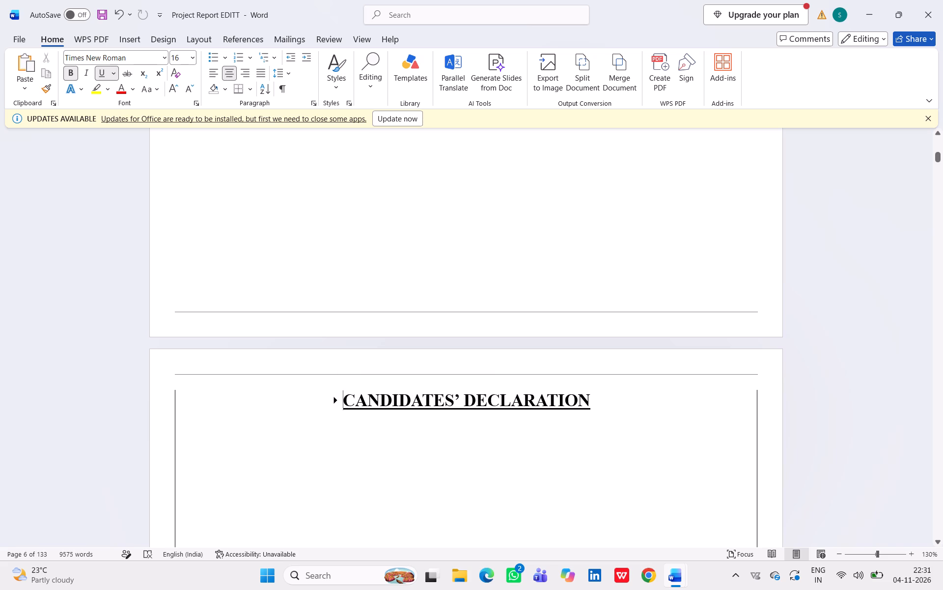
double_click(340, 400)
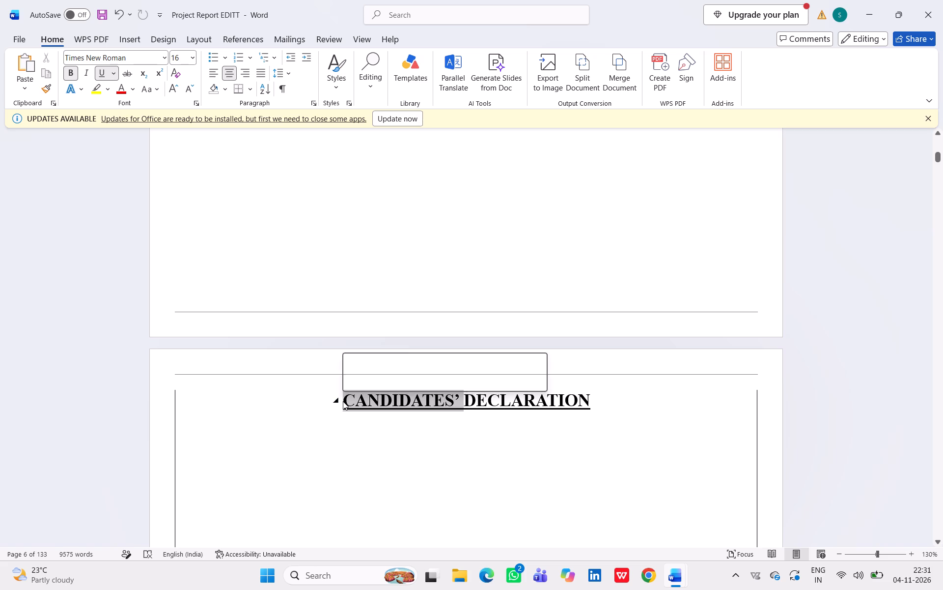
left_click(343, 401)
left_click(343, 401)
left_click_drag(343, 401, 404, 396)
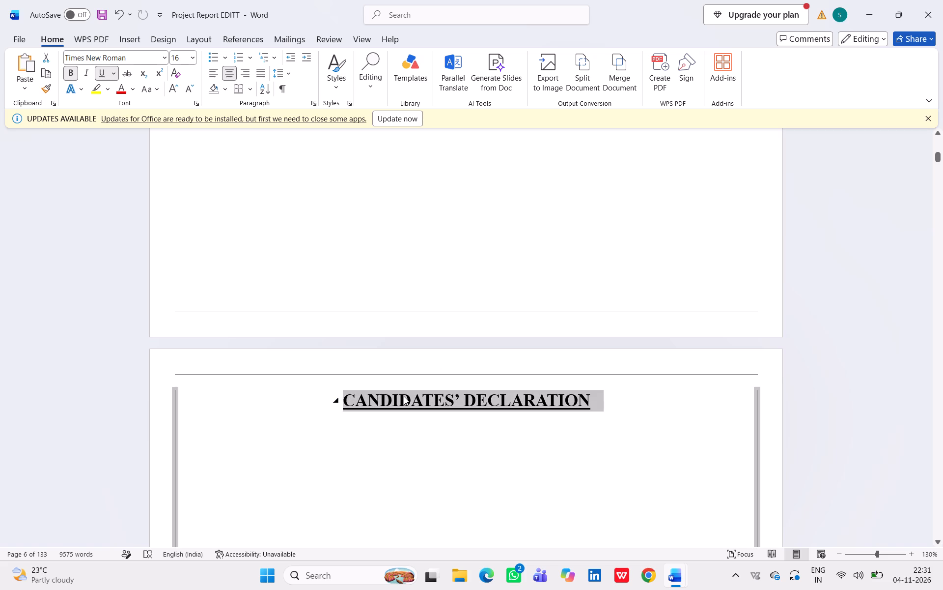
left_click_drag(404, 396, 381, 394)
left_click(381, 394)
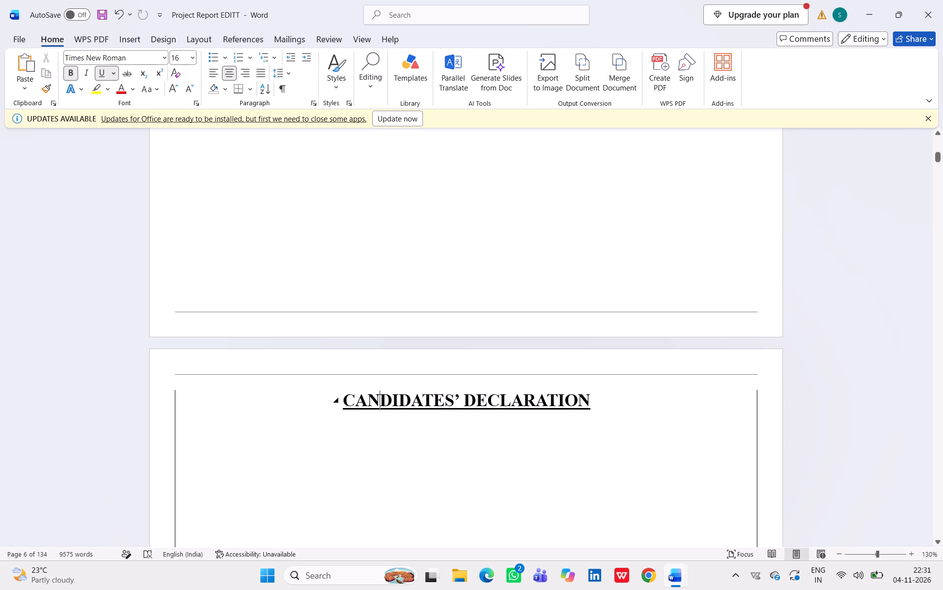
left_click_drag(343, 400, 502, 428)
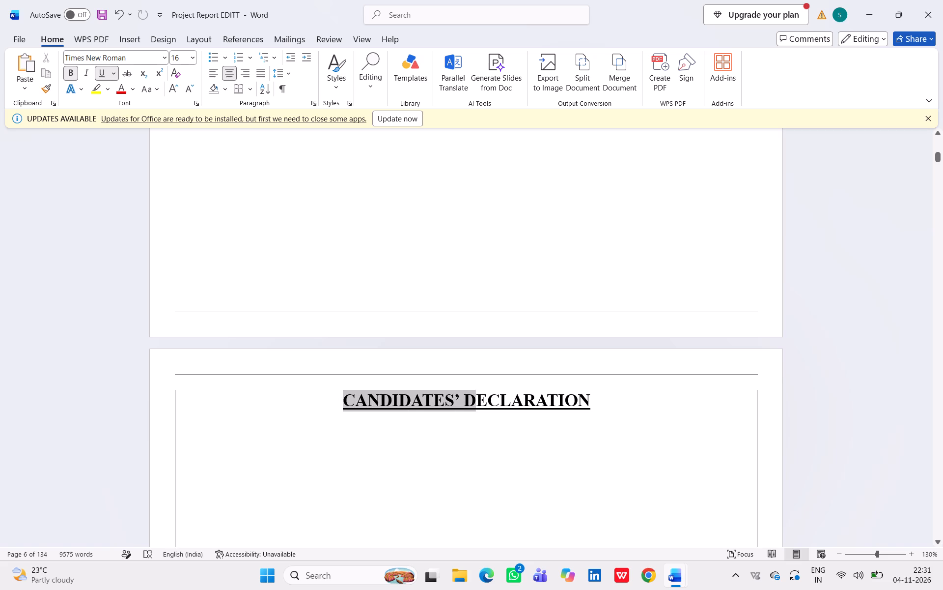
left_click_drag(502, 428, 601, 430)
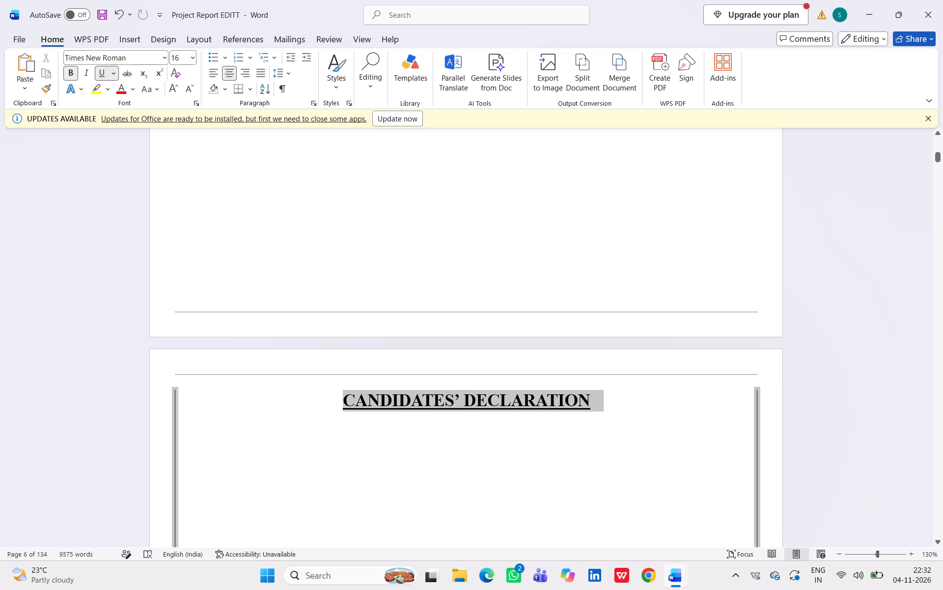
left_click_drag(601, 430, 598, 424)
left_click_drag(598, 424, 590, 420)
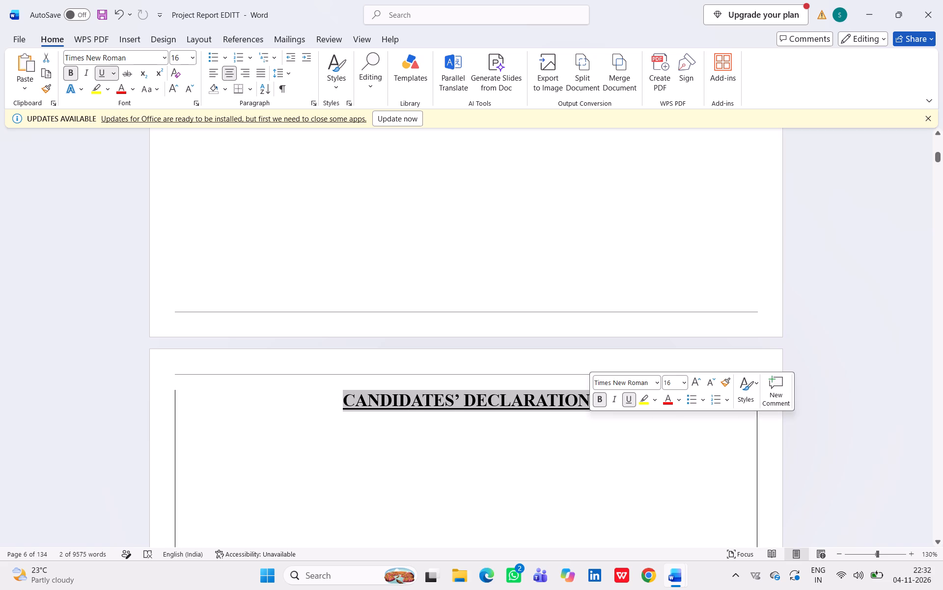
key("ctrl+c")
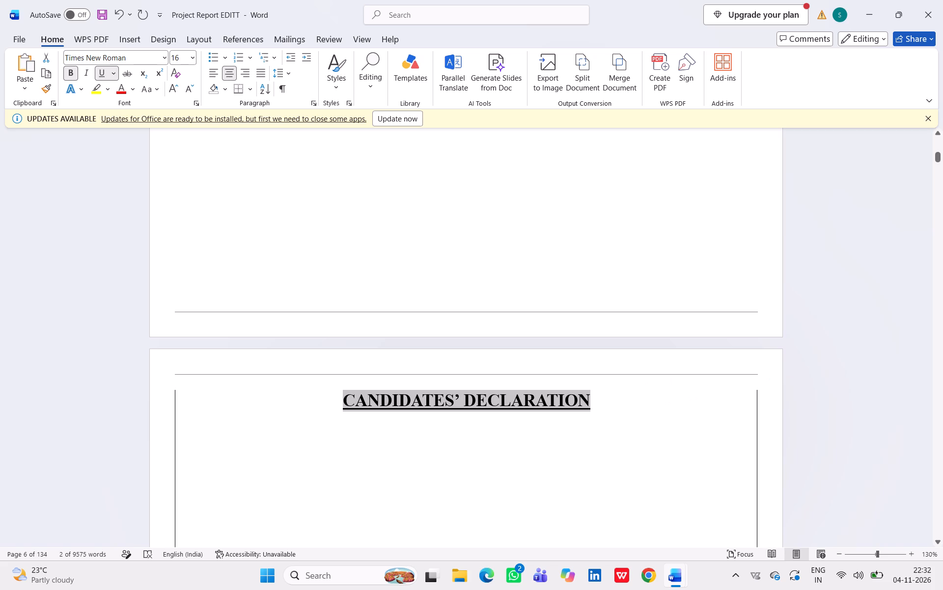
Back in Document5, undo the deletions of the signature lines and of the "Further we declare" paragraph.
left_click(784, 514)
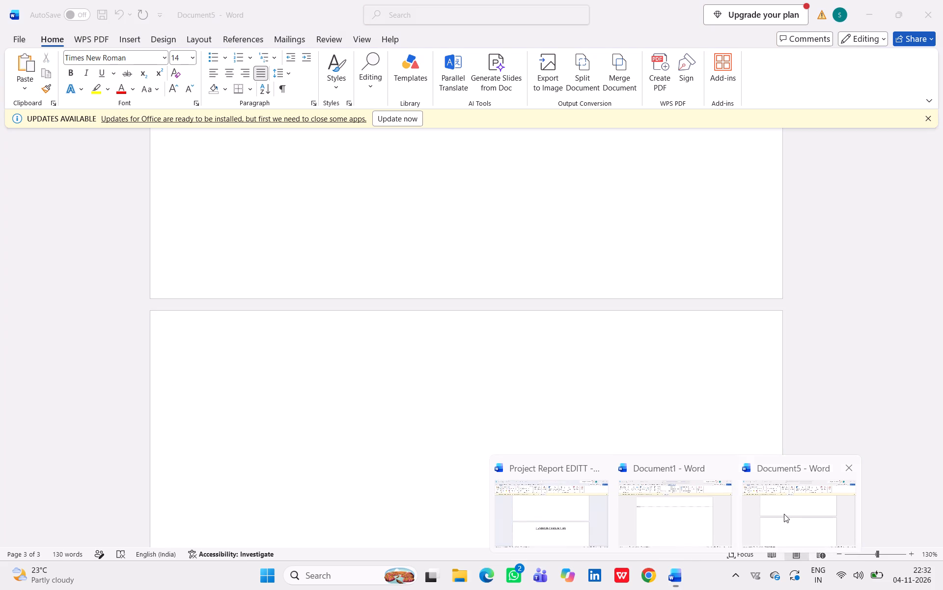
double_click(385, 352)
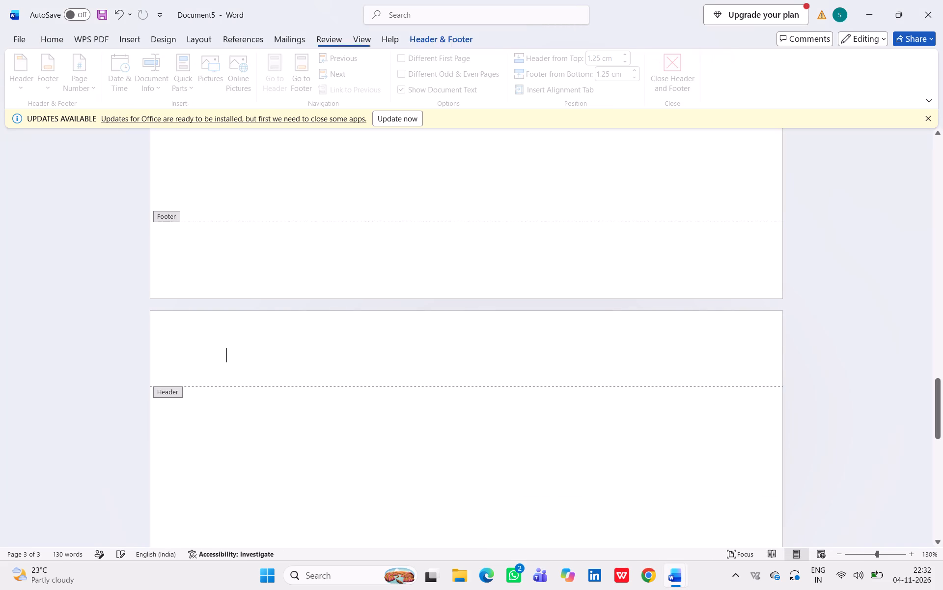
double_click(385, 352)
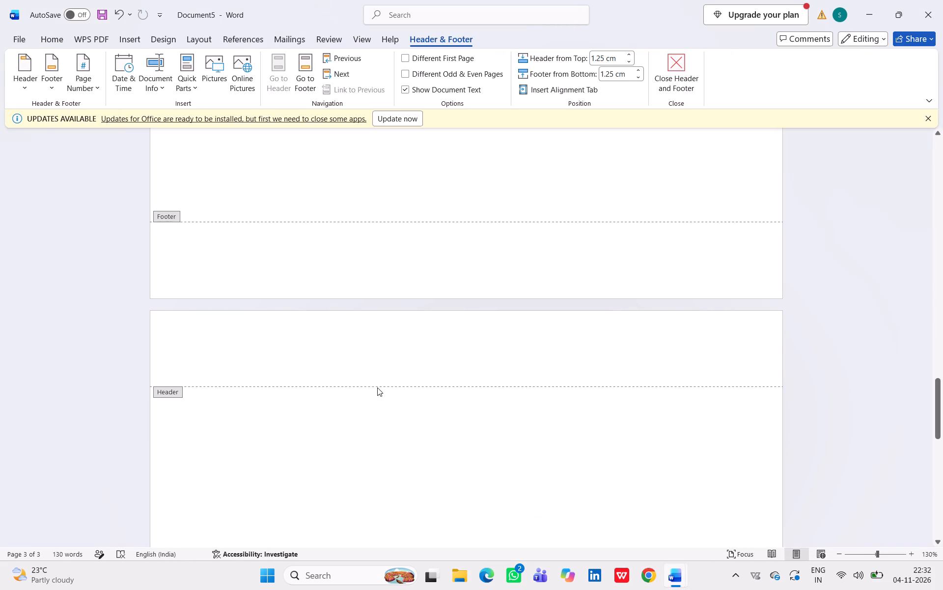
left_click(376, 392)
left_click(120, 16)
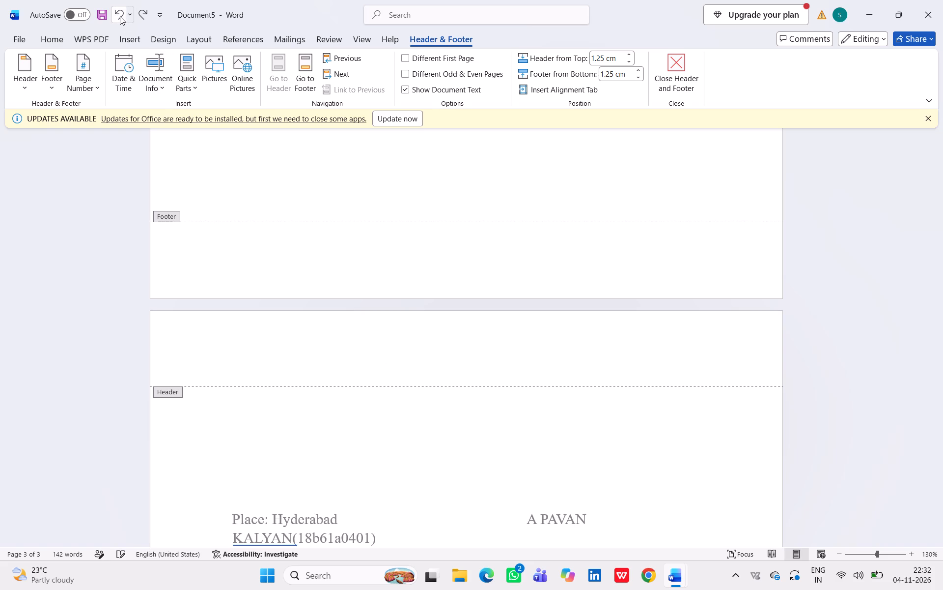
left_click(120, 16)
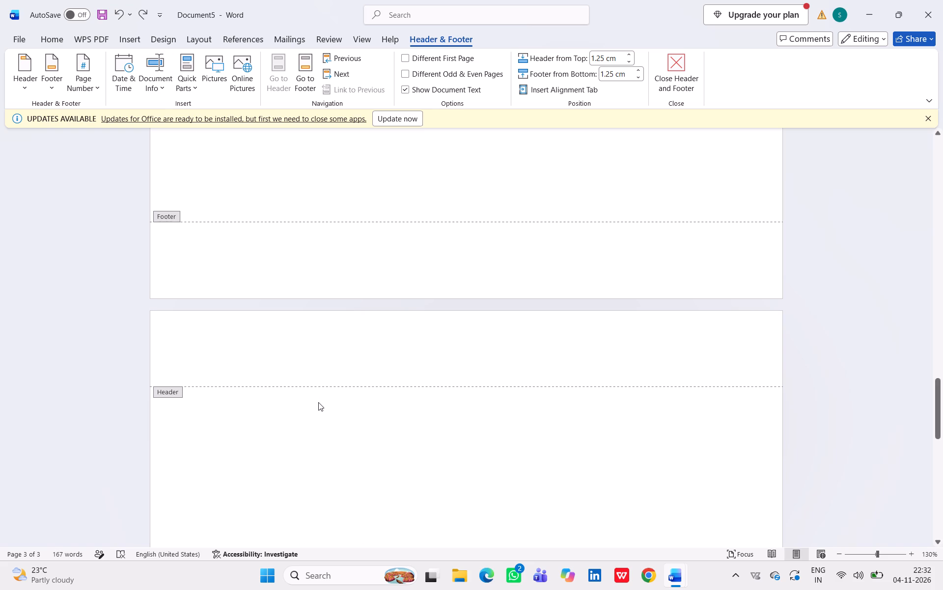
Add a blank line in the page header, and paste the copied heading on the first body line of the third page.
key("Return")
key("BackSpace")
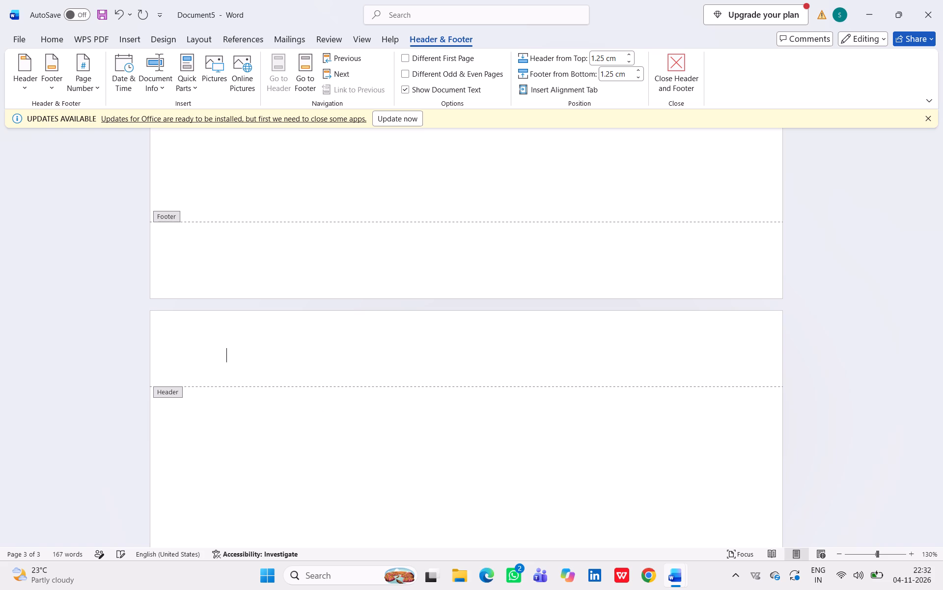
key("Return")
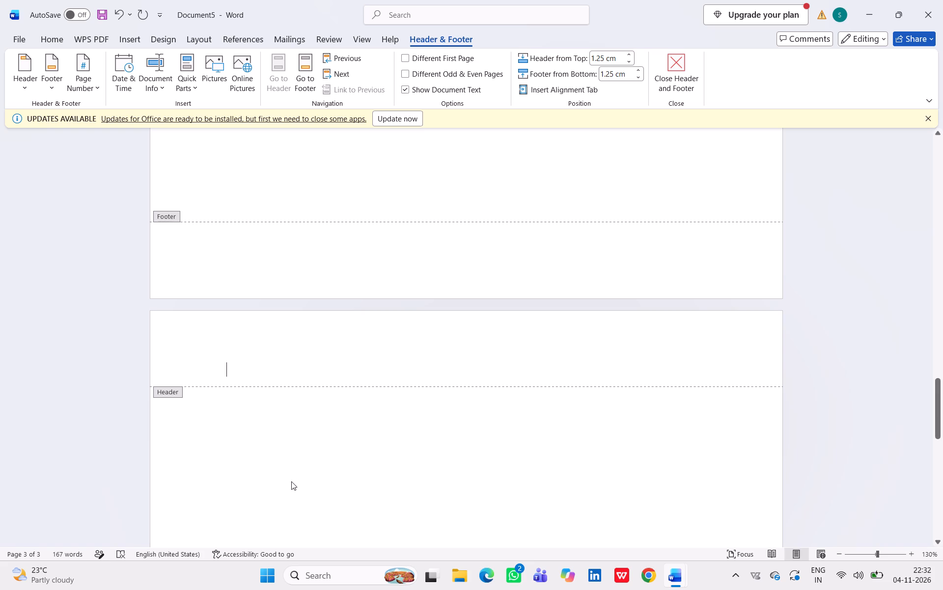
left_click(291, 481)
double_click(318, 401)
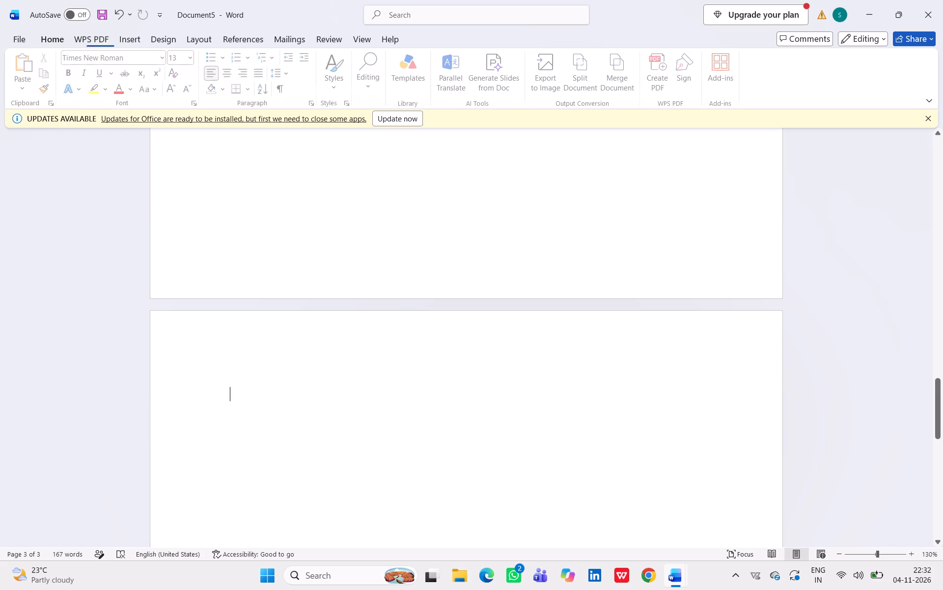
key("ctrl+c")
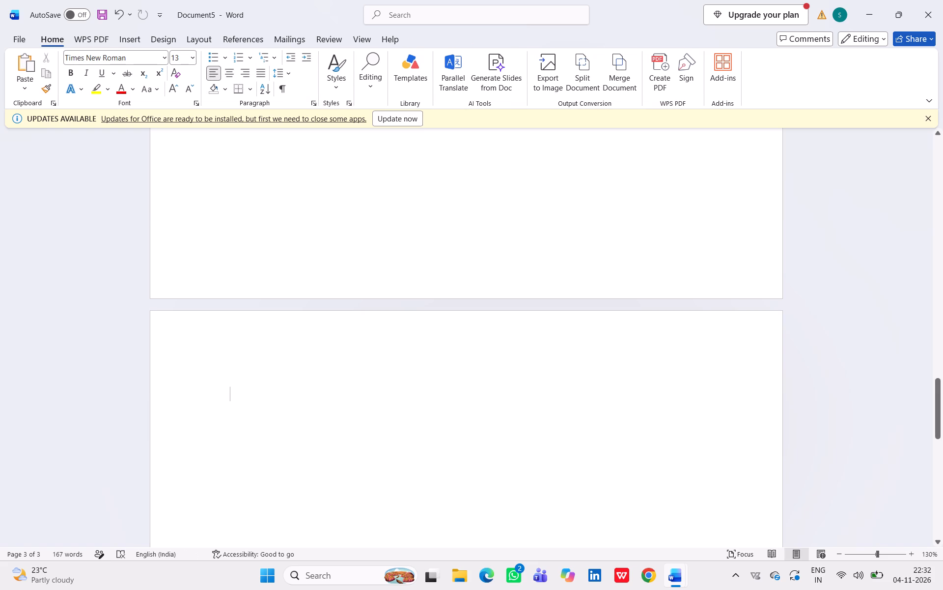
key("ctrl+v")
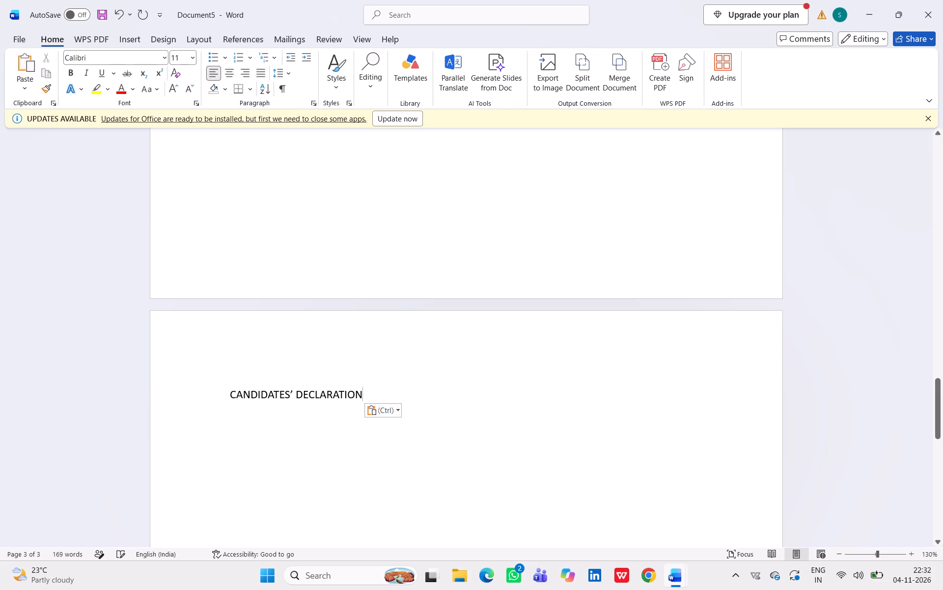
Insert spaces in front of "CANDIDATES' DECLARATION" to shift it toward the middle of the line.
left_click(229, 393)
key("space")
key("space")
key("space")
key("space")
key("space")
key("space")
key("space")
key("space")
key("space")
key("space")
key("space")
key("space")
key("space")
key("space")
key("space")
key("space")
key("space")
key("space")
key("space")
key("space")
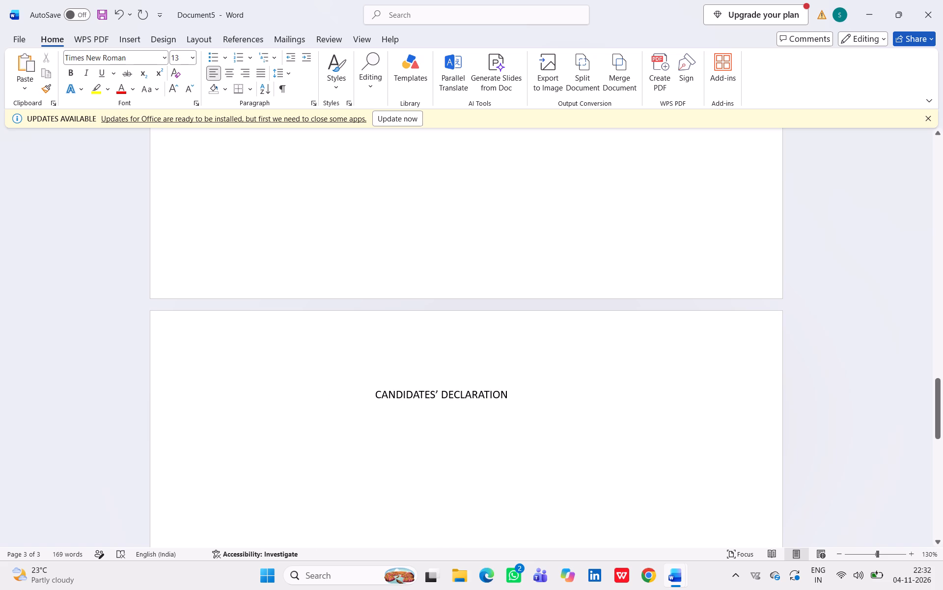
Set the font size of the "CANDIDATES' DECLARATION" heading line to 16.
left_click(369, 396)
left_click_drag(369, 396, 504, 414)
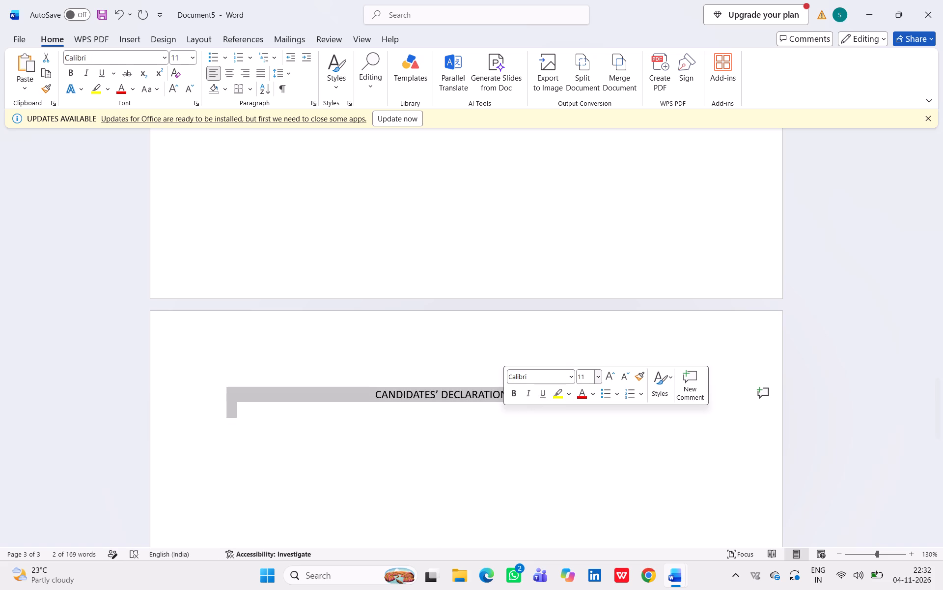
left_click(597, 379)
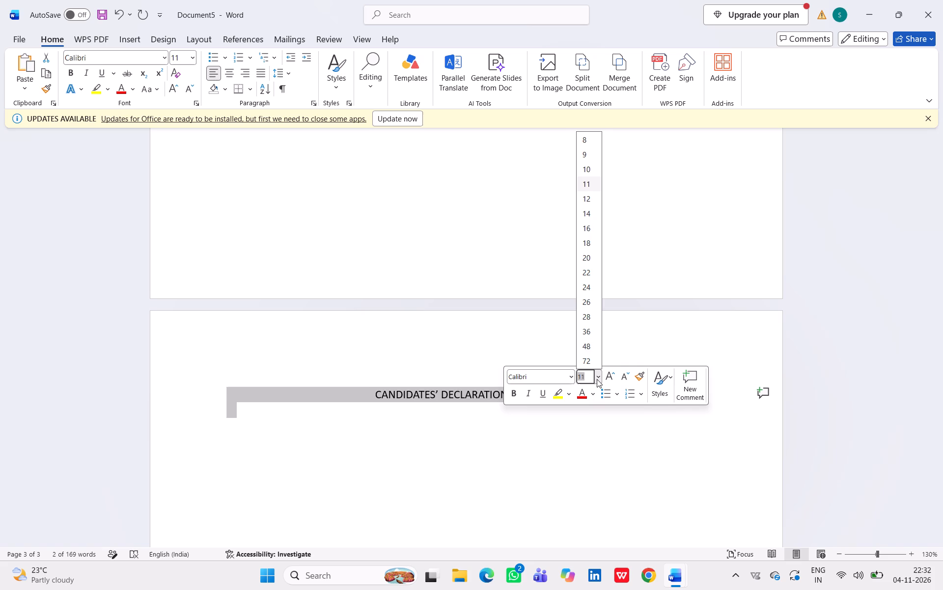
left_click(579, 231)
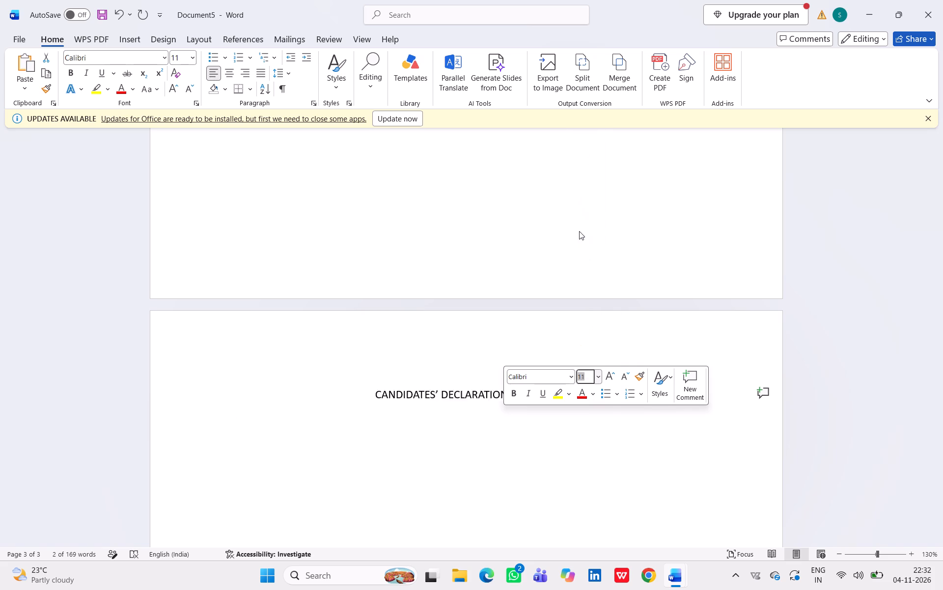
left_click(455, 472)
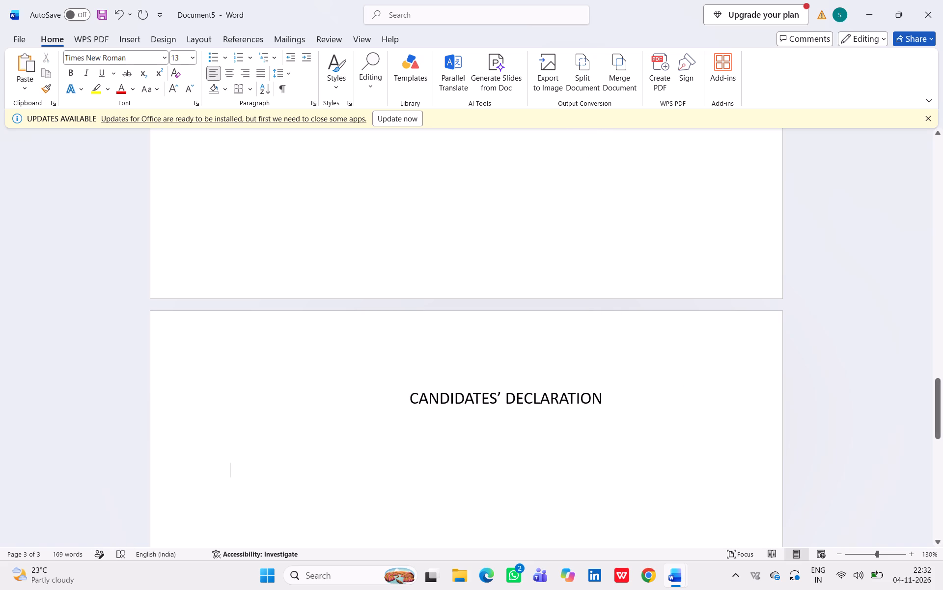
Remove eleven of the spaces before "CANDIDATES' DECLARATION" so the enlarged heading sits nearer the page centre.
left_click(408, 396)
key("BackSpace")
key("BackSpace")
key("BackSpace")
key("BackSpace")
key("BackSpace")
key("BackSpace")
key("BackSpace")
key("BackSpace")
key("BackSpace")
key("BackSpace")
key("BackSpace")
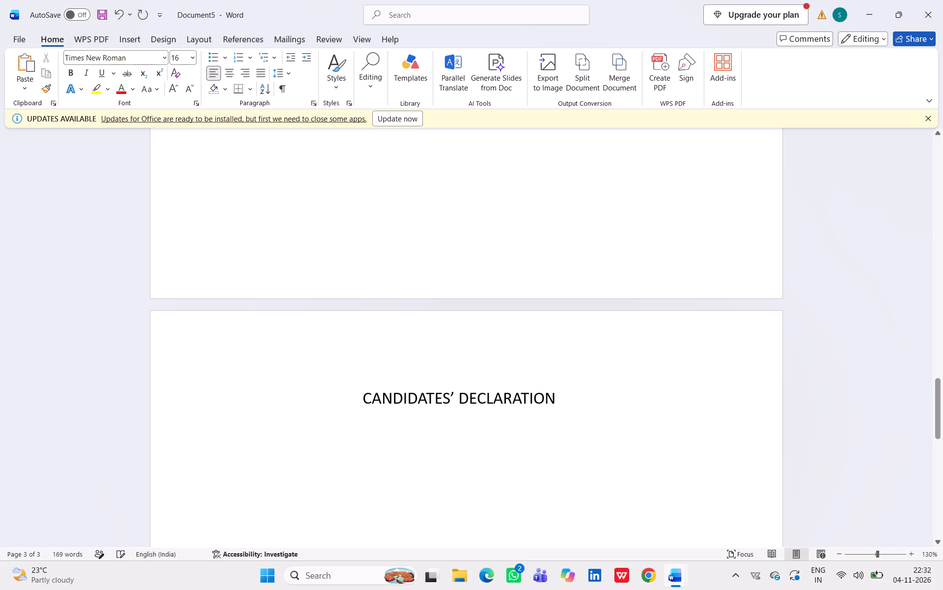
Delete the "Further we declare that the report has not been submitted" paragraph below "EXTERNAL EXAMINER" on the certificate page.
scroll(526, 471, "right", 1)
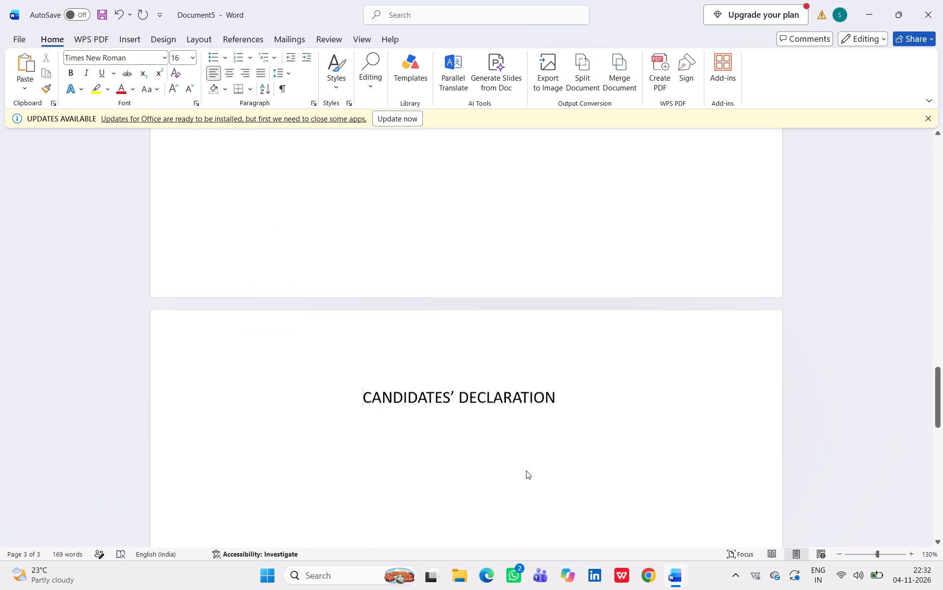
scroll(526, 471, "right", 2)
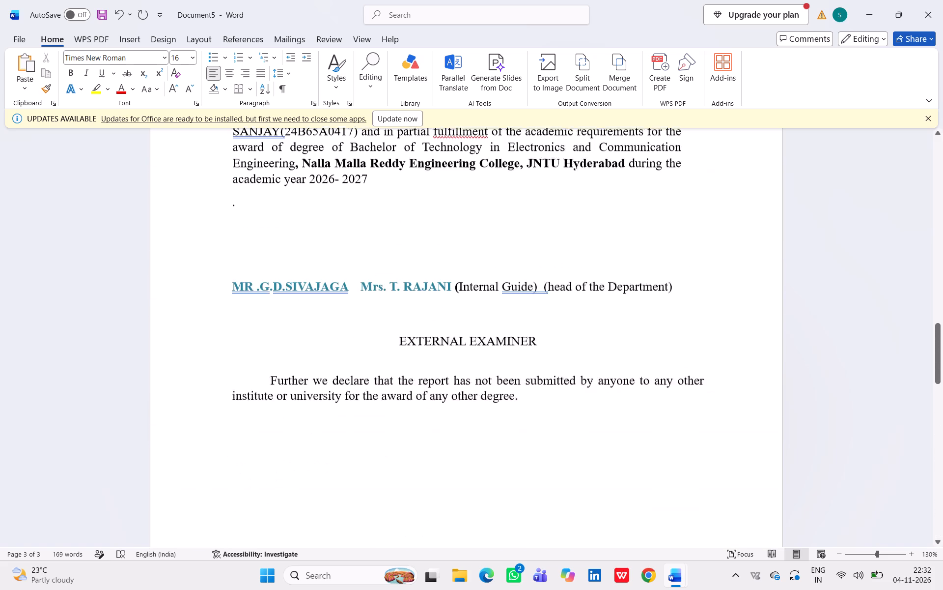
scroll(526, 471, "right", 2)
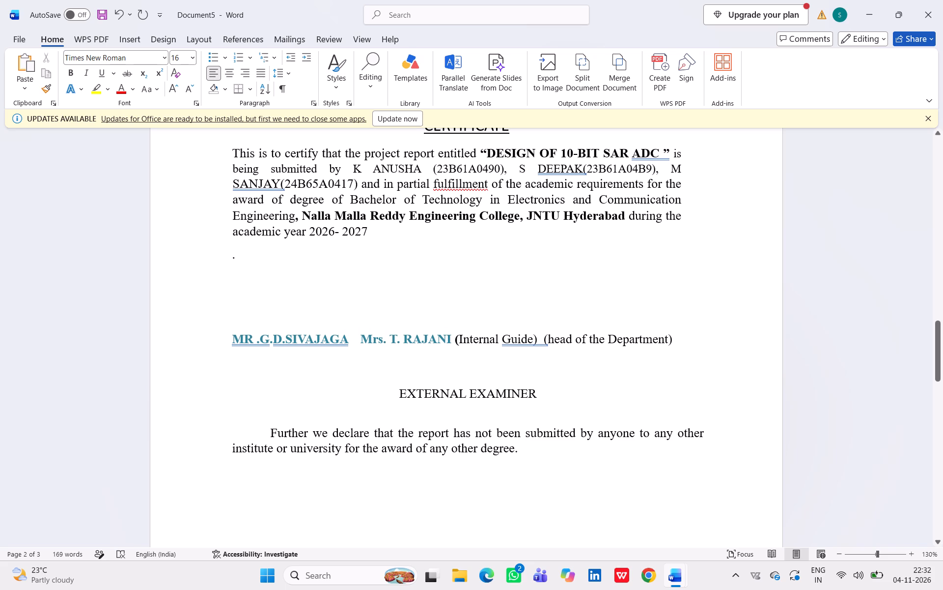
left_click(266, 433)
left_click_drag(266, 433, 426, 485)
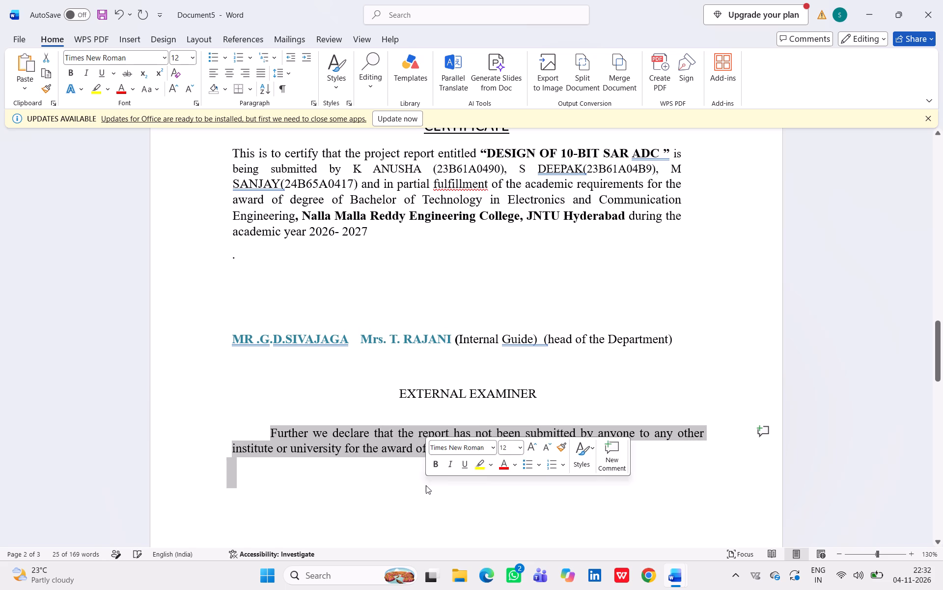
key("BackSpace")
Move the "CANDIDATES' DECLARATION" heading from the bottom of the second page to the top of the third page.
scroll(509, 456, "down", 1)
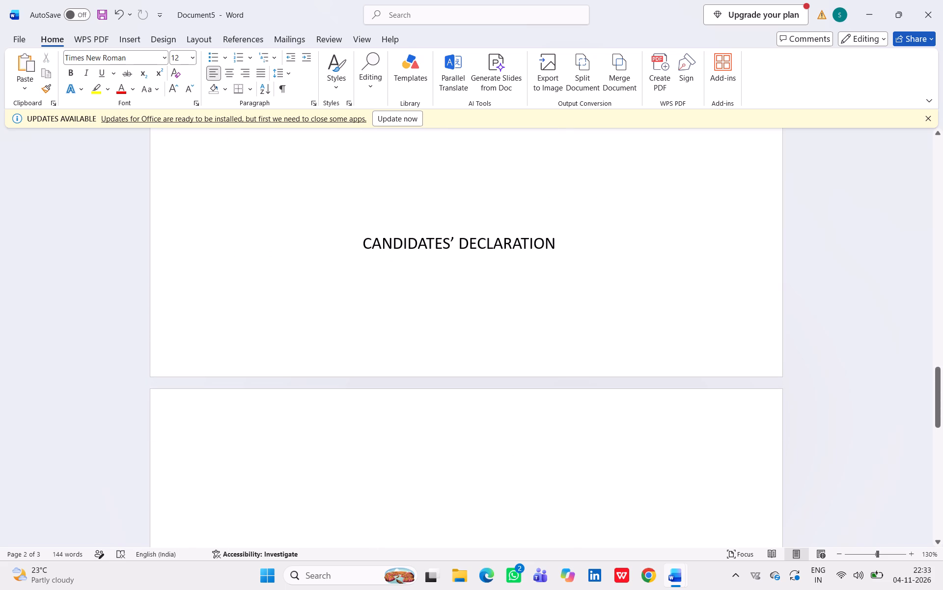
left_click(359, 239)
left_click_drag(359, 239, 535, 257)
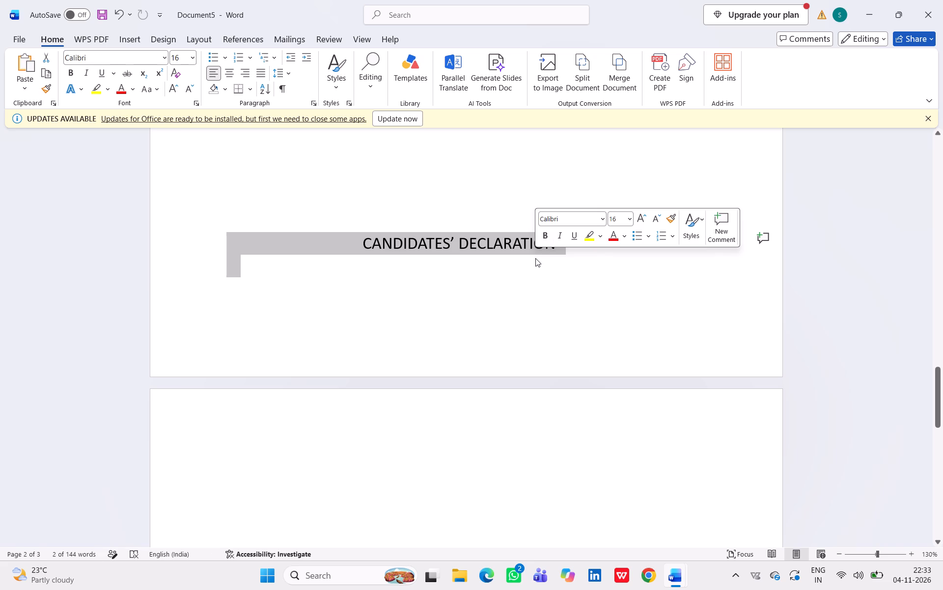
key("ctrl+c")
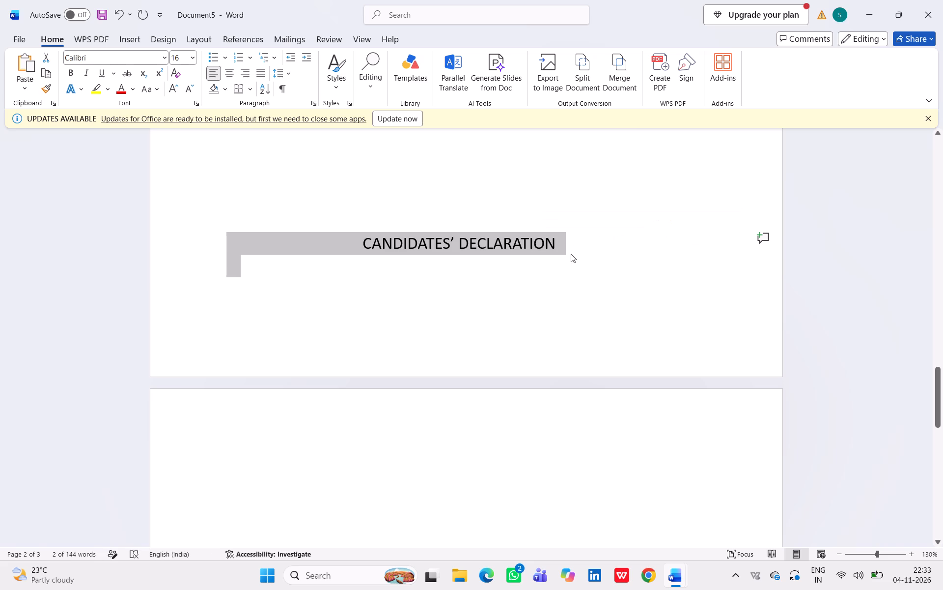
left_click(571, 254)
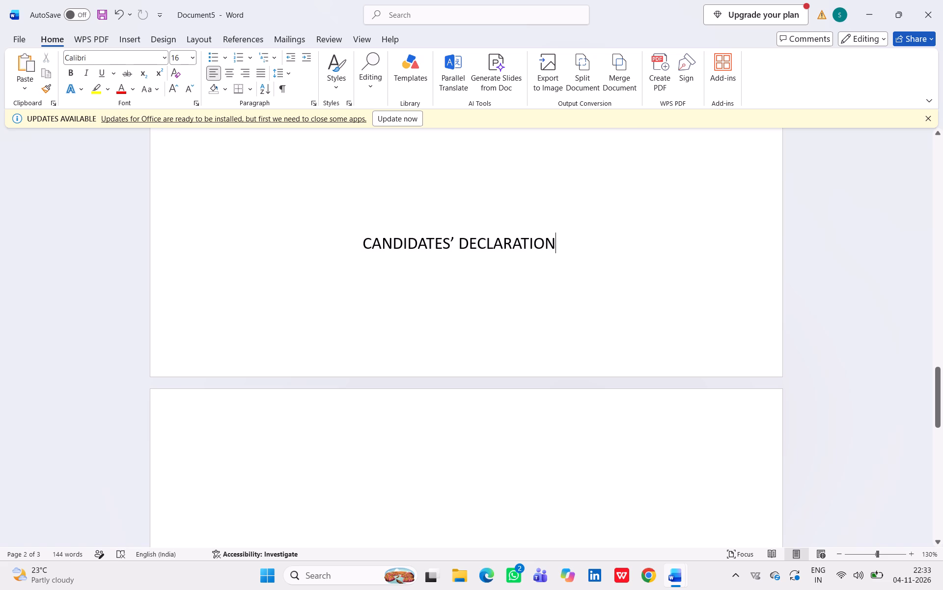
left_click(362, 243)
left_click_drag(362, 243, 505, 242)
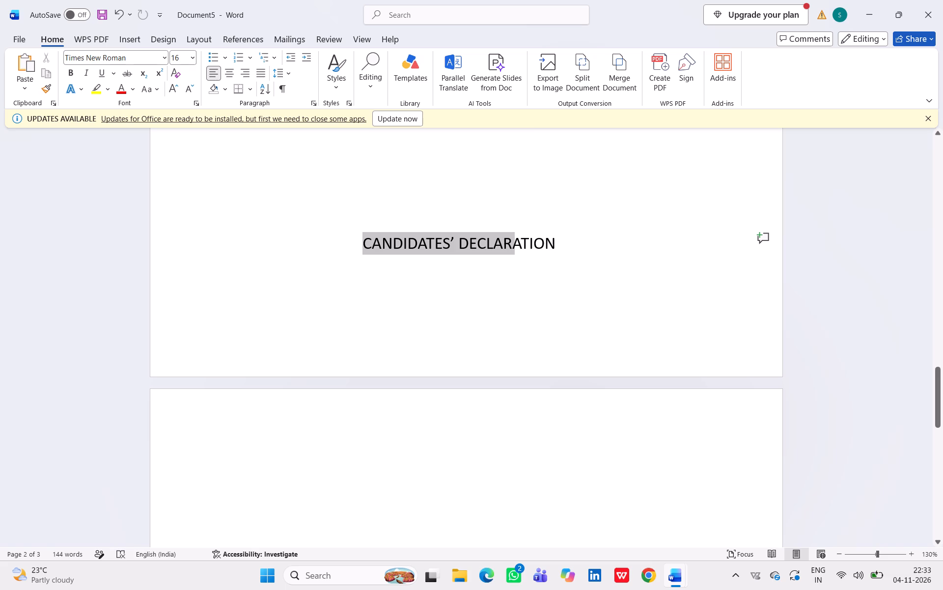
left_click_drag(505, 242, 535, 241)
key("BackSpace")
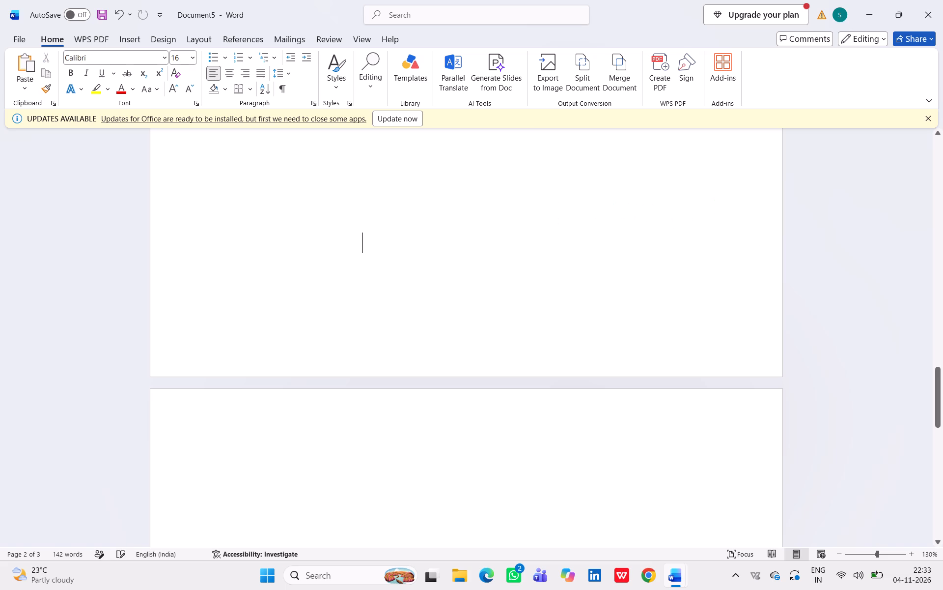
scroll(391, 451, "down", 1)
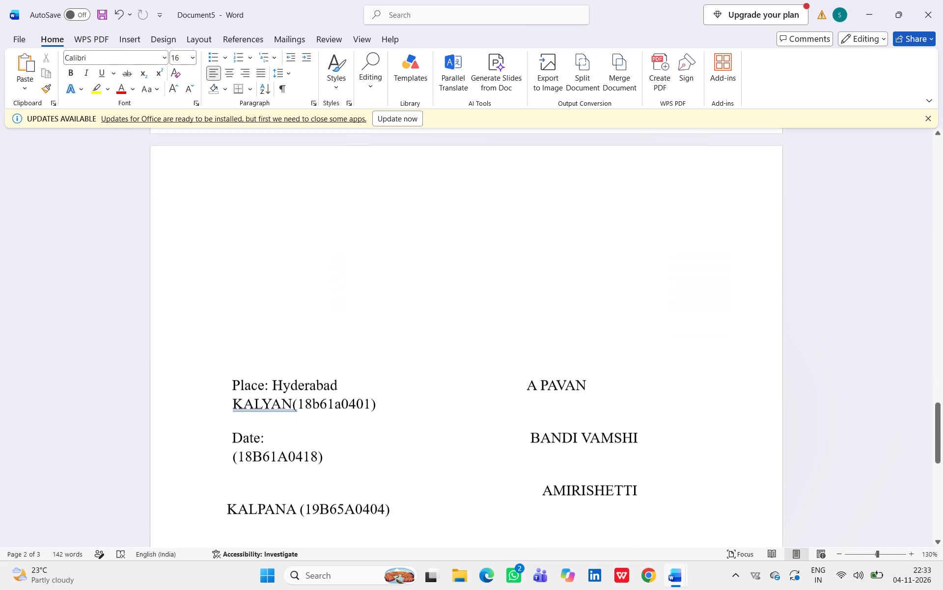
scroll(391, 451, "down", 1)
left_click(375, 185)
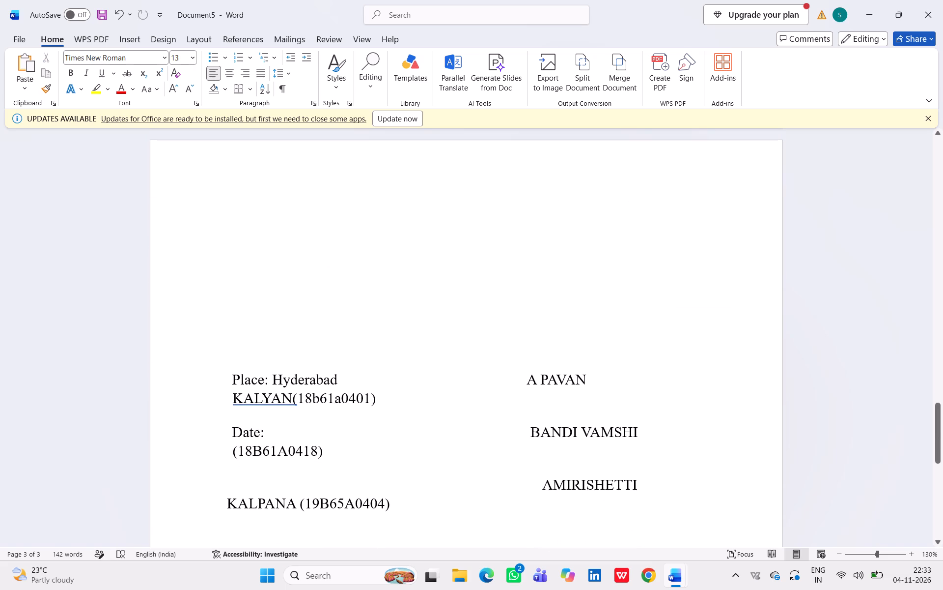
key("ctrl+v")
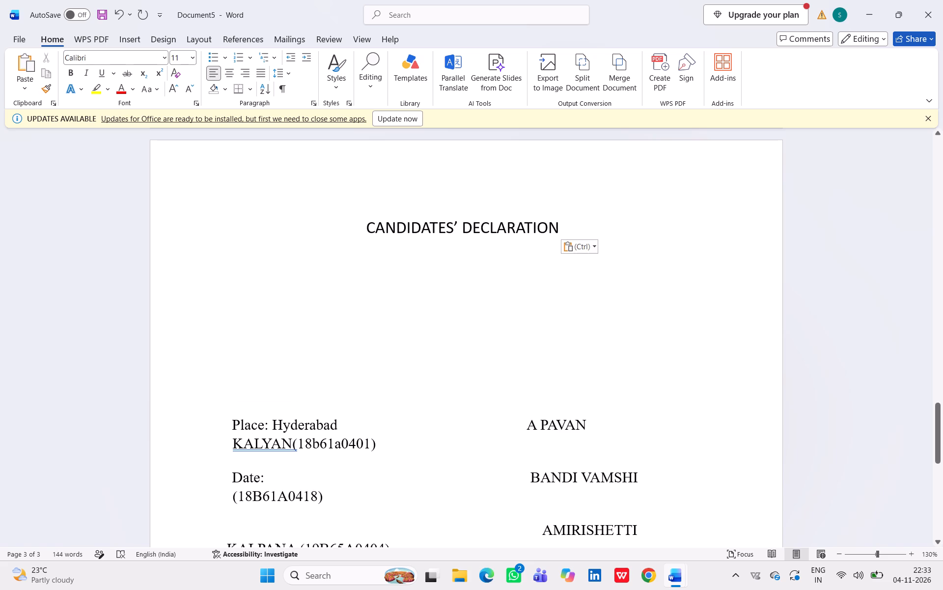
Delete the old place, date and candidate names block with its trailing blank lines below the heading on the third page.
scroll(271, 394, "down", 1)
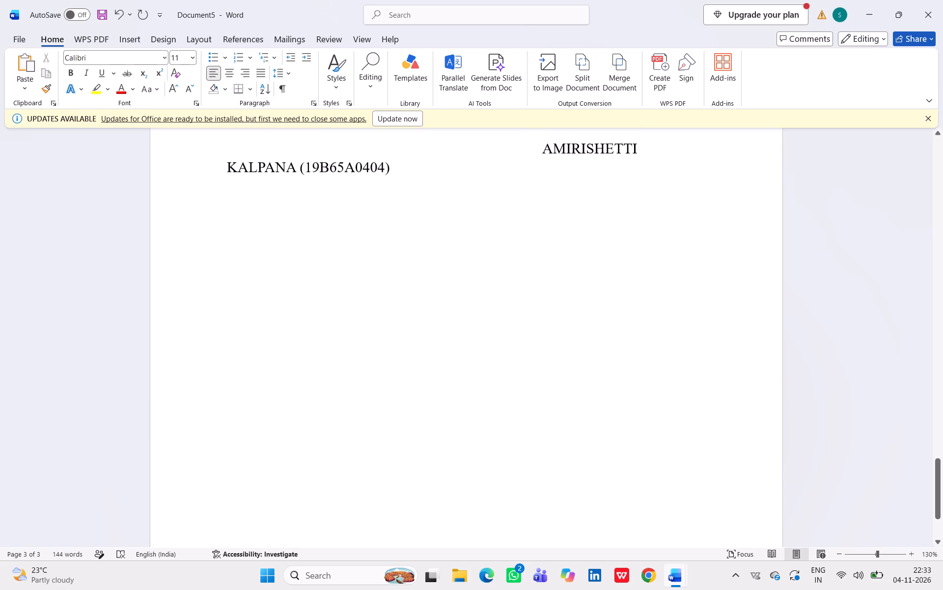
scroll(273, 445, "up", 1)
left_click(224, 427)
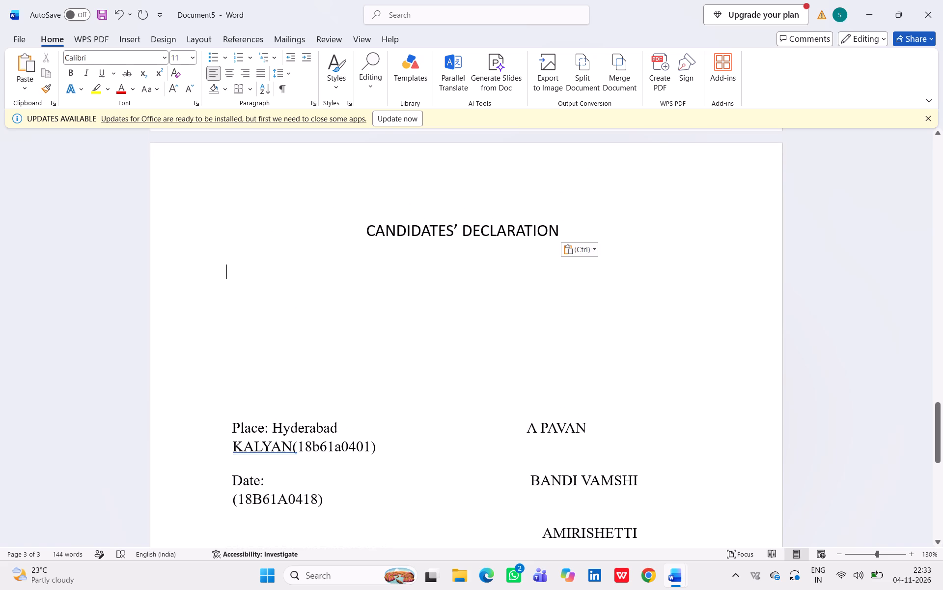
left_click_drag(224, 427, 355, 563)
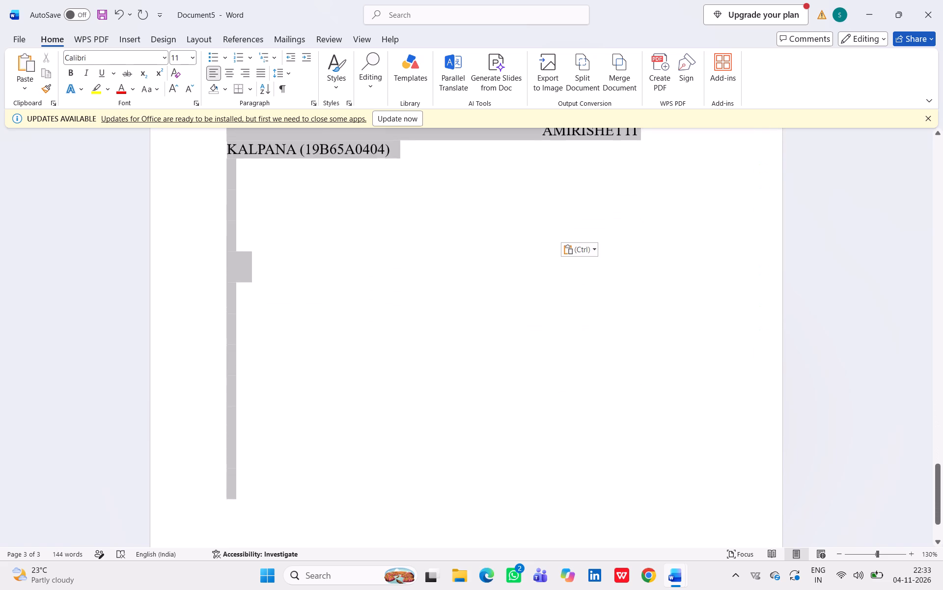
left_click_drag(355, 563, 355, 557)
key("BackSpace")
Copy the two declaration paragraphs from Project Report EDITT and paste them below the "CANDIDATES' DECLARATION" heading in Document5.
scroll(355, 557, "up", 1)
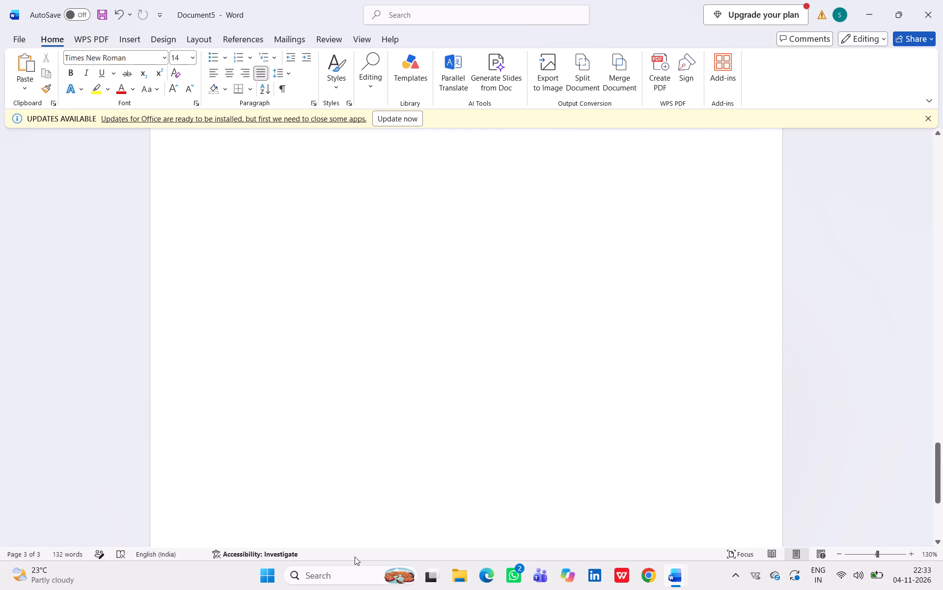
scroll(355, 557, "up", 1)
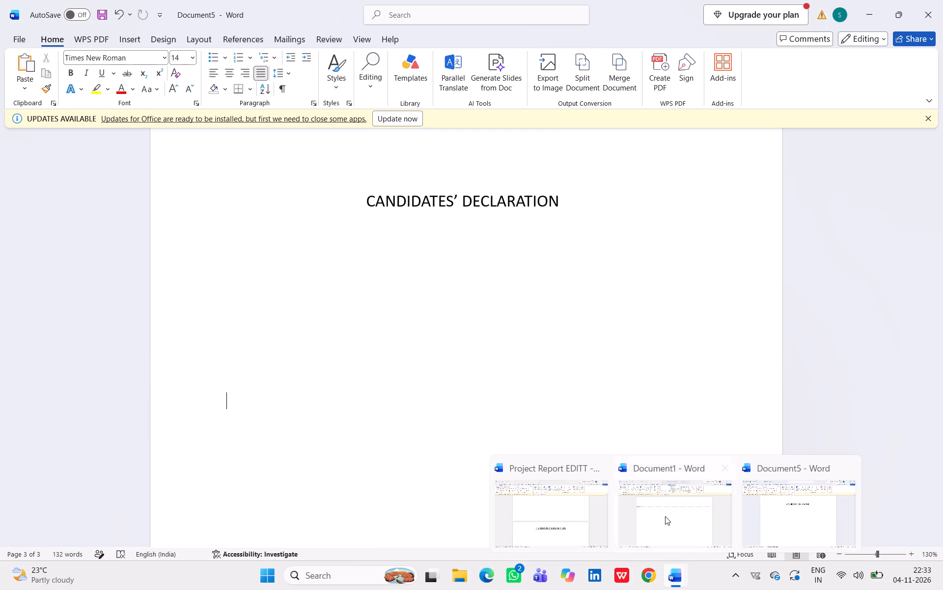
left_click(562, 513)
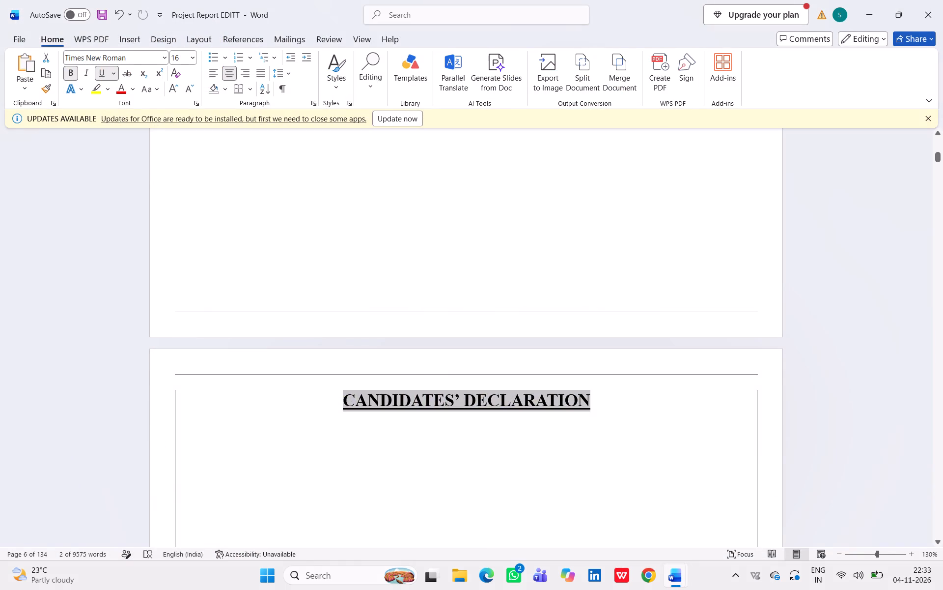
left_click(511, 471)
scroll(511, 471, "down", 1)
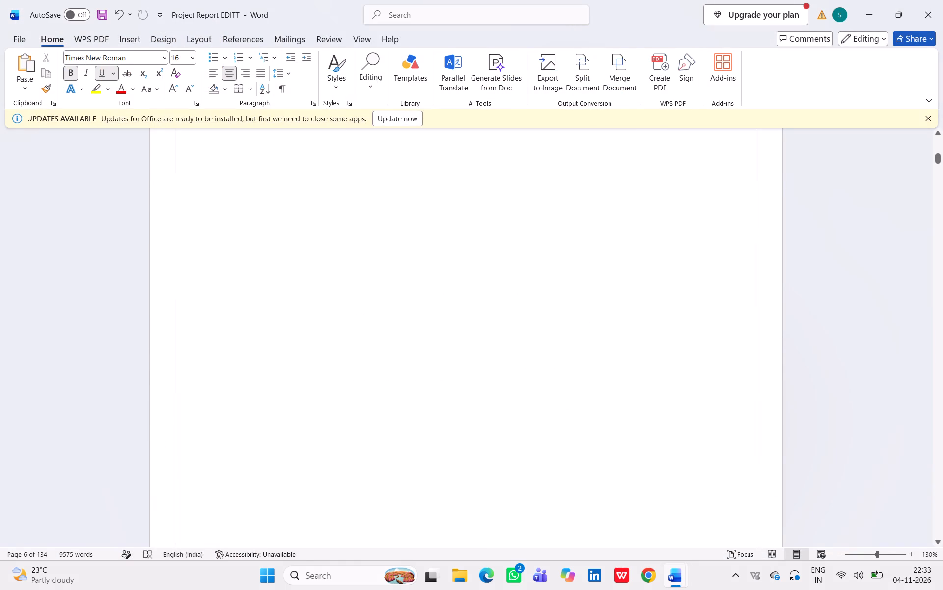
scroll(511, 471, "down", 1)
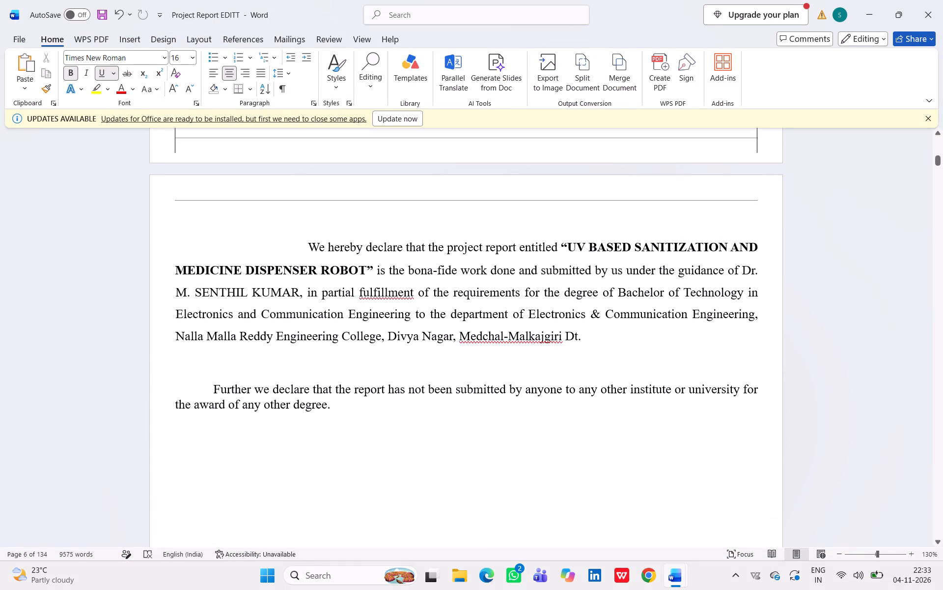
left_click(303, 246)
left_click_drag(303, 246, 310, 249)
left_click_drag(310, 249, 593, 421)
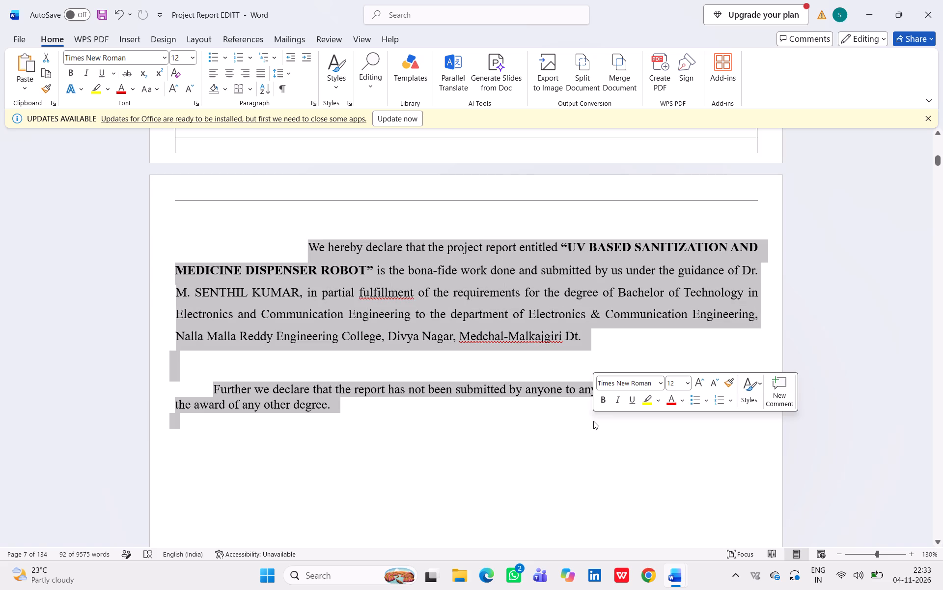
key("ctrl+c")
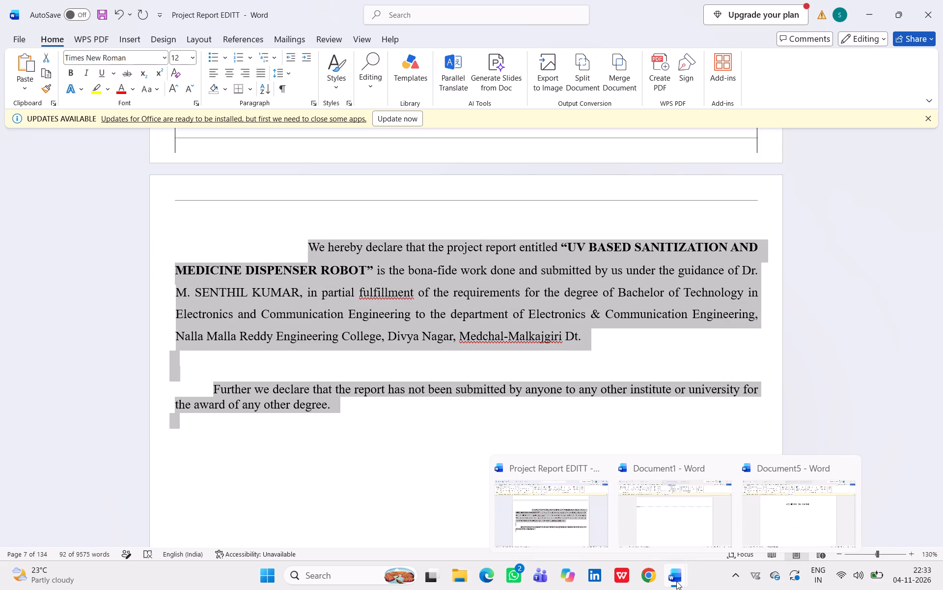
left_click(782, 526)
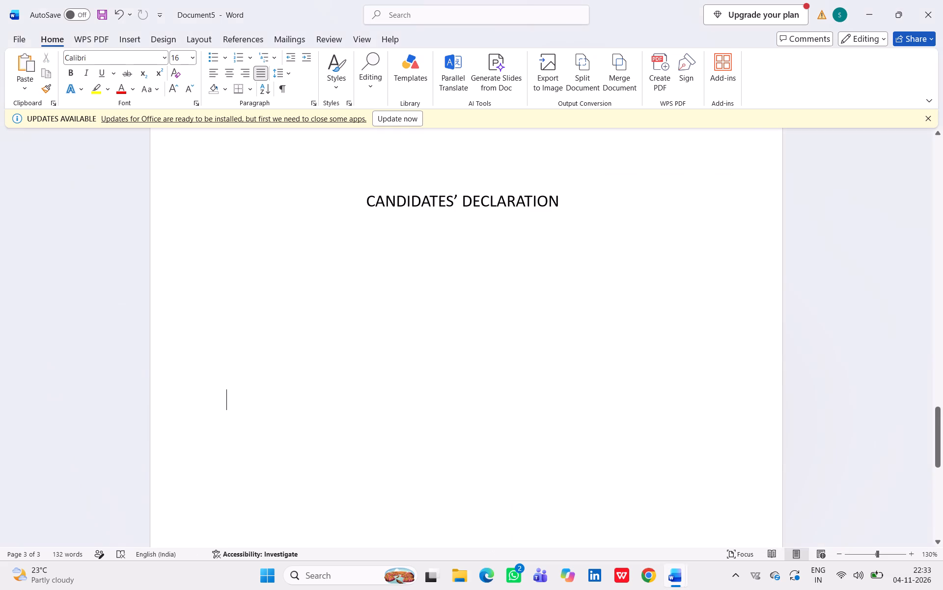
left_click(246, 281)
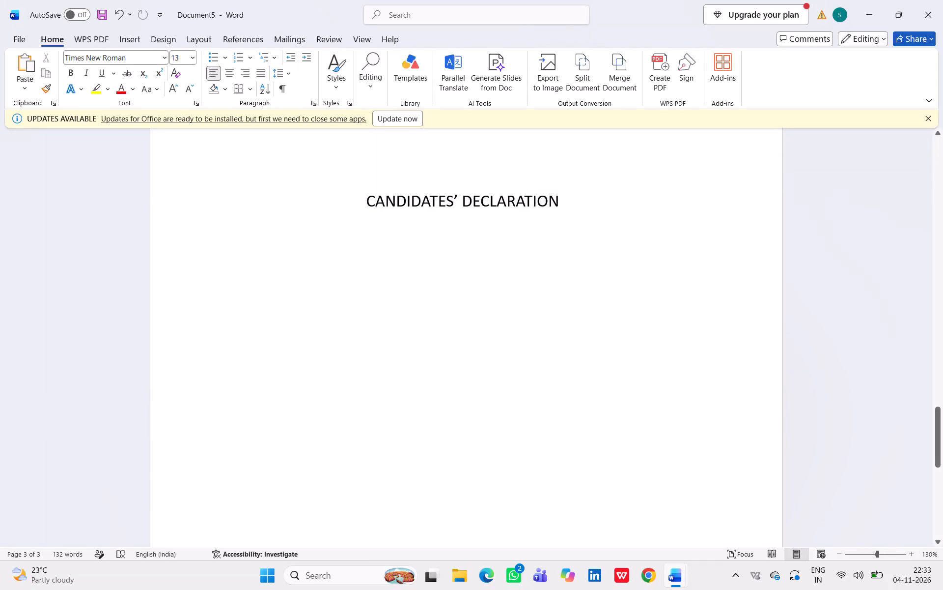
key("ctrl+v")
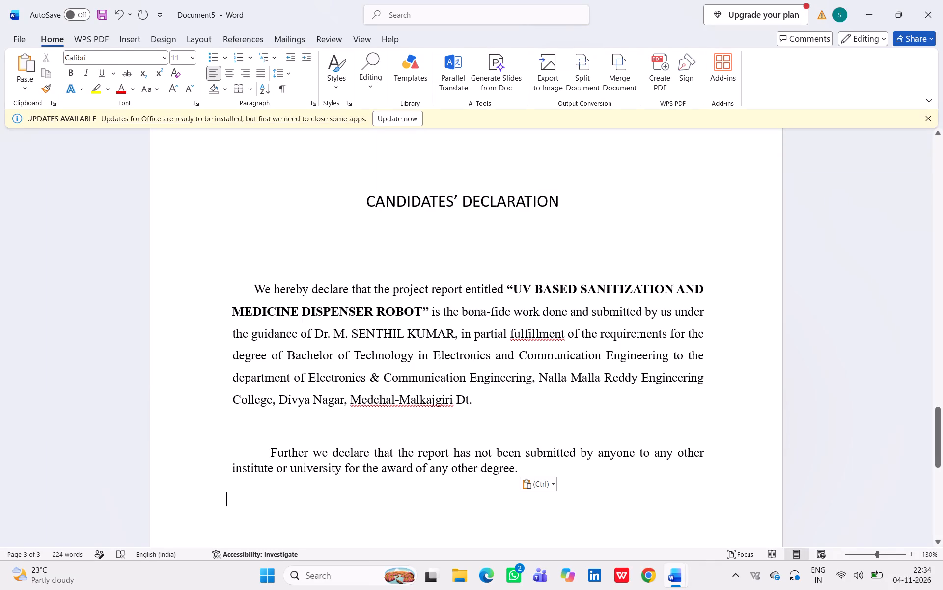
Replace "UV BASED SANITIZATION AND" in the declaration's project title with "DESIGN OF 10-BIT SAR ADC".
left_click(706, 289)
key("BackSpace")
key("BackSpace")
key("BackSpace")
key("BackSpace")
key("BackSpace")
key("BackSpace")
key("BackSpace")
key("BackSpace")
key("BackSpace")
key("BackSpace")
key("BackSpace")
key("BackSpace")
key("BackSpace")
key("BackSpace")
key("BackSpace")
key("BackSpace")
key("BackSpace")
key("BackSpace")
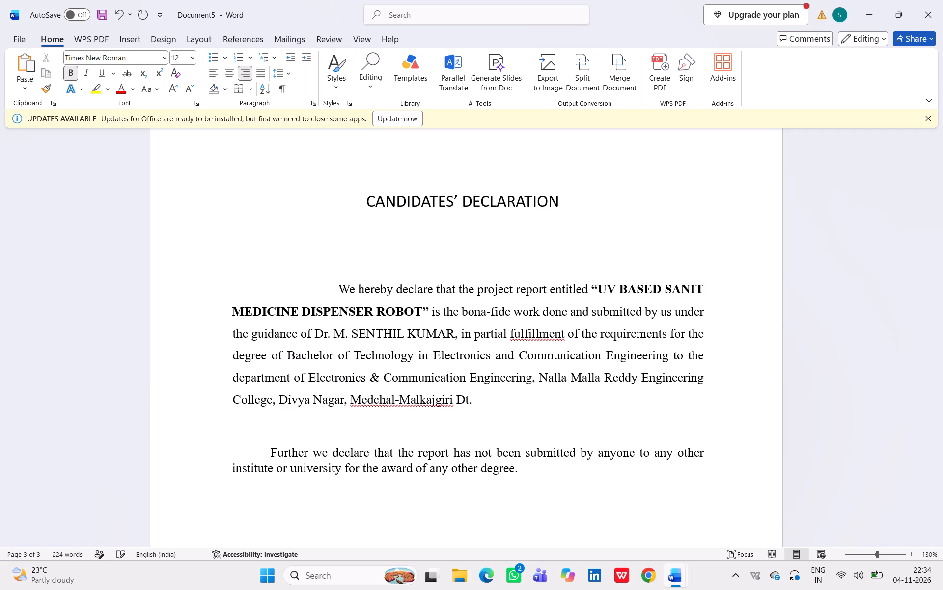
key("BackSpace")
key("BackSpace")
key("BackSpace")
key("BackSpace")
key("BackSpace")
key("BackSpace")
key("BackSpace")
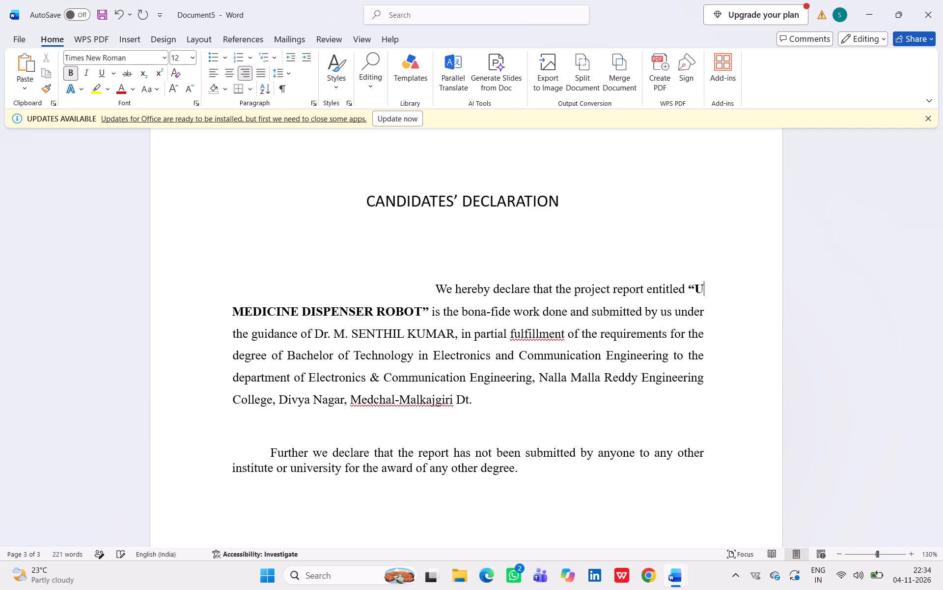
key("BackSpace")
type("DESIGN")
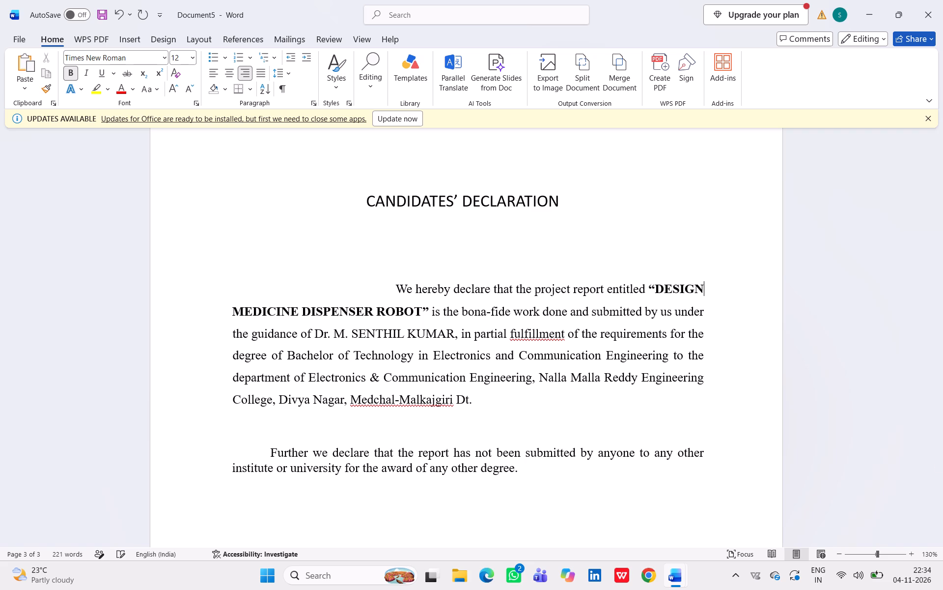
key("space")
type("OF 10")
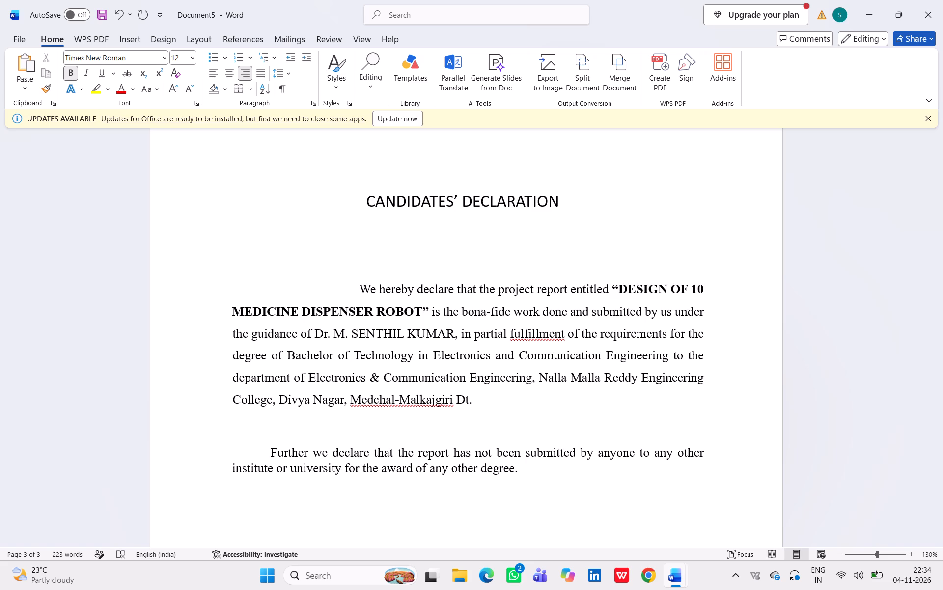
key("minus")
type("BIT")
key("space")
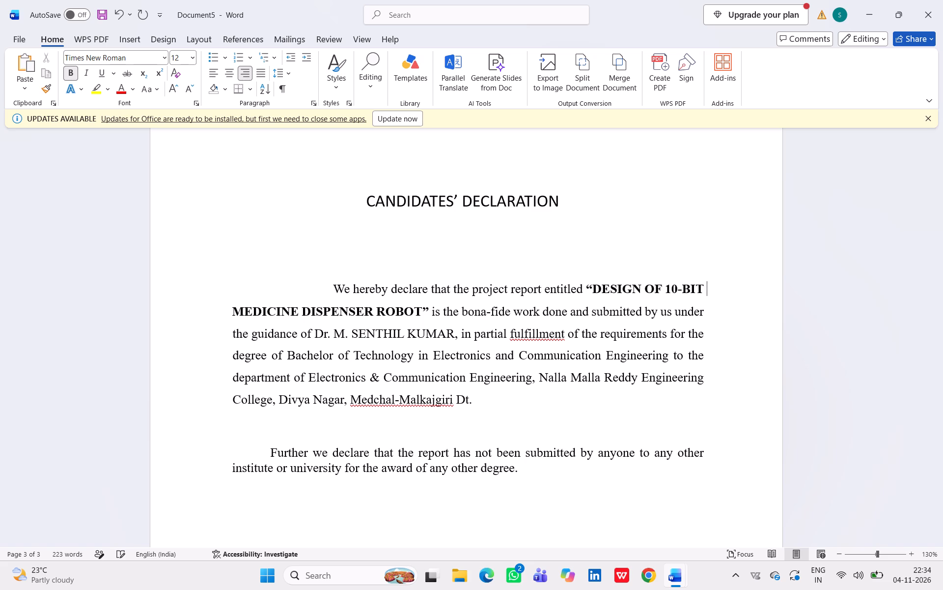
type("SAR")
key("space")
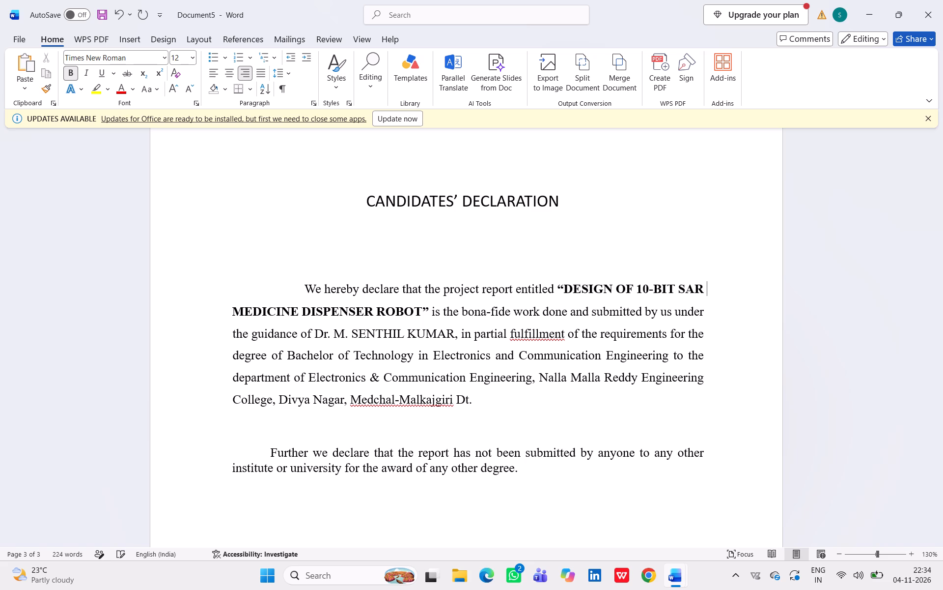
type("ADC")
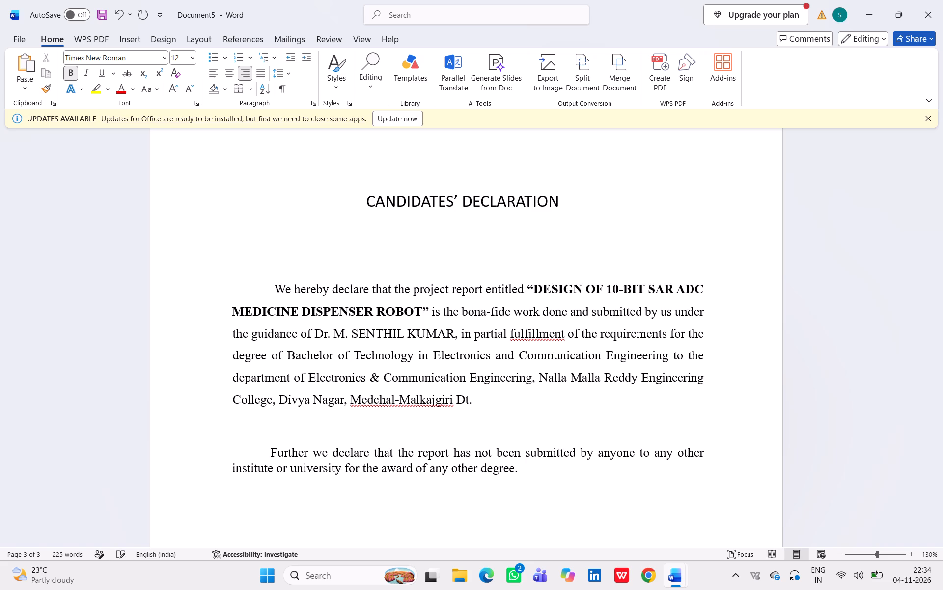
Delete "MEDICINE DISPENSER ROBOT" from the declaration's project title so it reads "DESIGN OF 10-BIT SAR ADC".
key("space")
left_click(423, 313)
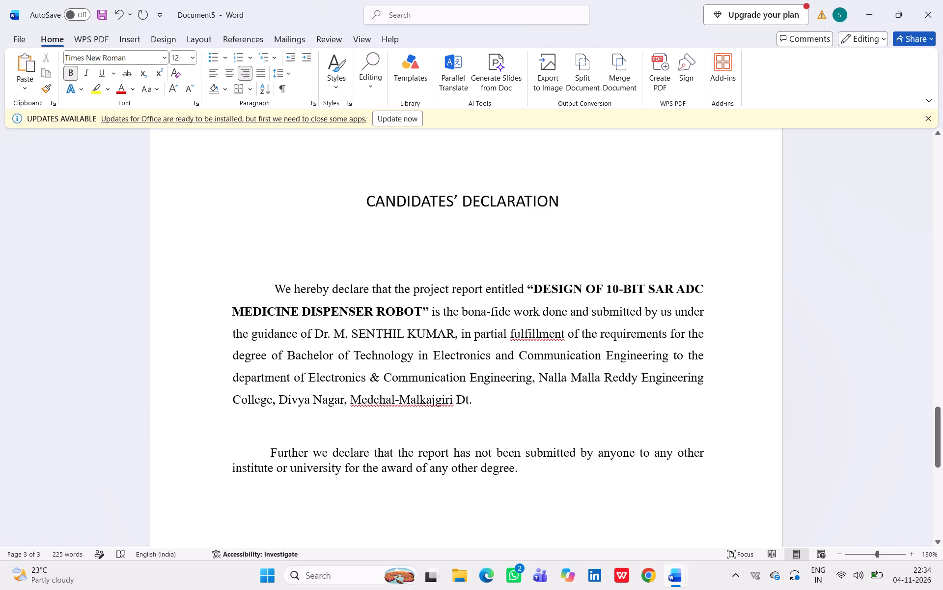
key("BackSpace")
key("BackSpace")
key("BackSpace")
key("BackSpace")
key("BackSpace")
key("BackSpace")
key("BackSpace")
key("BackSpace")
key("BackSpace")
key("BackSpace")
key("BackSpace")
key("BackSpace")
key("BackSpace")
key("BackSpace")
key("BackSpace")
key("BackSpace")
key("BackSpace")
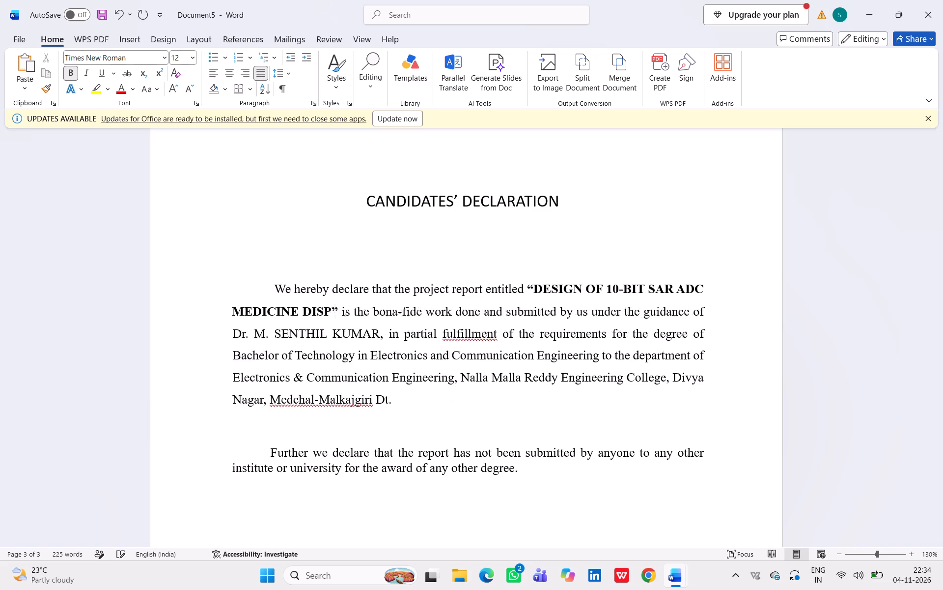
key("BackSpace")
key("BackSpace")
key("BackSpace")
key("BackSpace")
key("BackSpace")
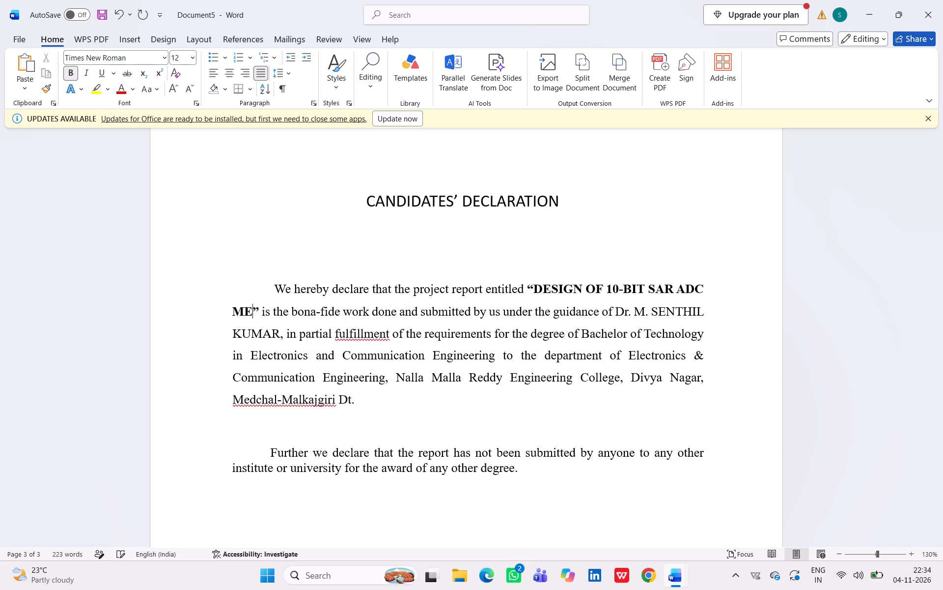
key("BackSpace")
key("BackSpace")
key("BackSpace")
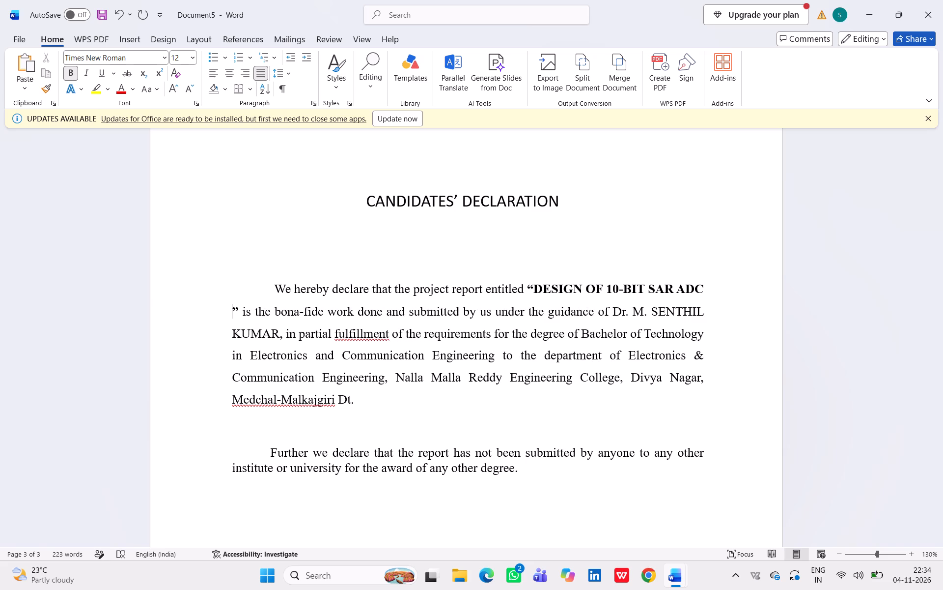
key("BackSpace")
key("BackSpace")
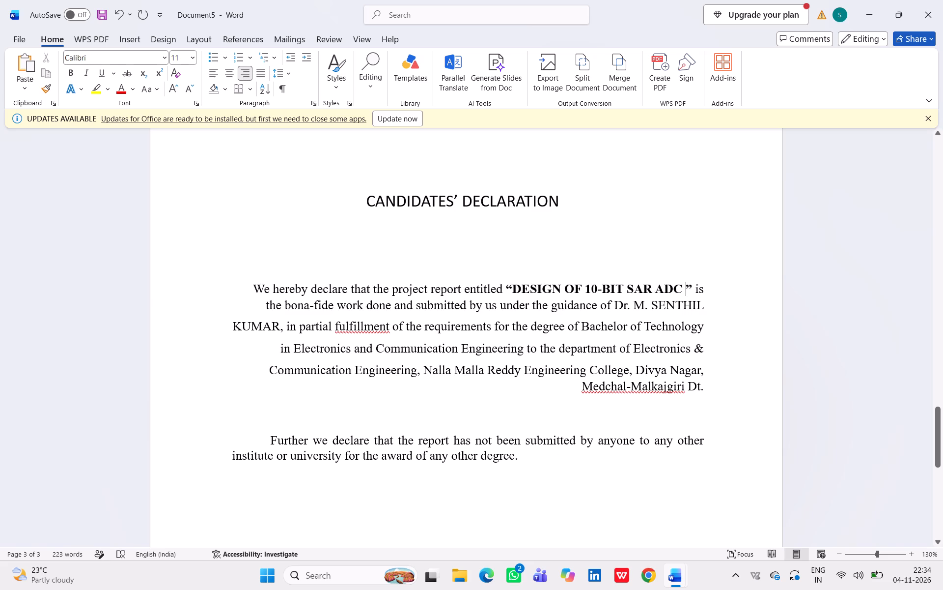
Justify the two declaration paragraphs below the "CANDIDATES' DECLARATION" heading.
left_click(256, 288)
left_click_drag(256, 288, 296, 300)
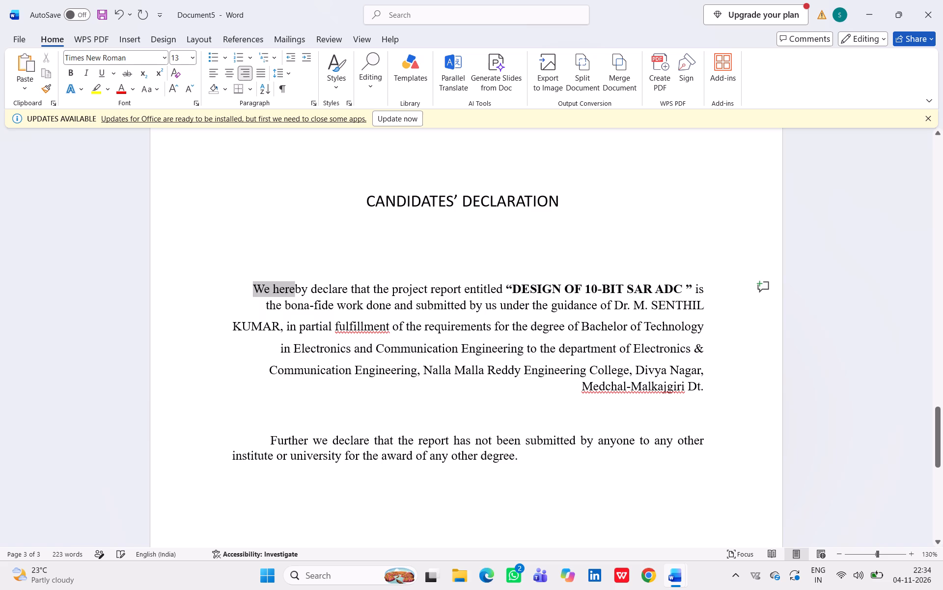
left_click_drag(296, 300, 502, 488)
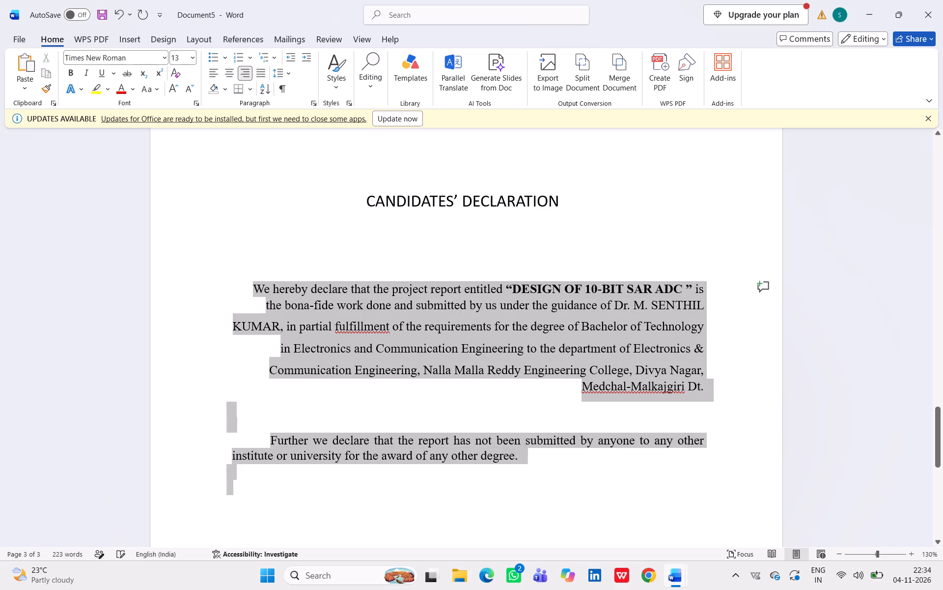
left_click_drag(502, 488, 501, 486)
left_click(262, 74)
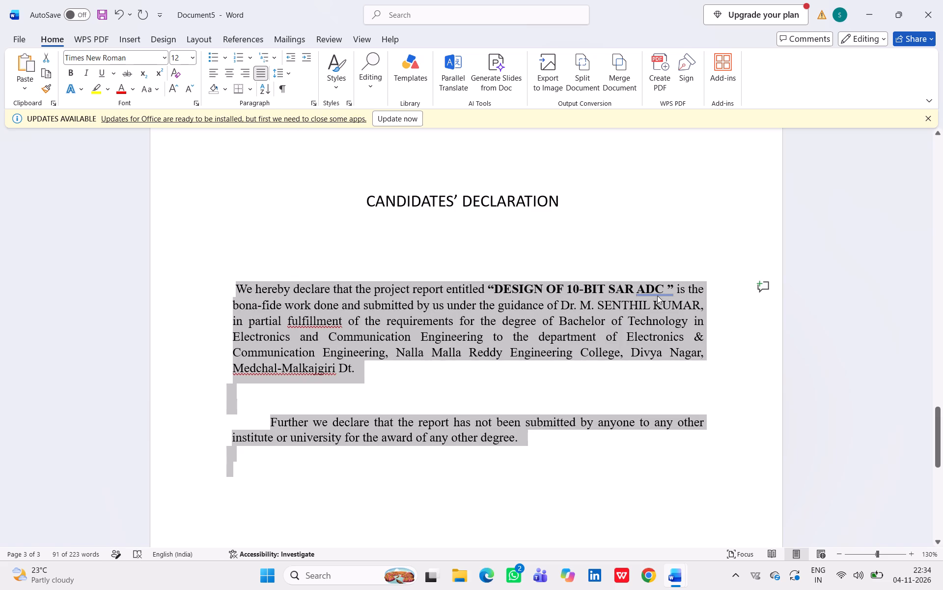
left_click(662, 257)
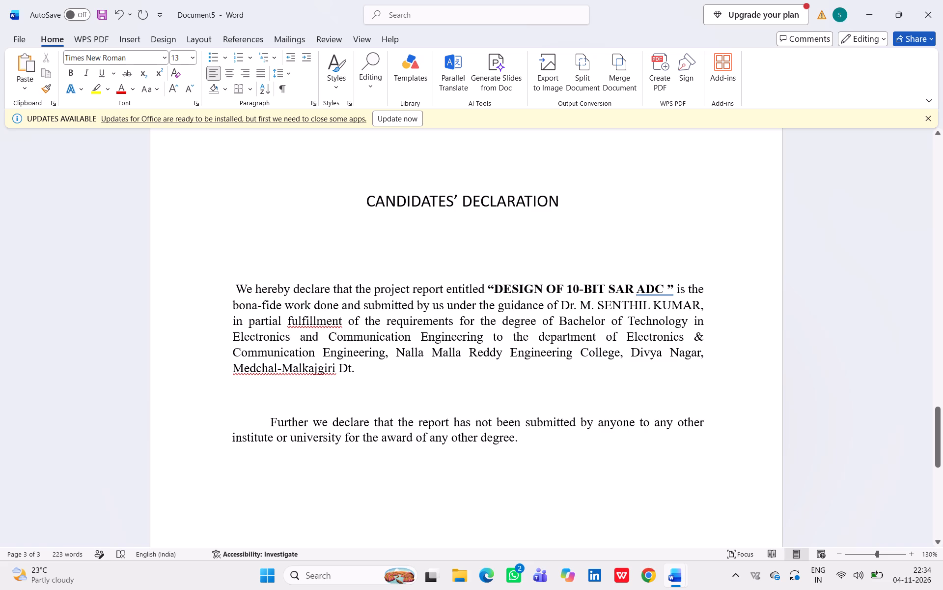
Replace the old guide's name in the first declaration paragraph with the internal guide named on the certificate page, using the title "Mr.".
left_click(700, 305)
key("BackSpace")
key("BackSpace")
key("BackSpace")
key("BackSpace")
key("BackSpace")
key("BackSpace")
key("BackSpace")
key("BackSpace")
key("BackSpace")
key("BackSpace")
key("BackSpace")
key("BackSpace")
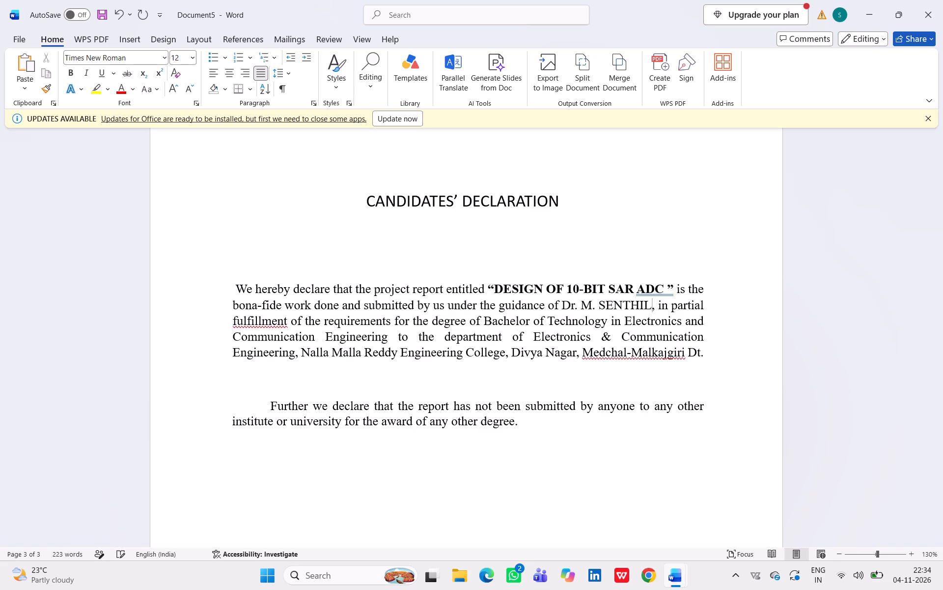
key("BackSpace")
key("BackSpace")
key("BackSpace")
key("BackSpace")
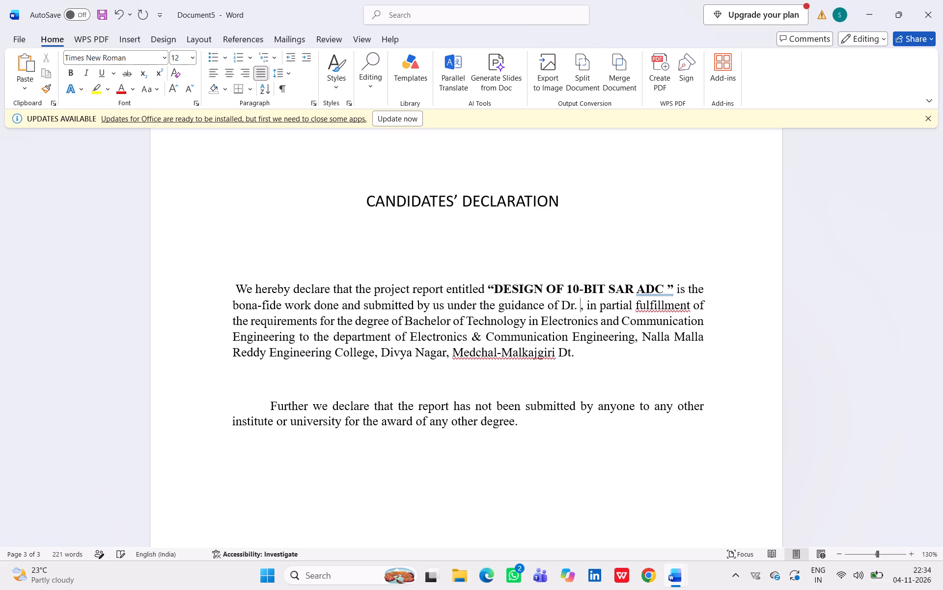
key("BackSpace")
key("BackSpace")
key("BackSpace")
key("BackSpace")
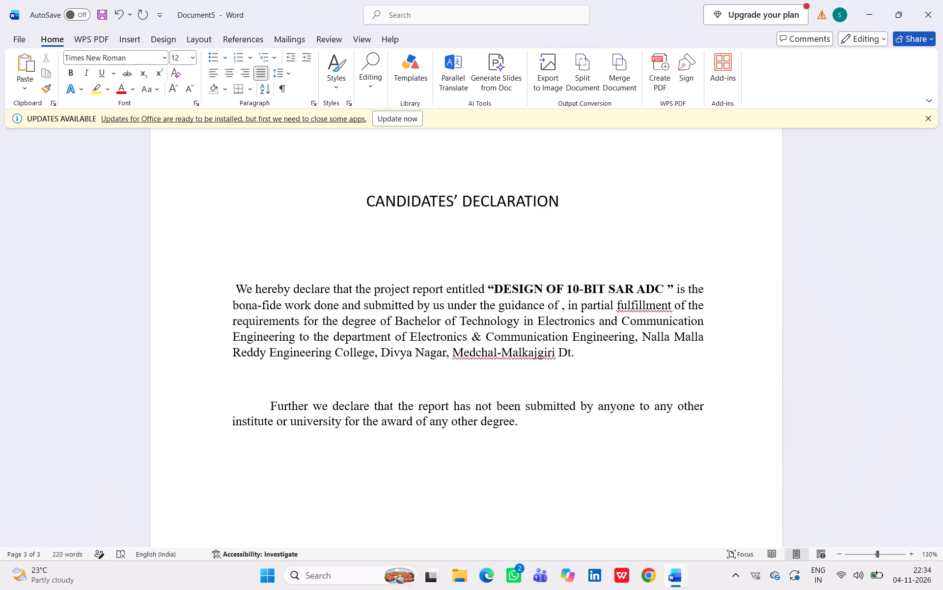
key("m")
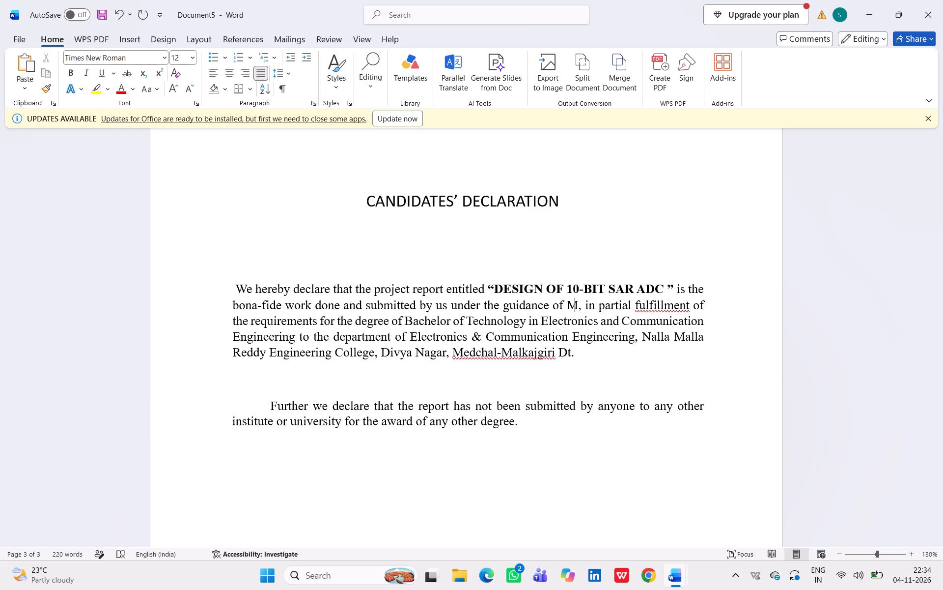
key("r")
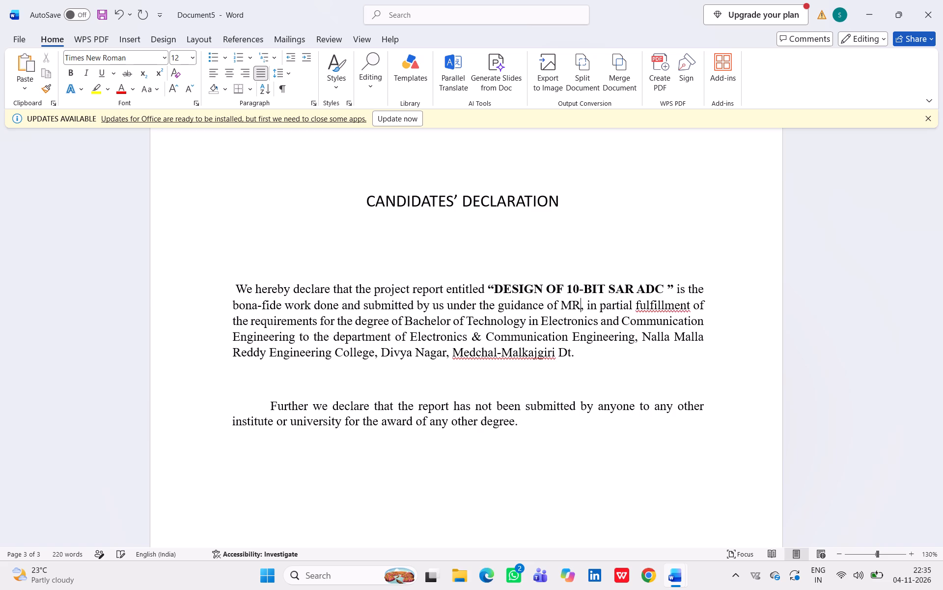
key("BackSpace")
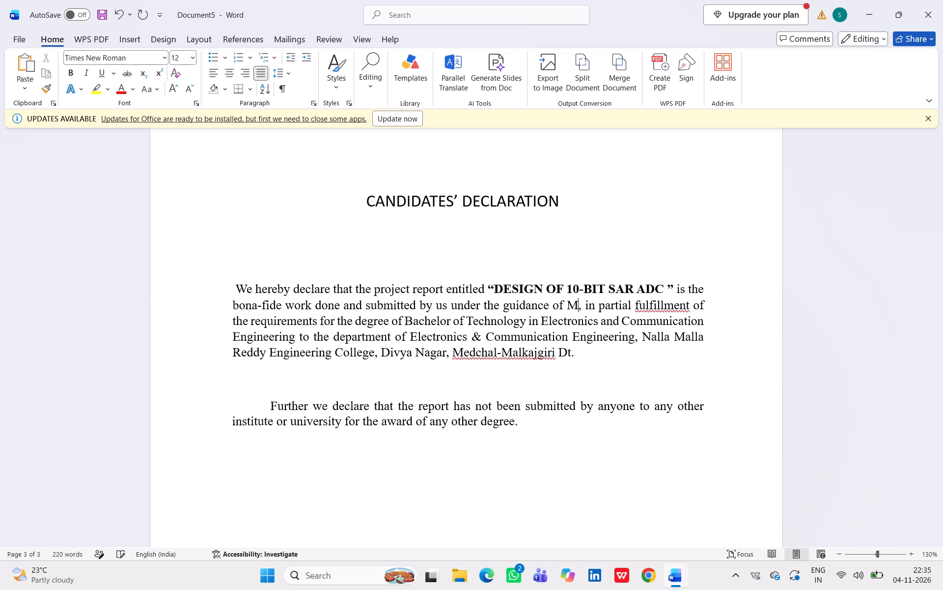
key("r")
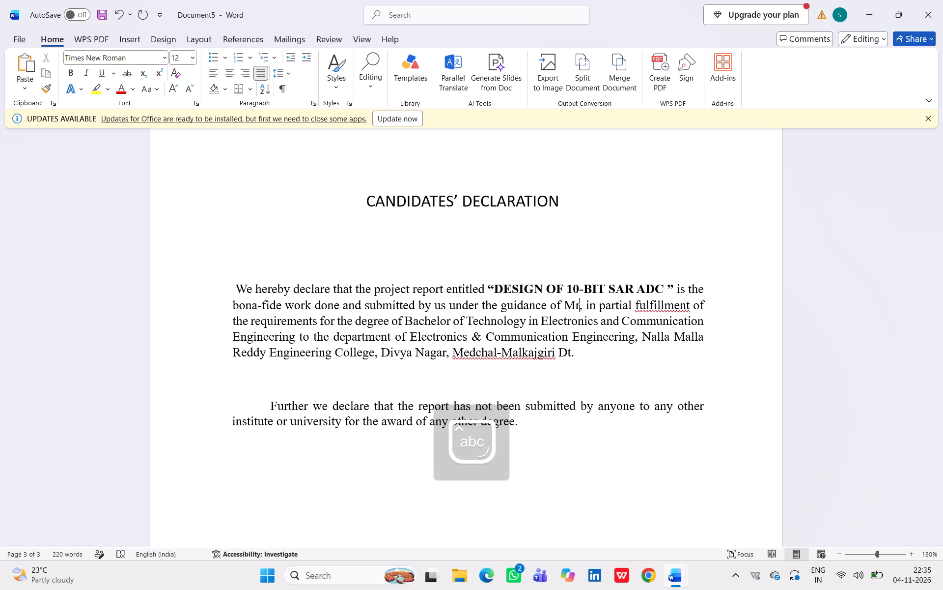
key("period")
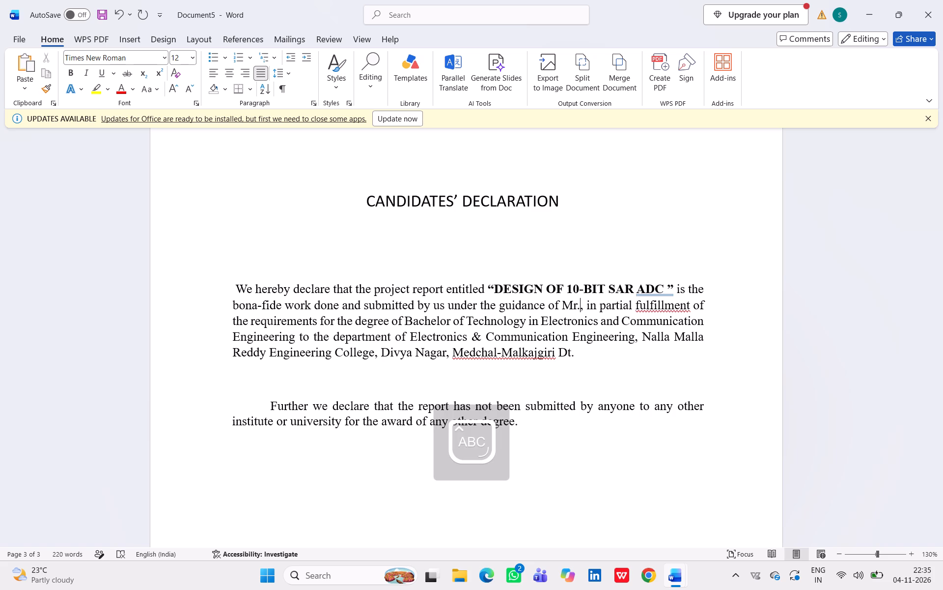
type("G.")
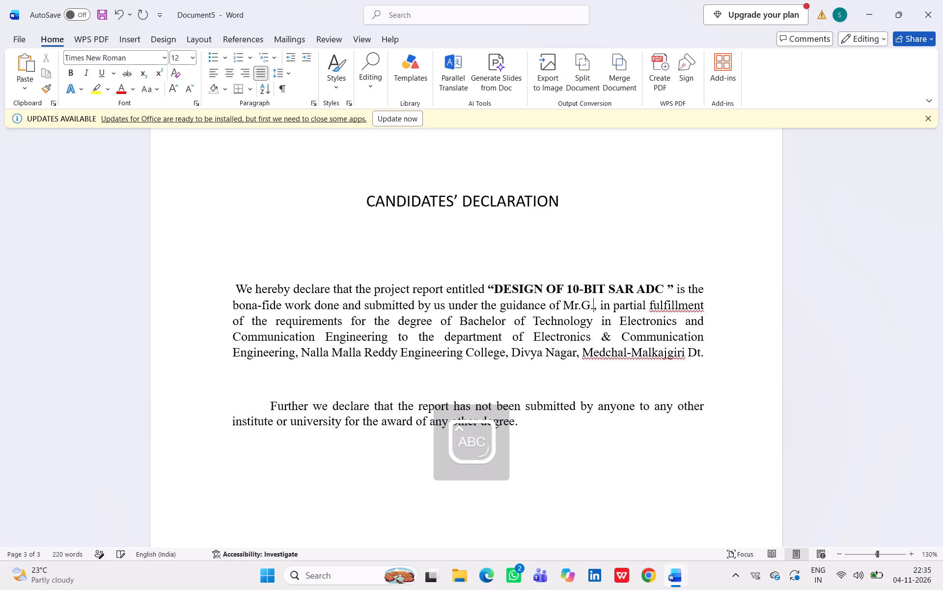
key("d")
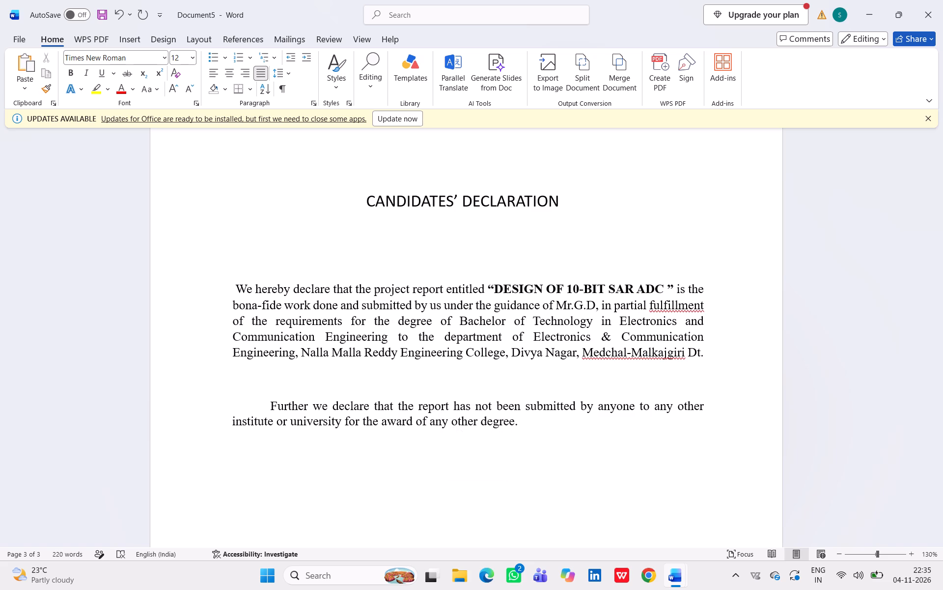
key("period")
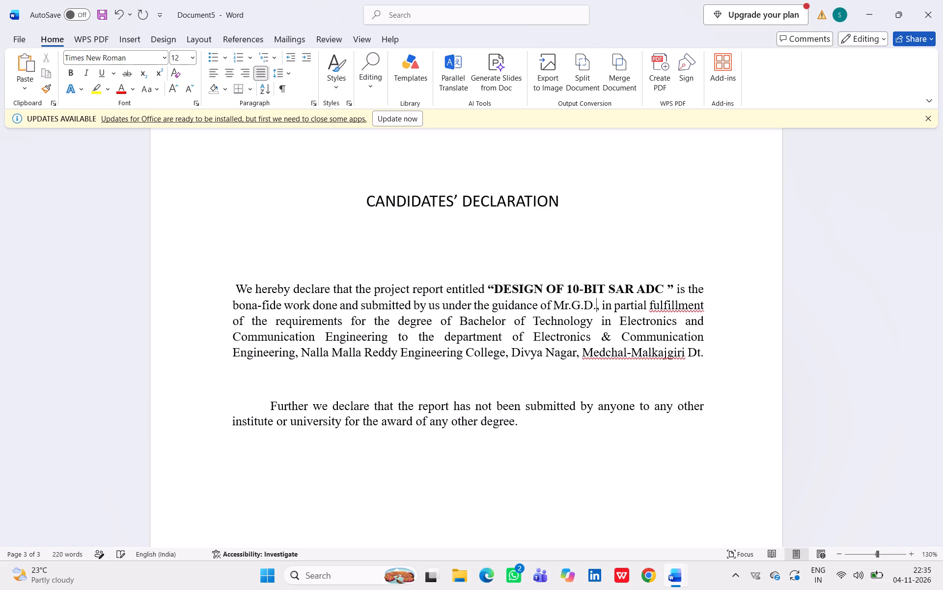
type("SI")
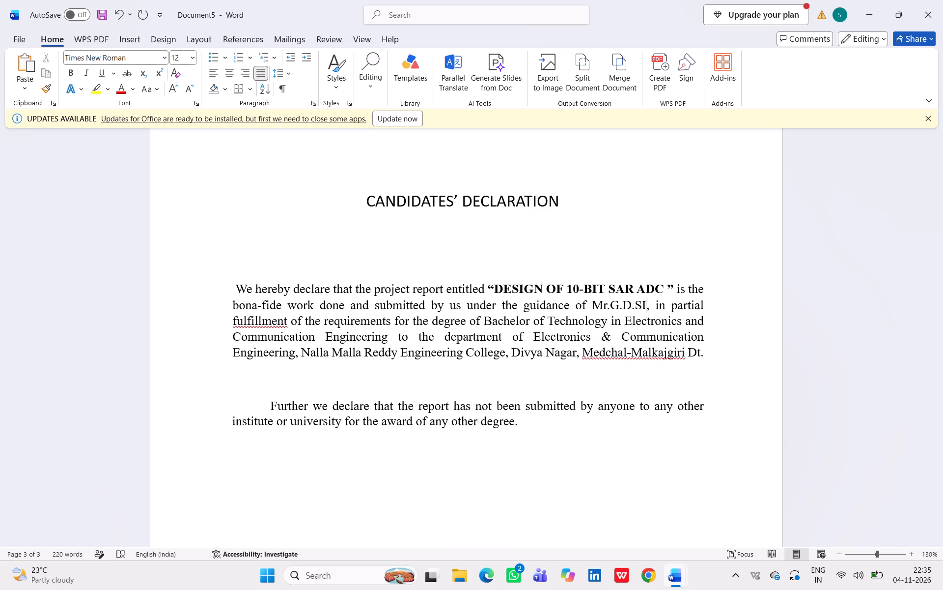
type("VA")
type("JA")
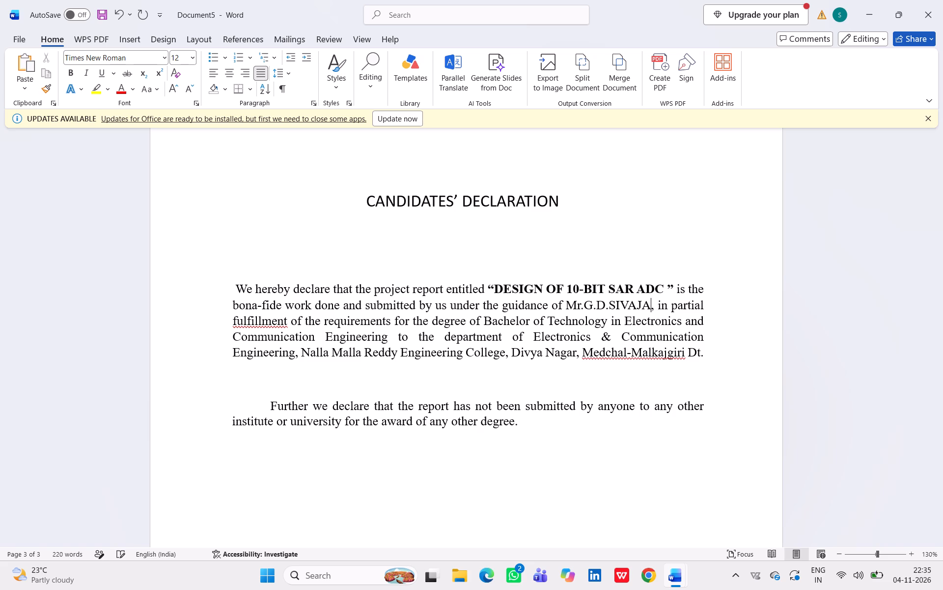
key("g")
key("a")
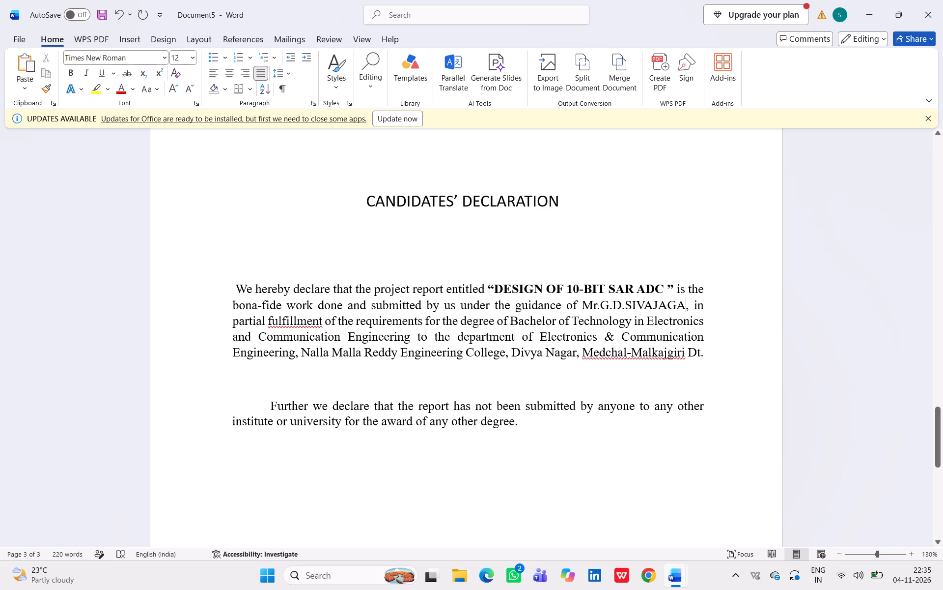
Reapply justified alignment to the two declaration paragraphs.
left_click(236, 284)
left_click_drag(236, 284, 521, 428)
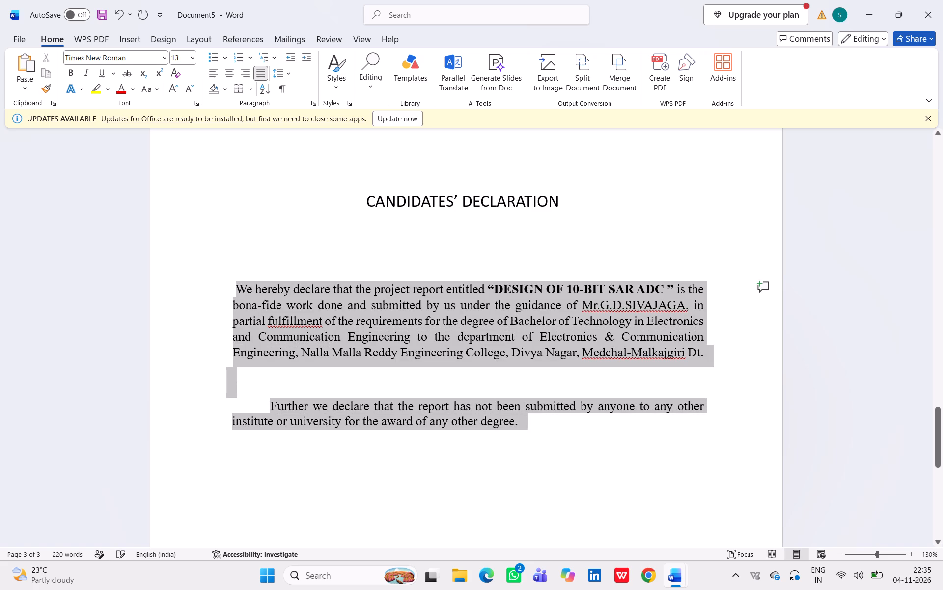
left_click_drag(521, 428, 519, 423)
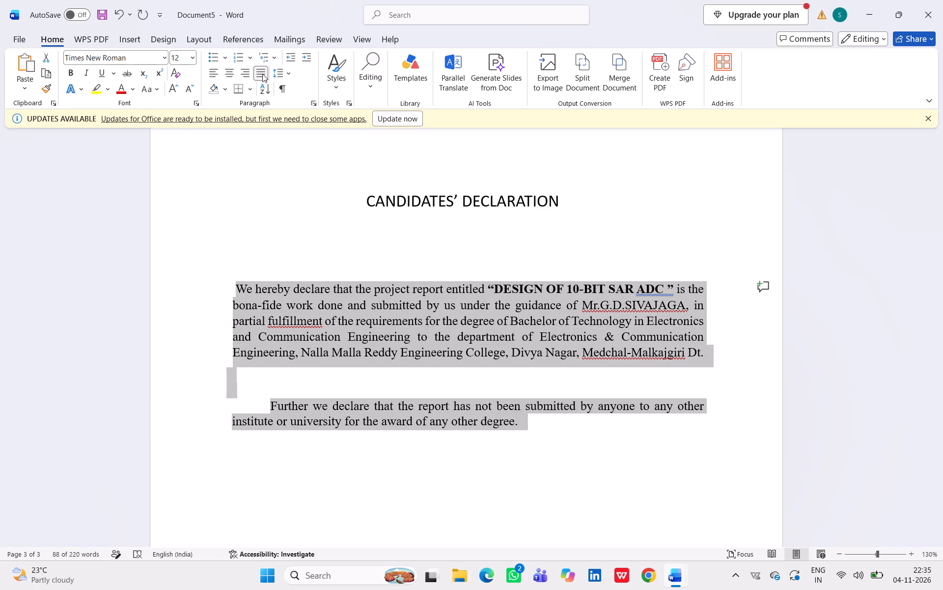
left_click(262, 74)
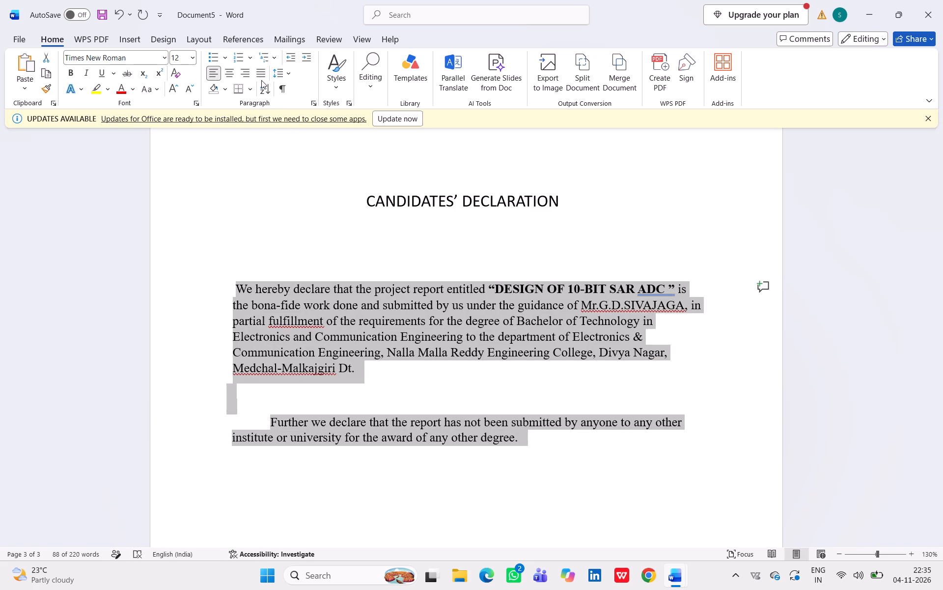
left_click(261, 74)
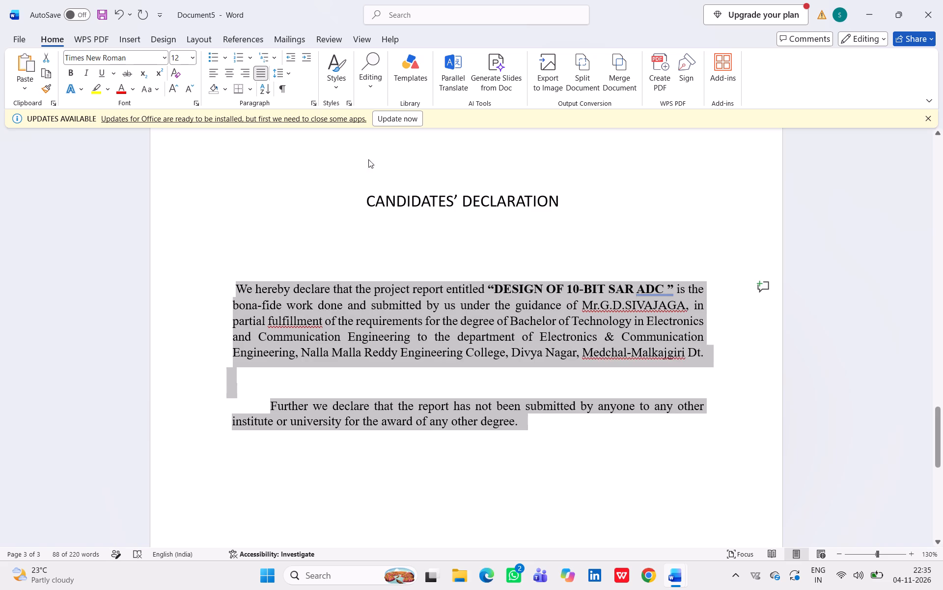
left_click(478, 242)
Insert fifteen blank lines below the declaration on the third page to start a fourth page.
scroll(478, 242, "down", 1)
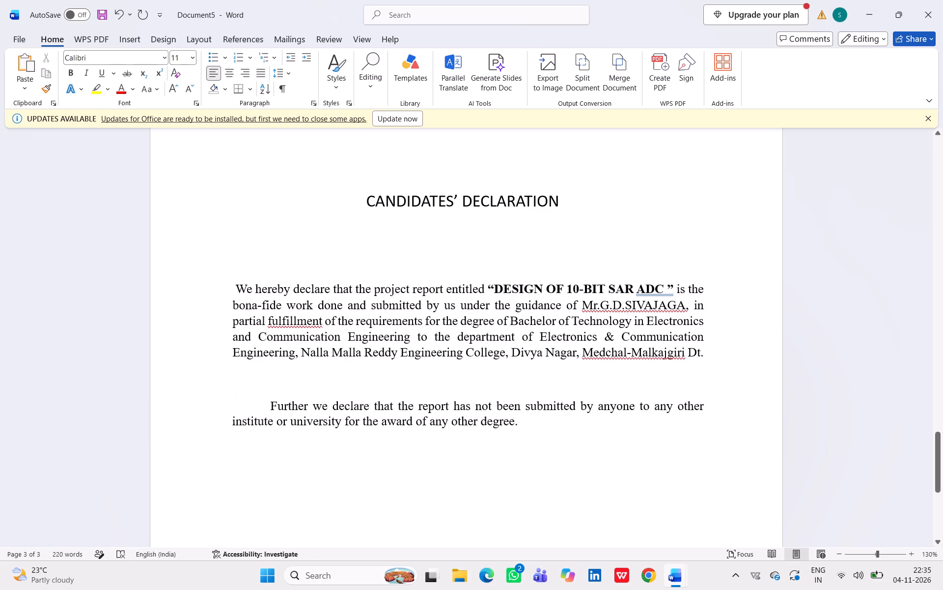
scroll(478, 242, "down", 1)
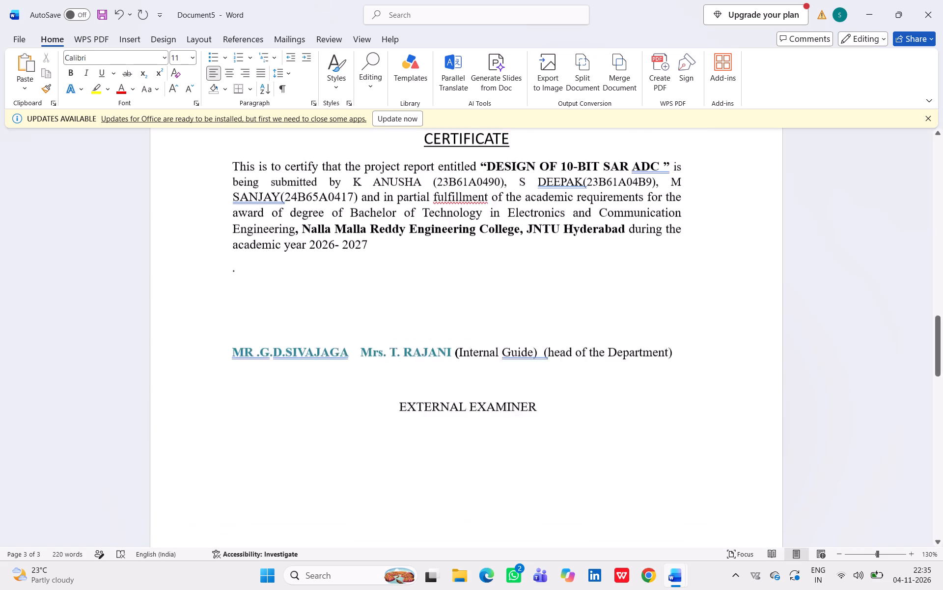
scroll(478, 242, "down", 1)
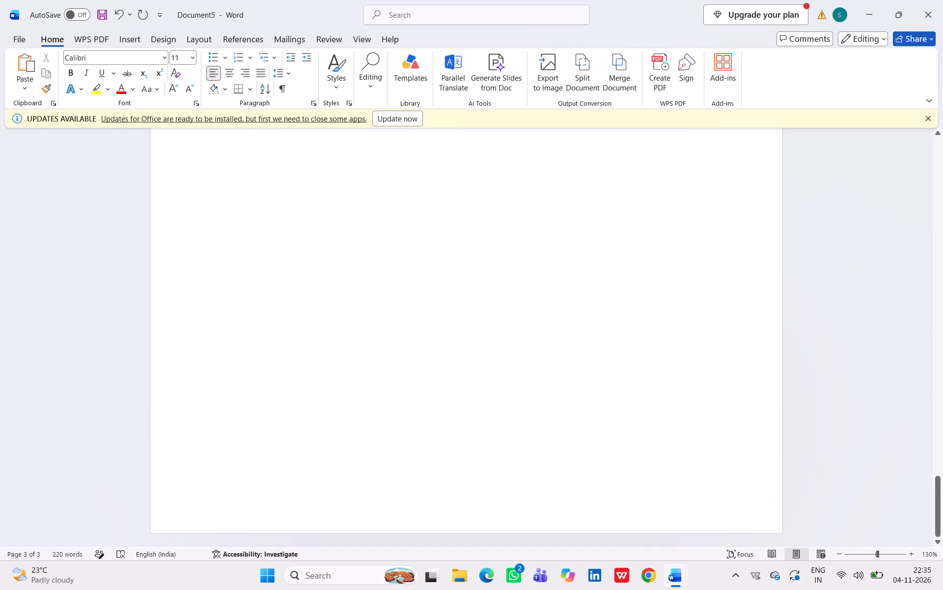
scroll(478, 242, "down", 1)
left_click(515, 369)
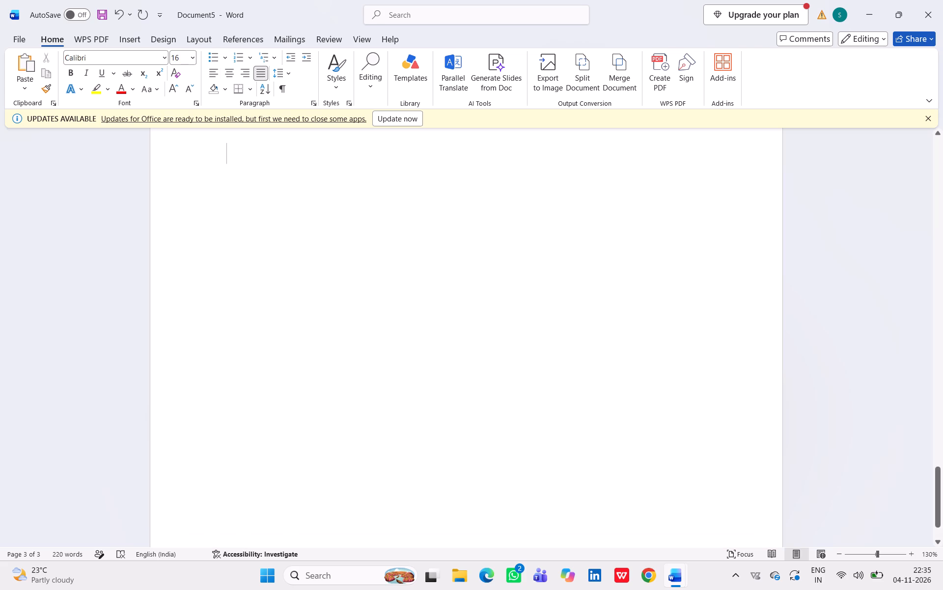
key("Return")
key("Return")
key("Return")
key("Return")
key("Return")
key("Return")
key("Return")
key("Return")
key("Return")
key("Return")
key("Return")
key("Return")
key("Return")
key("Return")
key("Return")
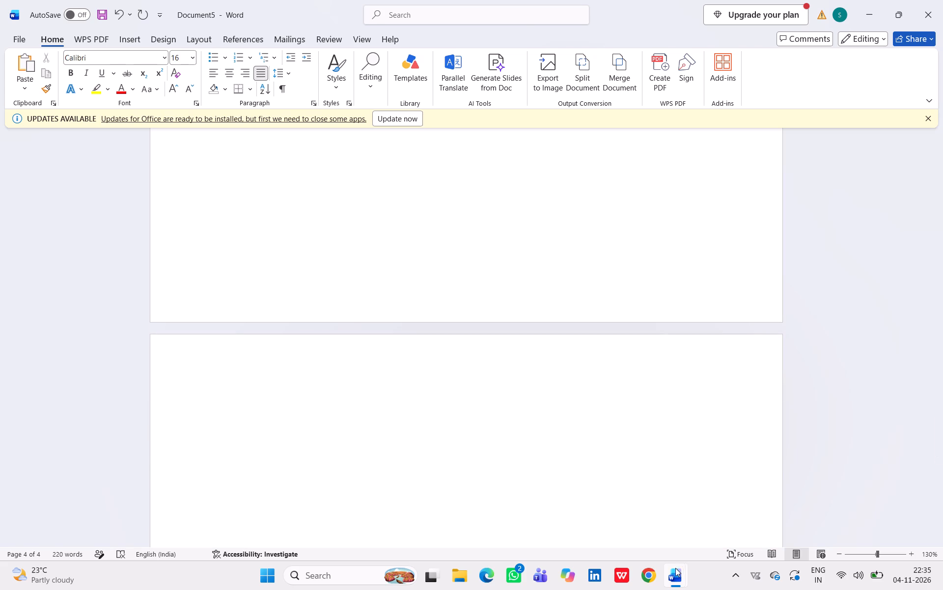
Copy the Place, Date and candidate names block from Project Report EDITT and paste it below the declaration in Document5.
left_click(581, 520)
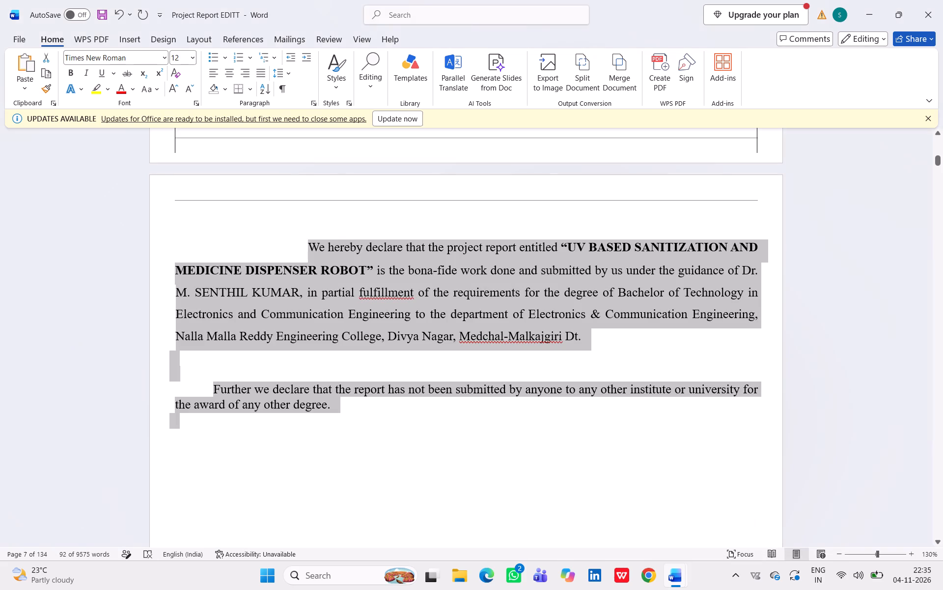
left_click(581, 520)
scroll(573, 488, "down", 1)
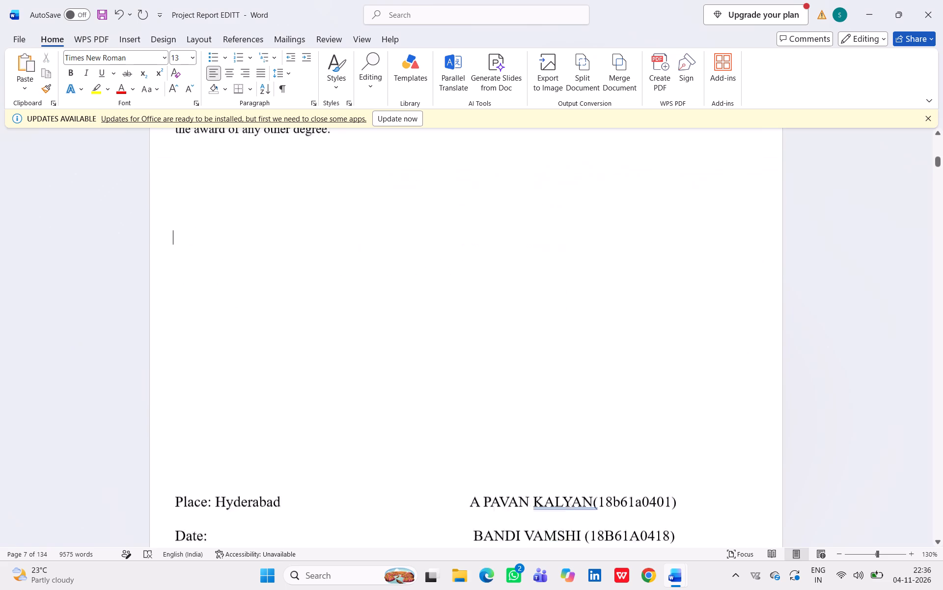
scroll(573, 488, "down", 2)
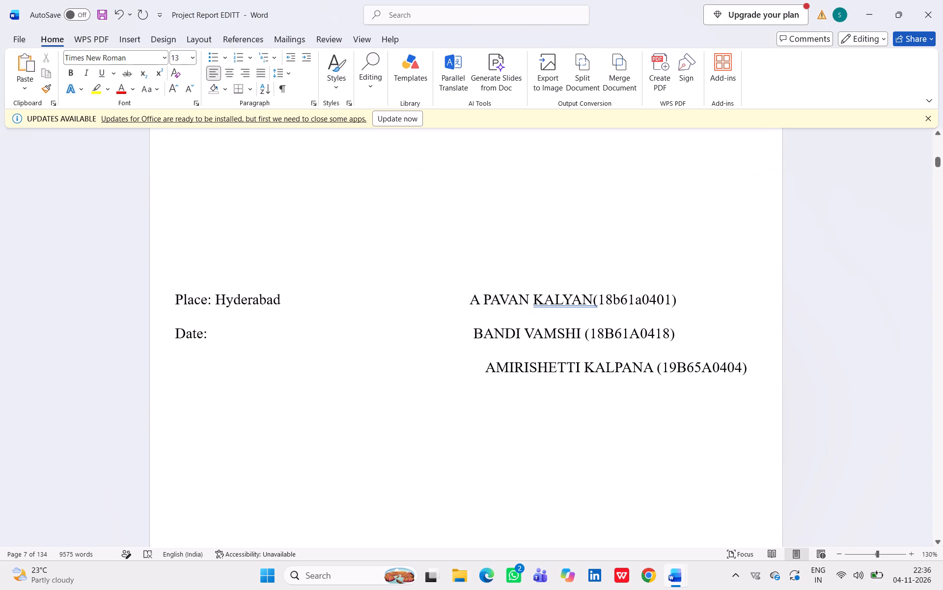
left_click(166, 293)
left_click_drag(166, 293, 674, 396)
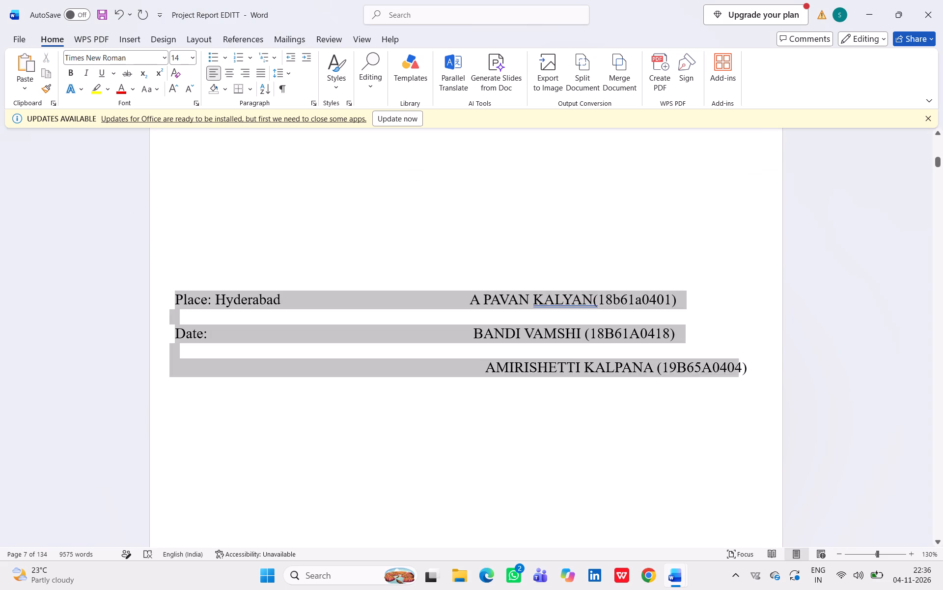
left_click_drag(674, 396, 664, 390)
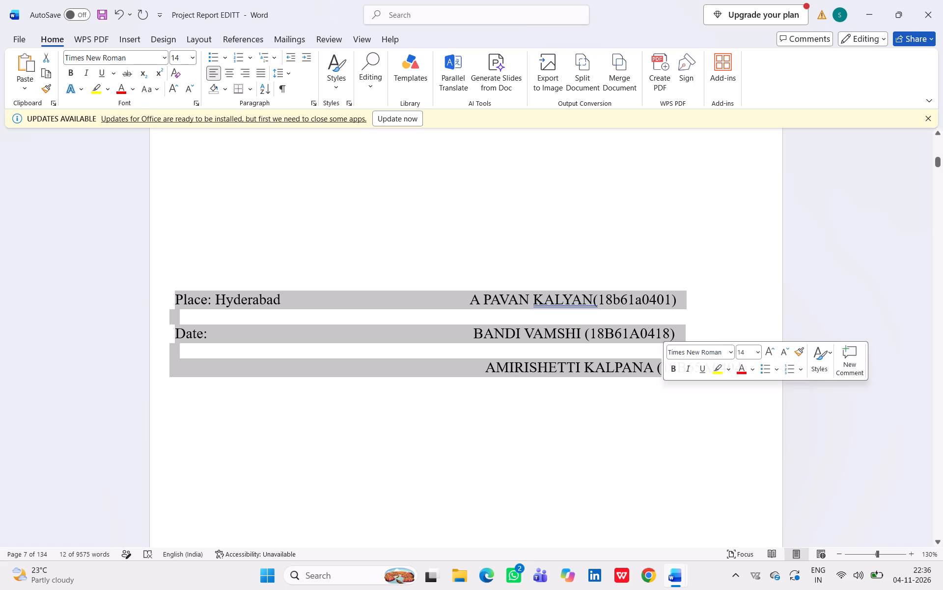
left_click_drag(589, 480, 245, 277)
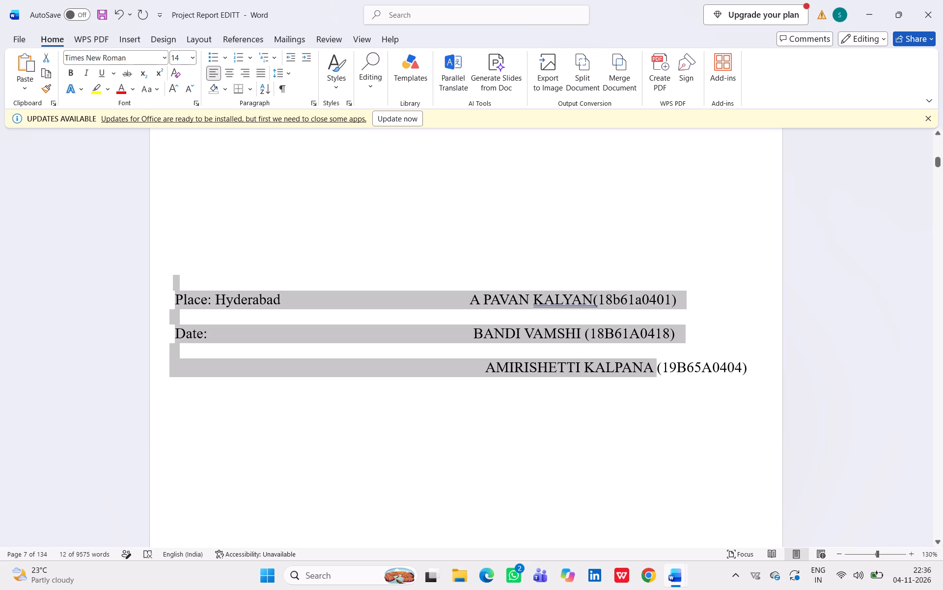
left_click_drag(245, 277, 250, 274)
left_click(250, 274)
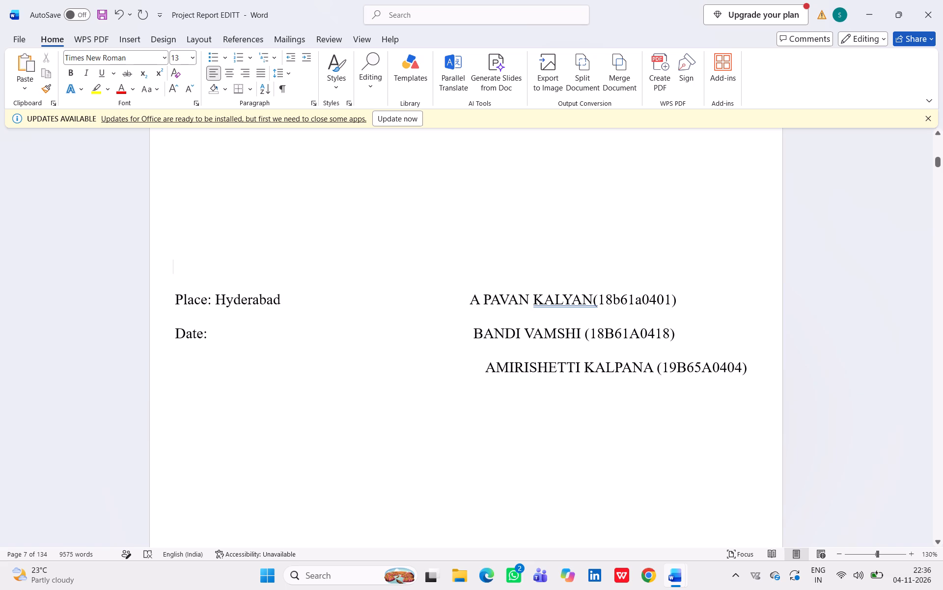
left_click(170, 296)
left_click_drag(170, 296, 422, 400)
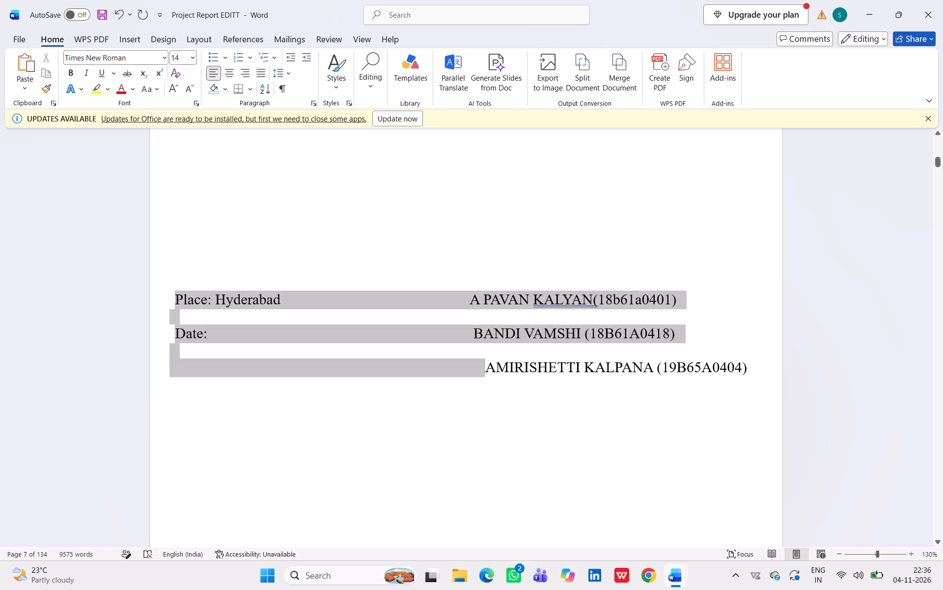
left_click_drag(422, 400, 709, 441)
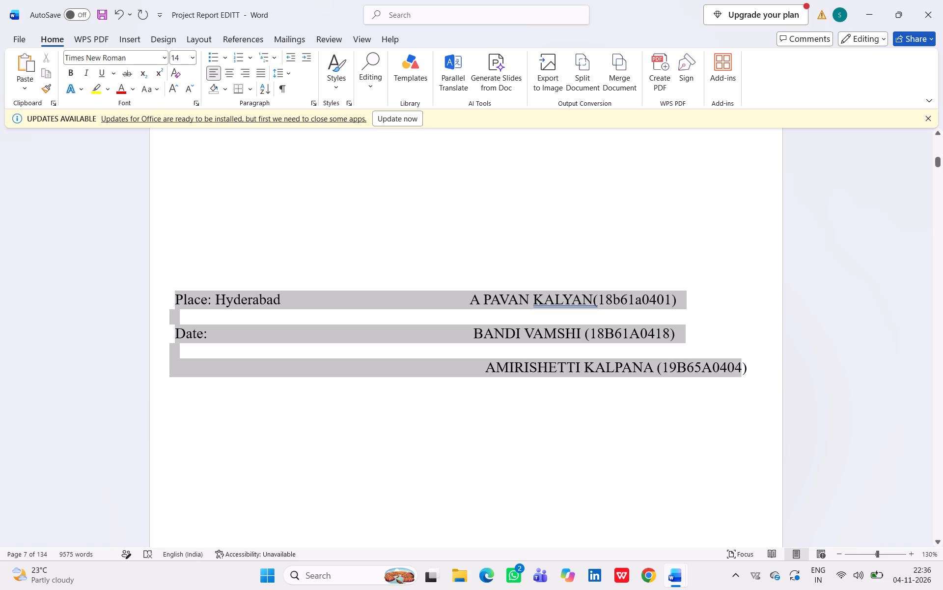
left_click_drag(709, 441, 797, 430)
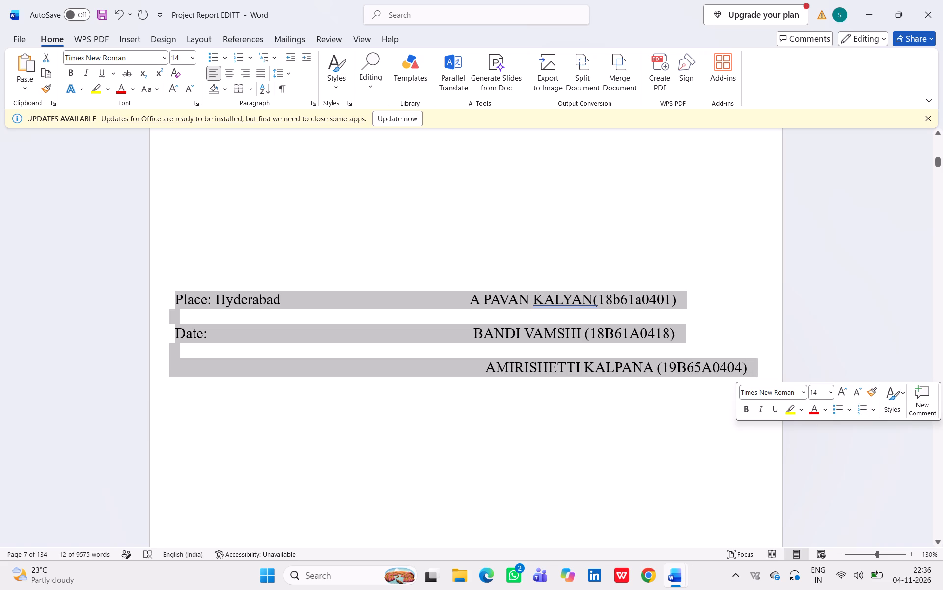
key("ctrl+c")
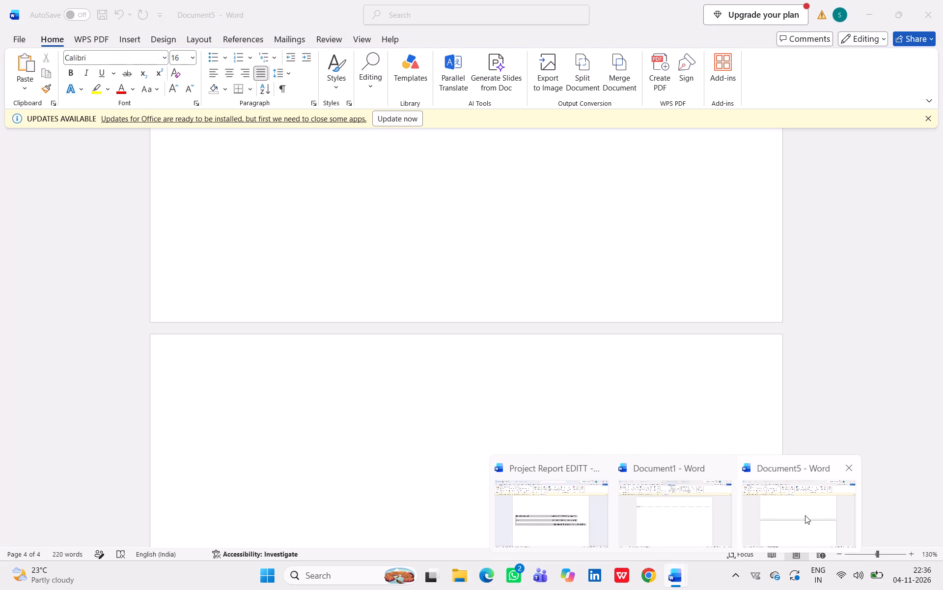
left_click(805, 515)
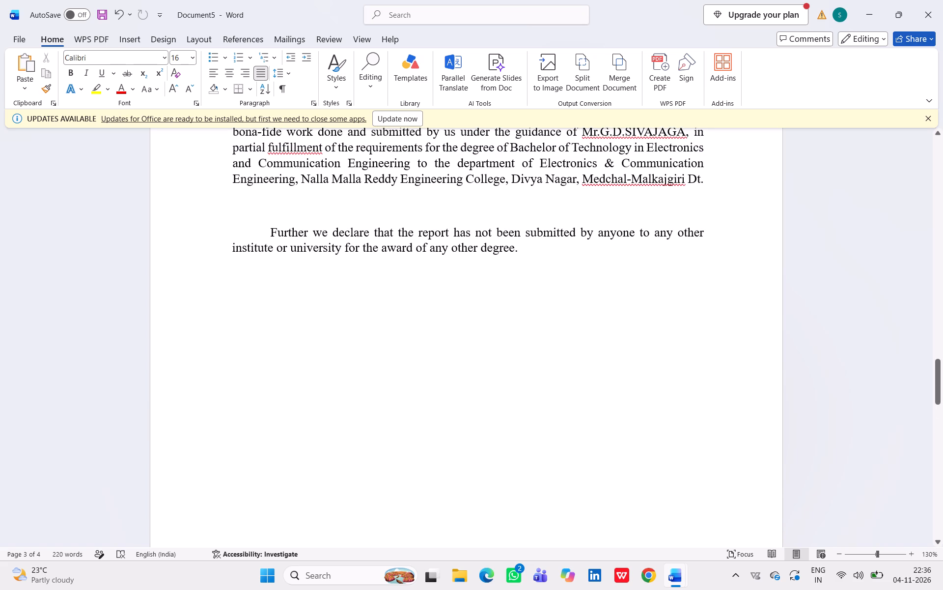
left_click(219, 389)
key("ctrl+v")
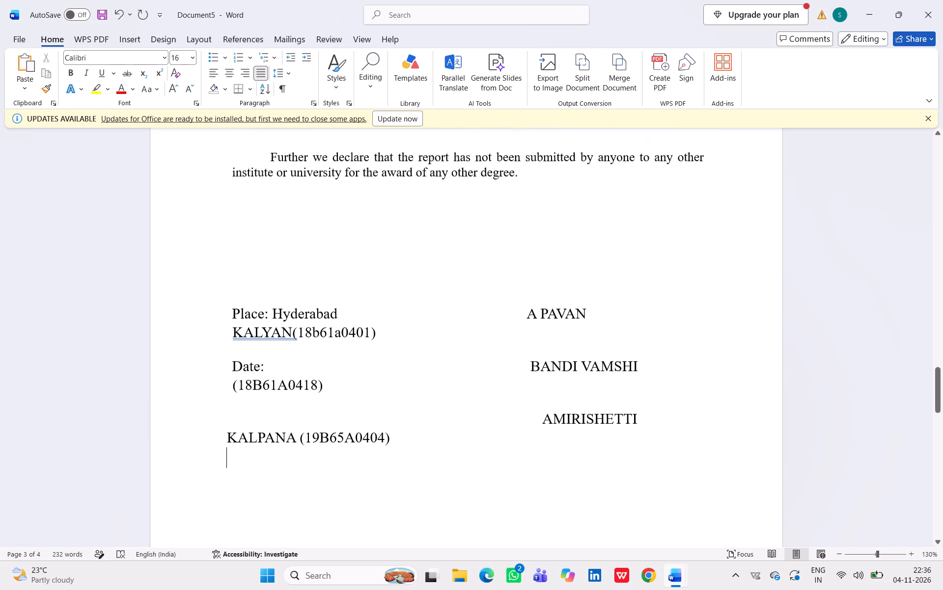
On the Place line, replace the start of the old candidate's name with the new first candidate's name.
left_click(594, 310)
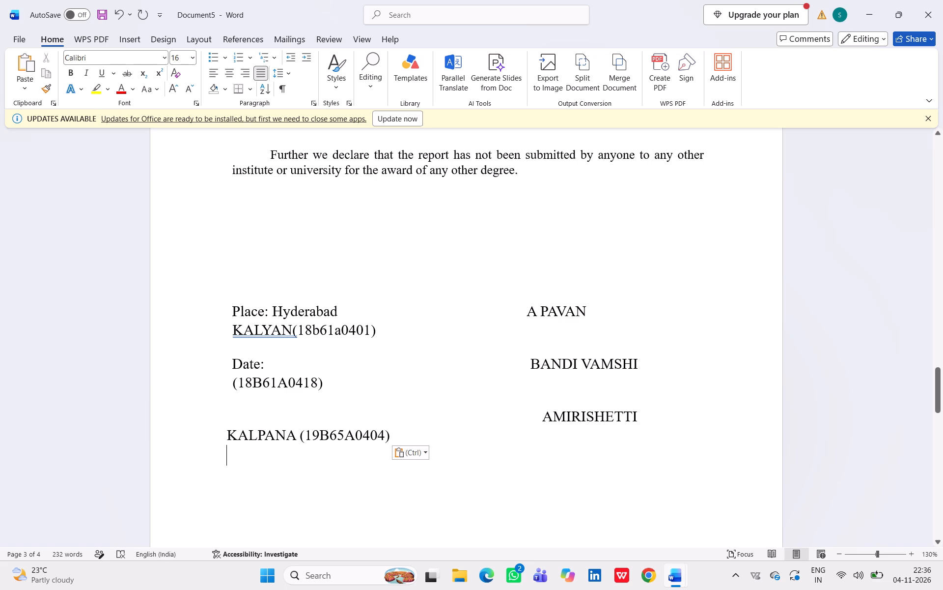
key("BackSpace")
key("BackSpace")
key("BackSpace")
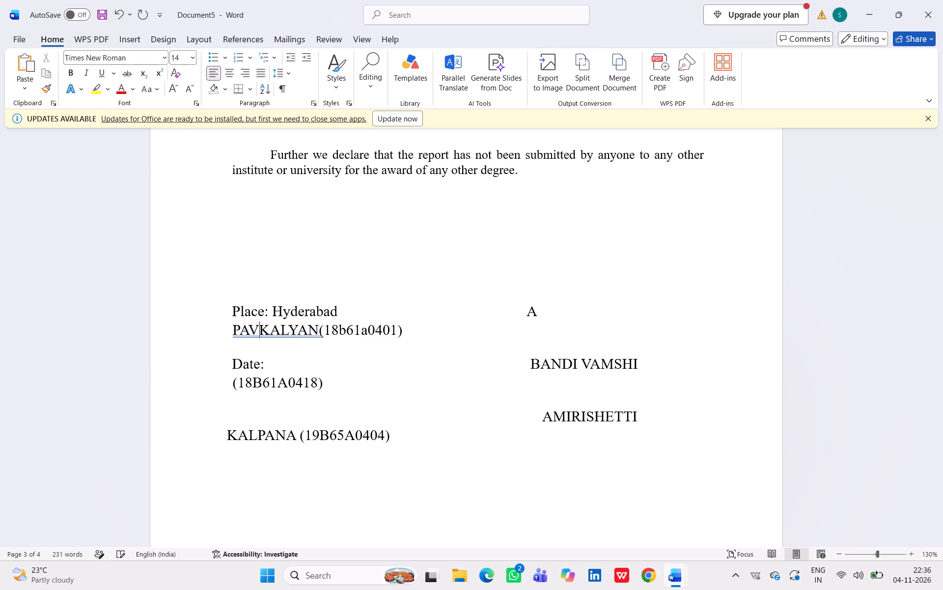
key("BackSpace")
key("BackSpace")
key("BackSpace")
key("BackSpace")
key("BackSpace")
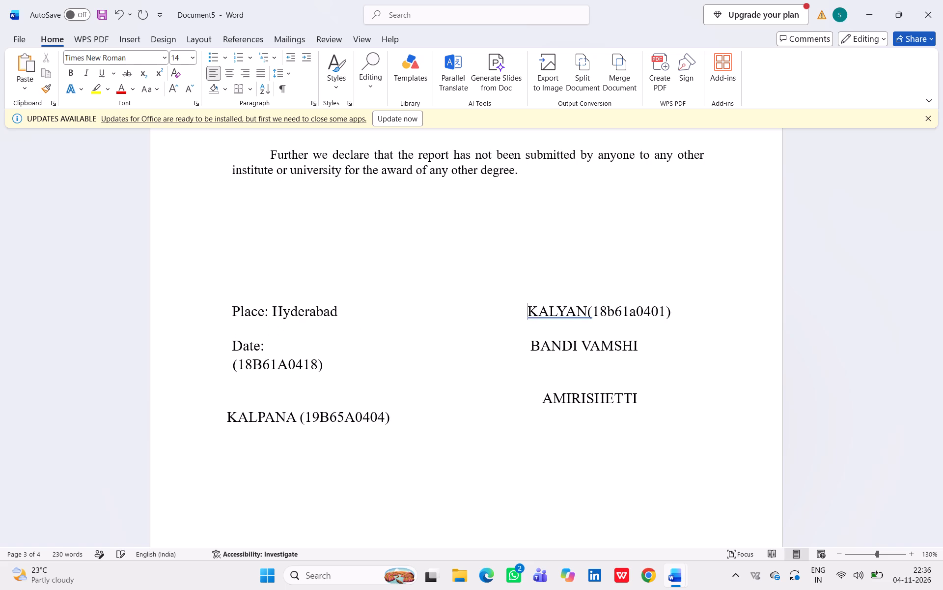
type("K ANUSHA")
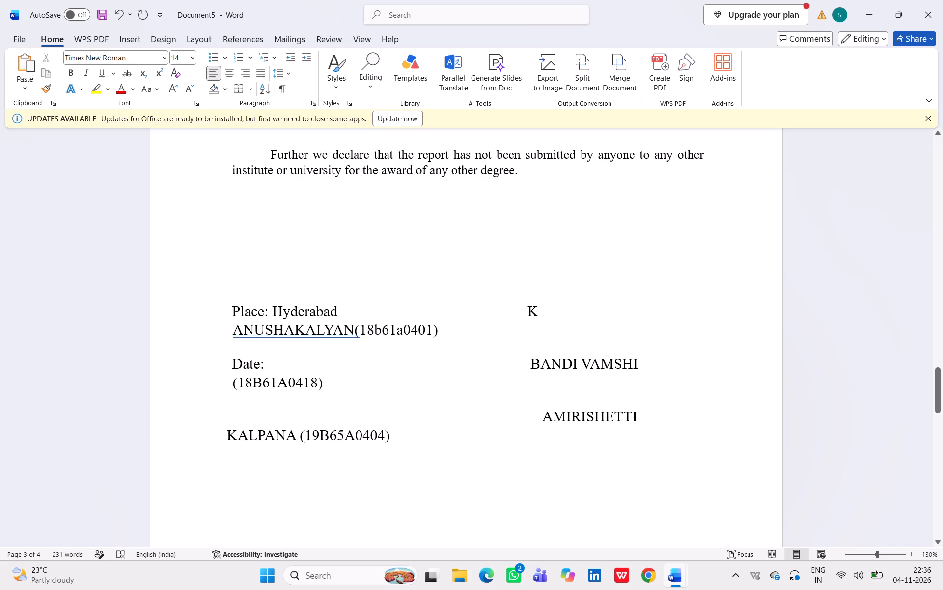
Delete the leftover surname and roll number of the old candidate after the new first candidate's name.
left_click(444, 334)
left_click_drag(444, 334, 297, 329)
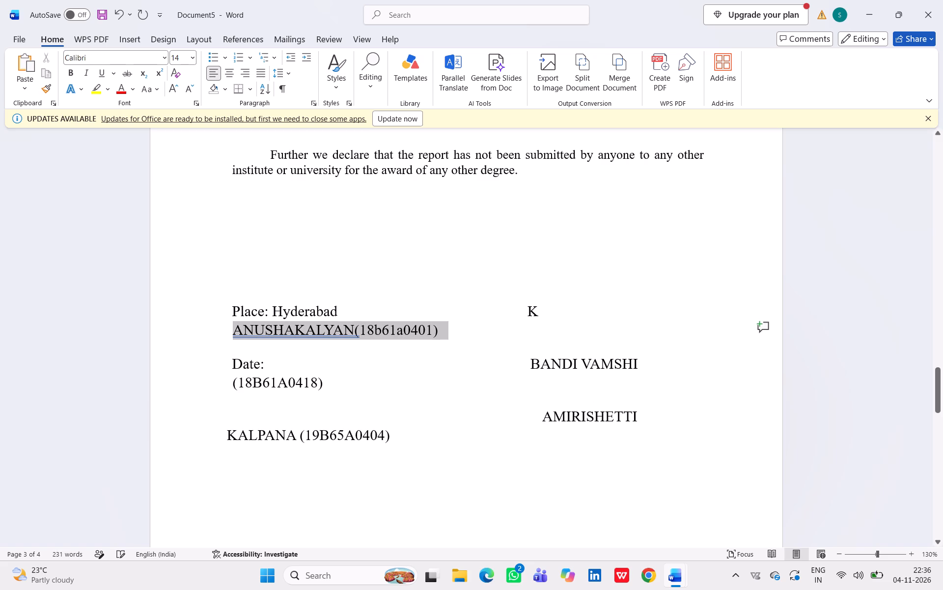
left_click_drag(297, 329, 472, 330)
left_click(472, 330)
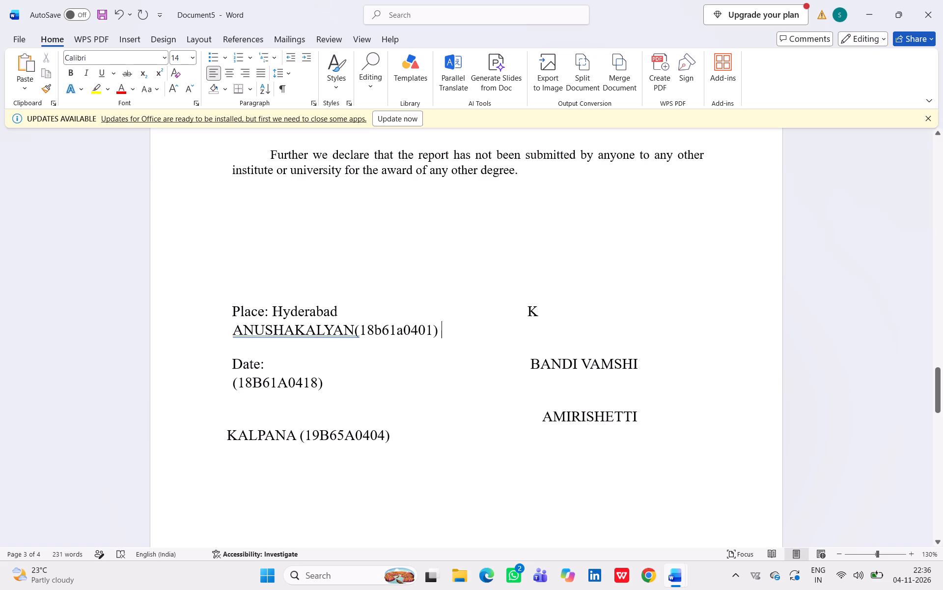
left_click_drag(440, 328, 344, 329)
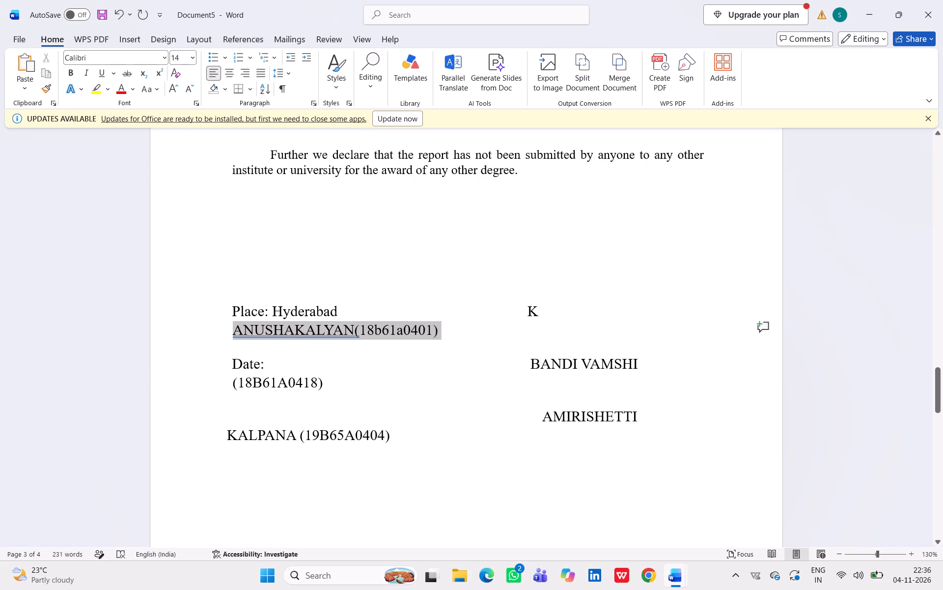
left_click_drag(344, 329, 470, 314)
left_click_drag(470, 314, 451, 303)
left_click(451, 303)
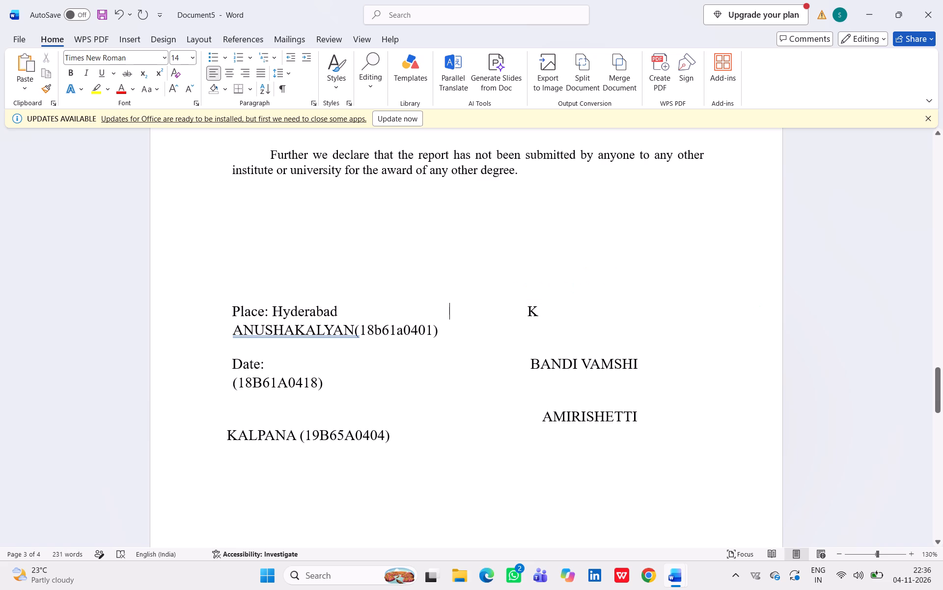
left_click(444, 328)
key("BackSpace")
key("BackSpace")
key("BackSpace")
key("BackSpace")
key("BackSpace")
key("BackSpace")
key("BackSpace")
key("BackSpace")
key("BackSpace")
key("BackSpace")
key("BackSpace")
key("BackSpace")
key("BackSpace")
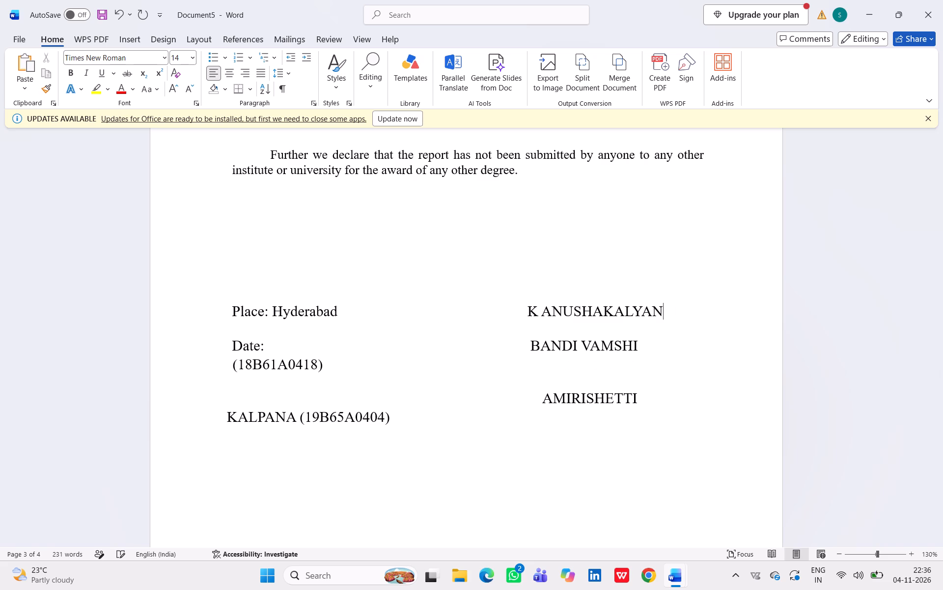
key("BackSpace")
key("BackSpace")
key("BackSpace")
key("BackSpace")
key("BackSpace")
key("BackSpace")
Add the first candidate's roll number in parentheses after the new name on the Place line.
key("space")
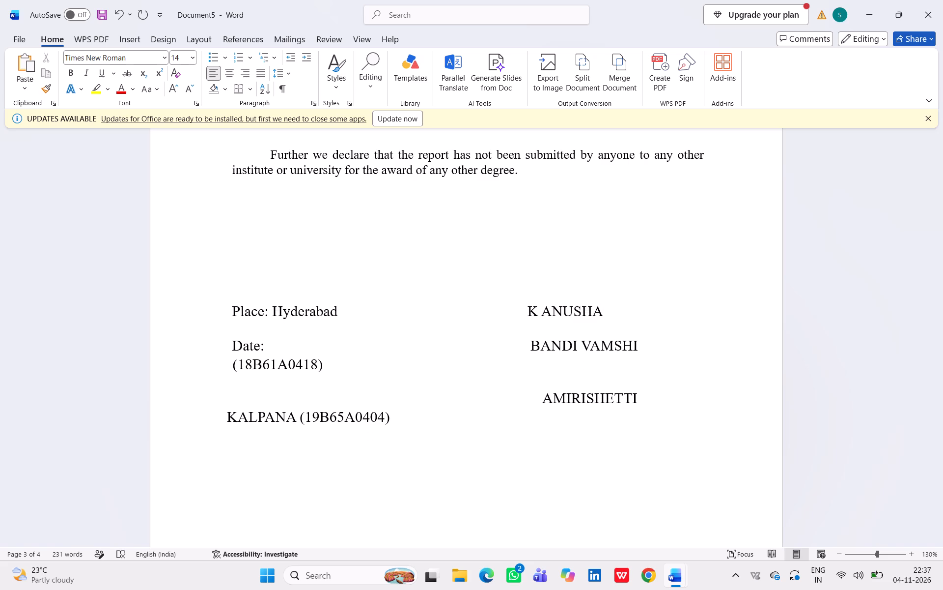
key("shift+parenleft")
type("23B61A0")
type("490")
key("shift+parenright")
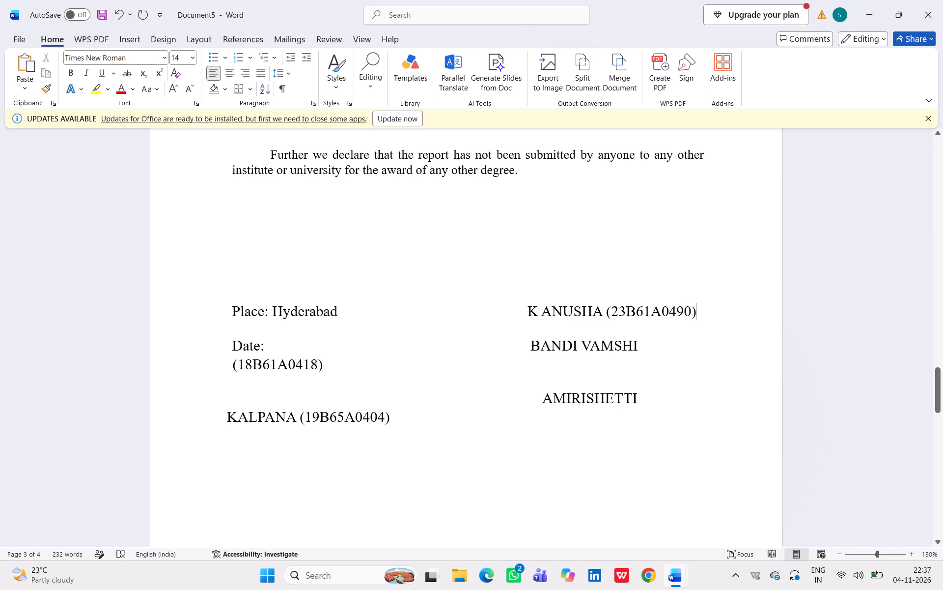
Replace the old candidate's name on the Date line with the new second candidate's name.
left_click(636, 344)
key("BackSpace")
key("BackSpace")
key("BackSpace")
key("BackSpace")
key("BackSpace")
key("BackSpace")
key("BackSpace")
key("BackSpace")
key("BackSpace")
key("BackSpace")
key("BackSpace")
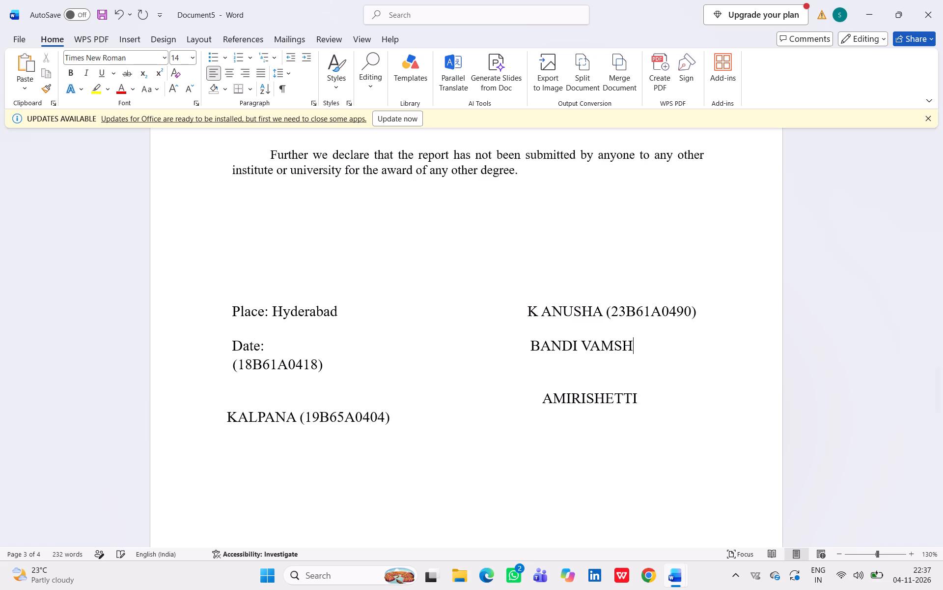
key("BackSpace")
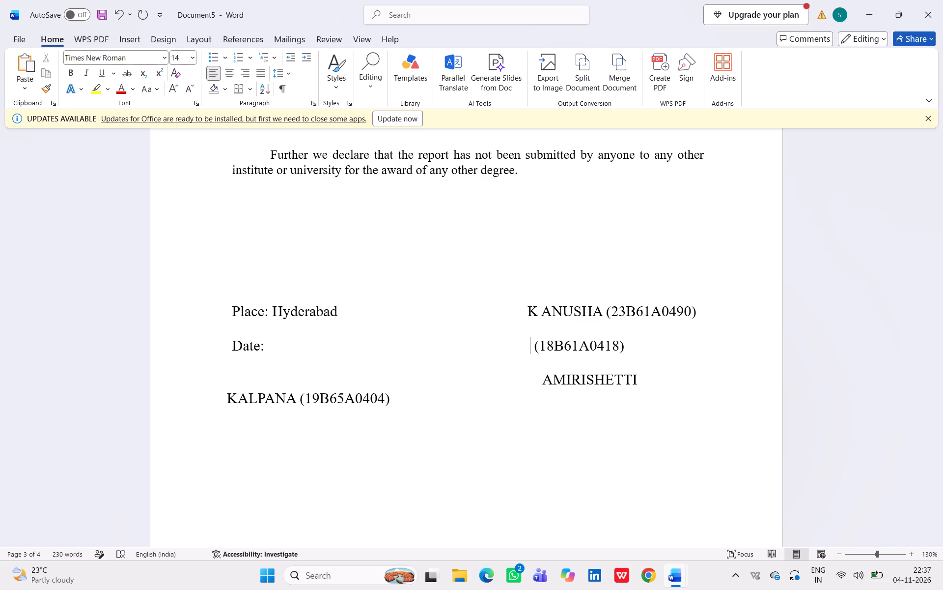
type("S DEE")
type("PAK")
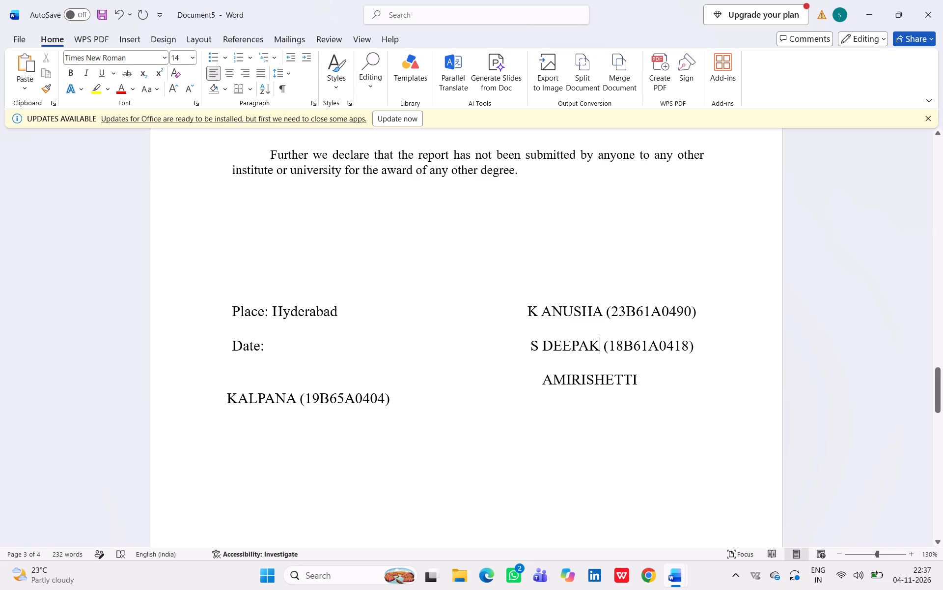
Replace the roll number in parentheses on the Date line with the second candidate's own roll number.
left_click(689, 346)
key("BackSpace")
key("BackSpace")
key("BackSpace")
key("BackSpace")
key("BackSpace")
key("BackSpace")
key("BackSpace")
key("BackSpace")
key("BackSpace")
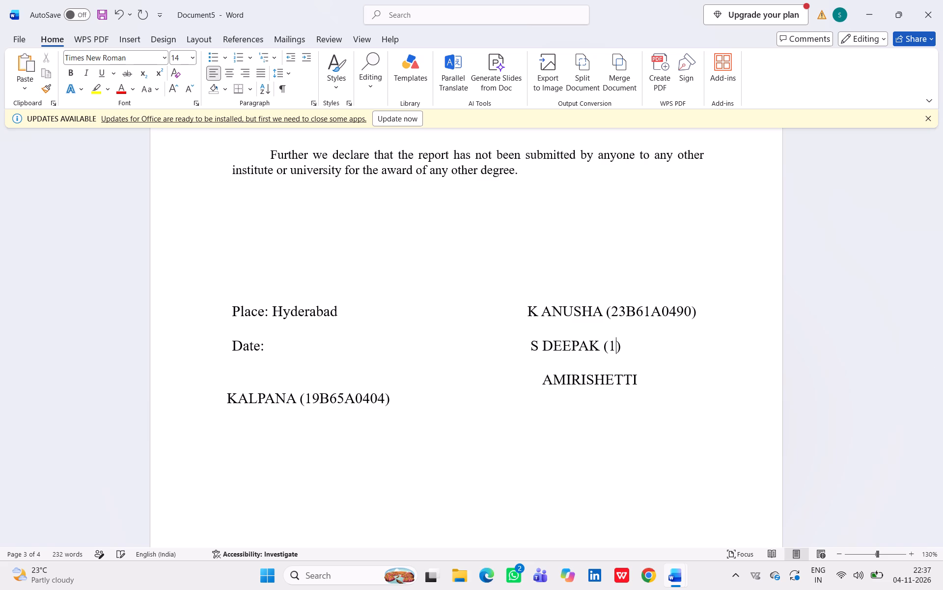
key("BackSpace")
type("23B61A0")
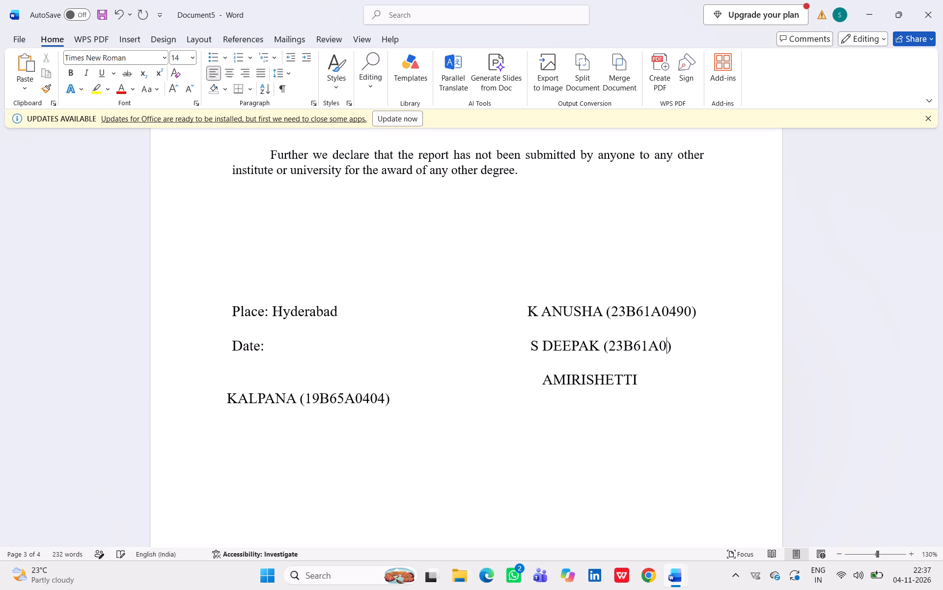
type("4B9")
Replace the old third candidate's name below the Date line with the new third candidate's name.
double_click(651, 383)
key("BackSpace")
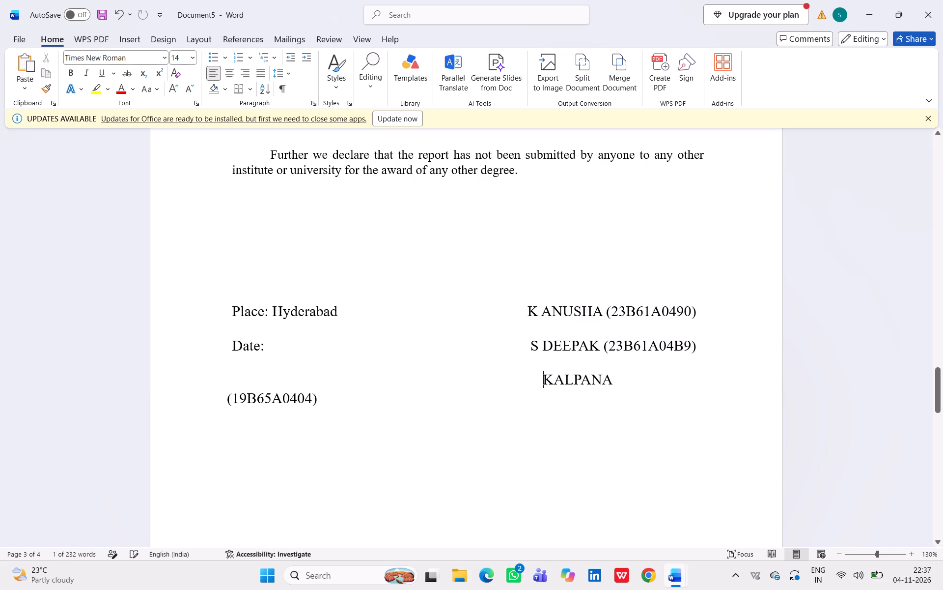
double_click(634, 382)
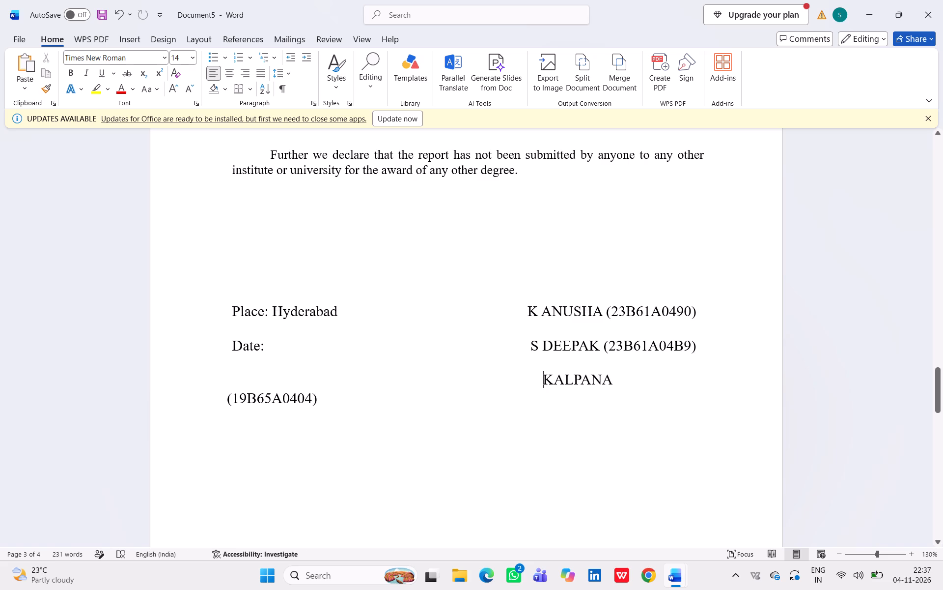
key("BackSpace")
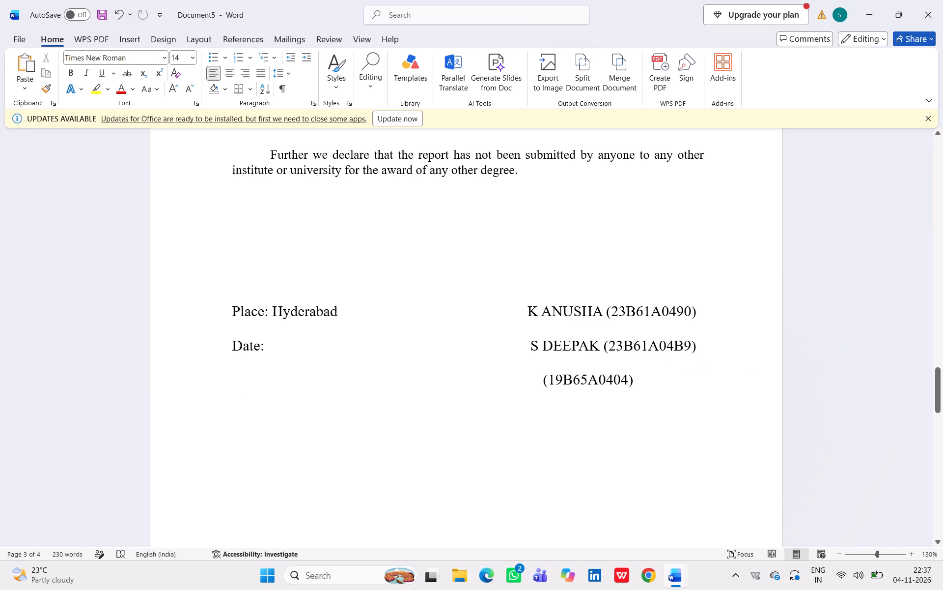
left_click(531, 383)
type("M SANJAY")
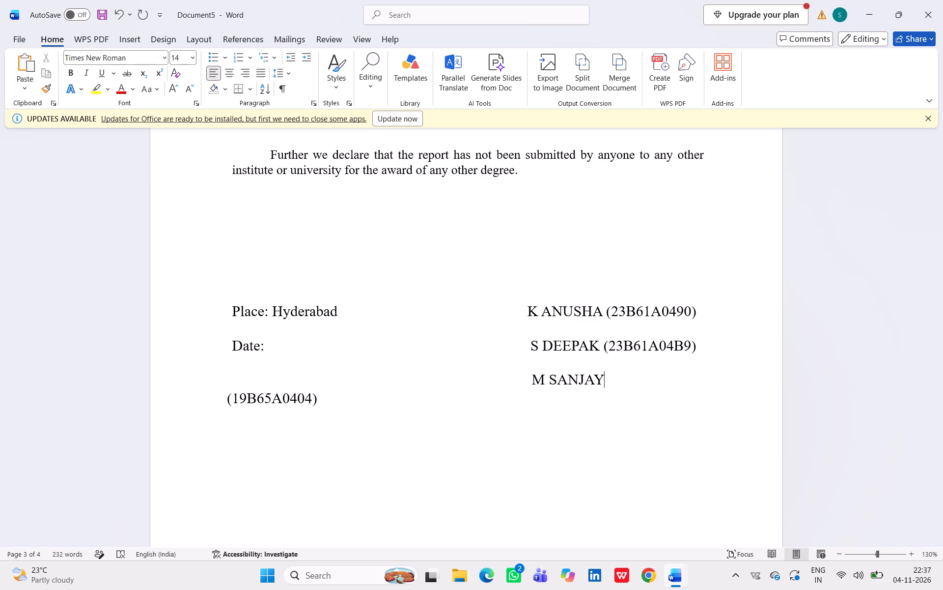
Replace the old roll number in the third signature entry with the third candidate's own roll number in parentheses.
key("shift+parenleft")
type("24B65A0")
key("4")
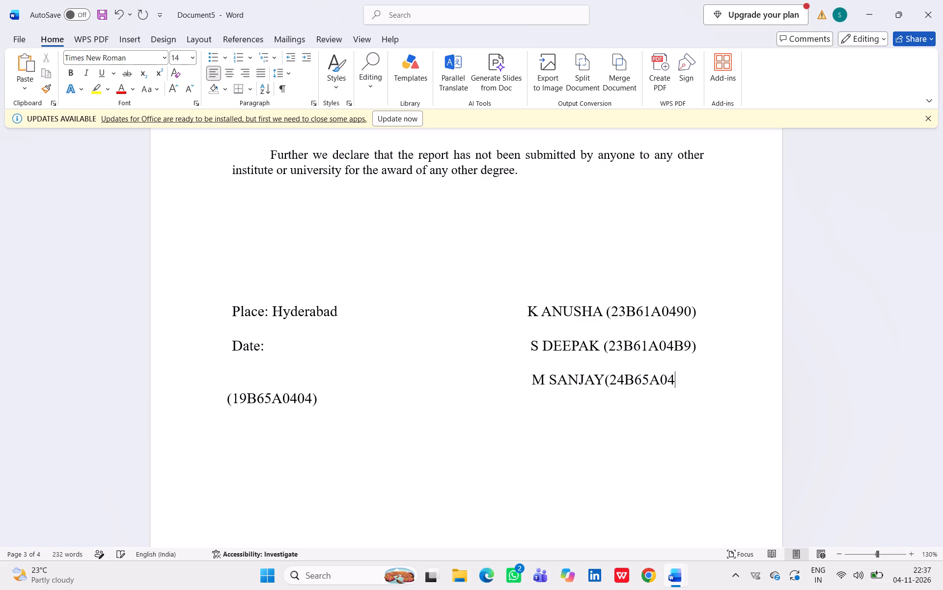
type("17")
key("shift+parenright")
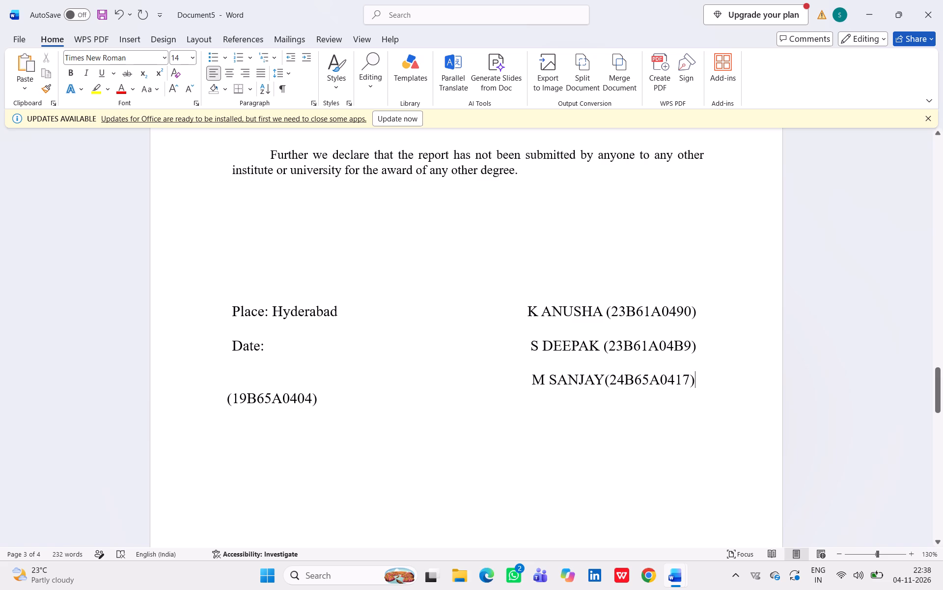
double_click(220, 404)
left_click_drag(206, 426, 231, 390)
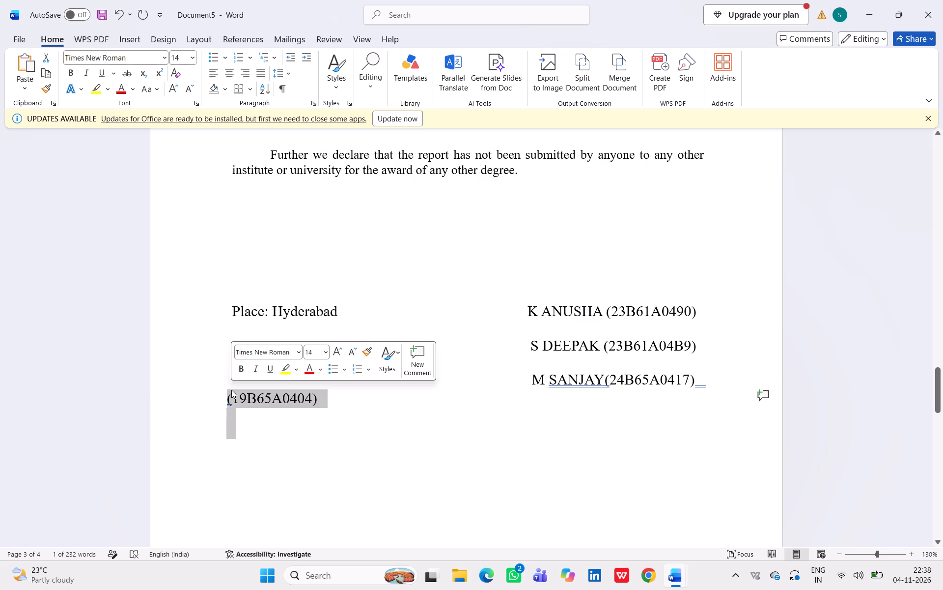
key("BackSpace")
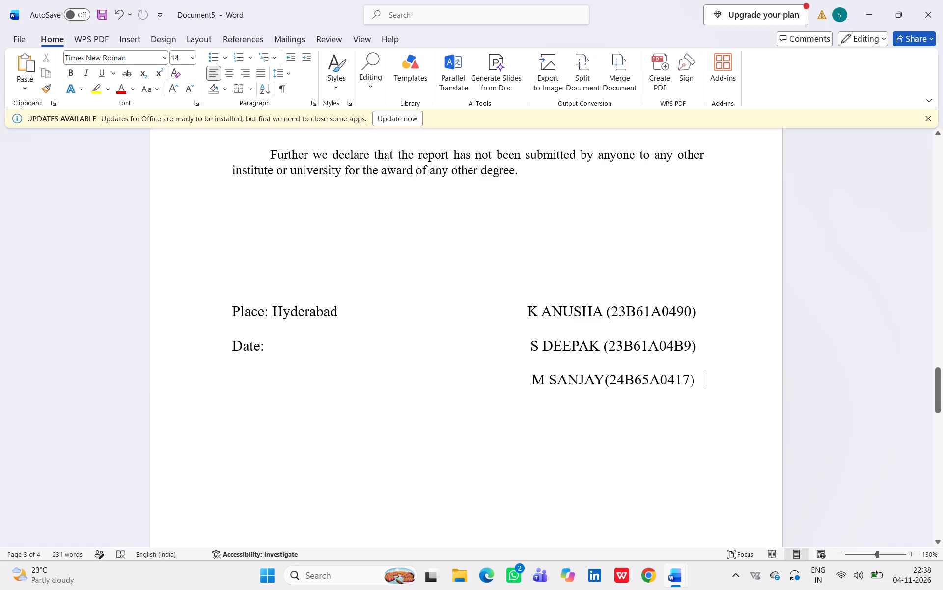
Remove extra spaces before the second and third candidates' names to line them up with the first name.
left_click(528, 346)
key("BackSpace")
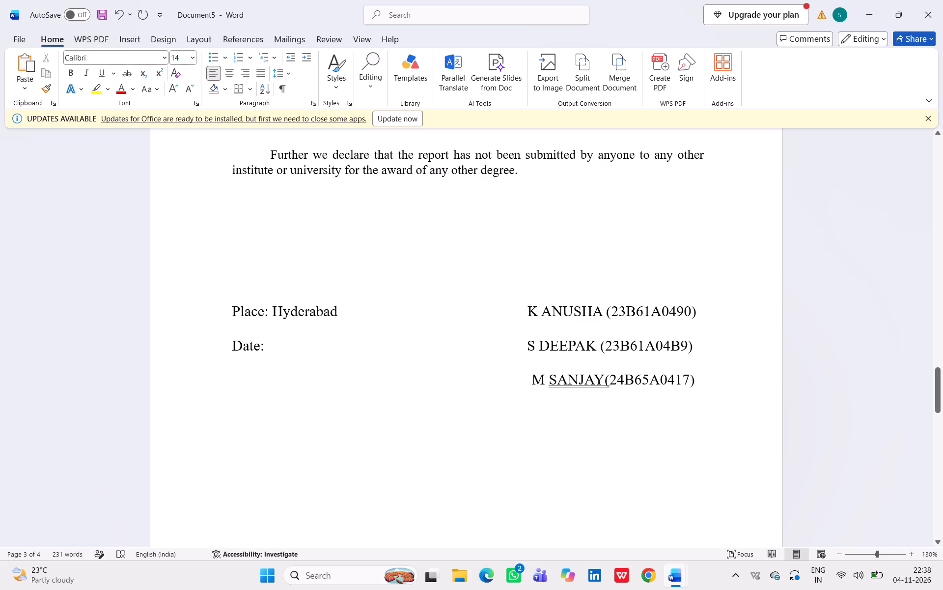
key("BackSpace")
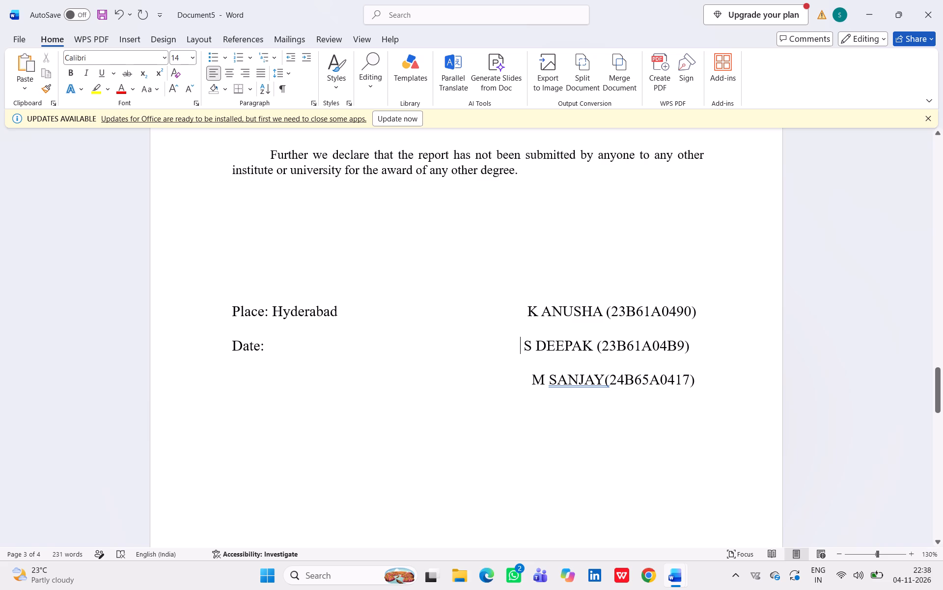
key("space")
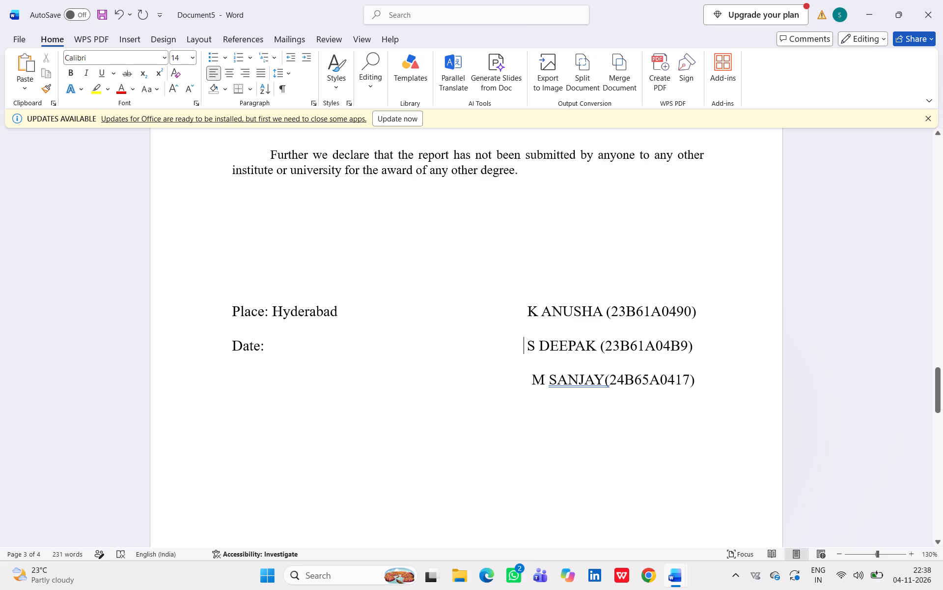
left_click(530, 381)
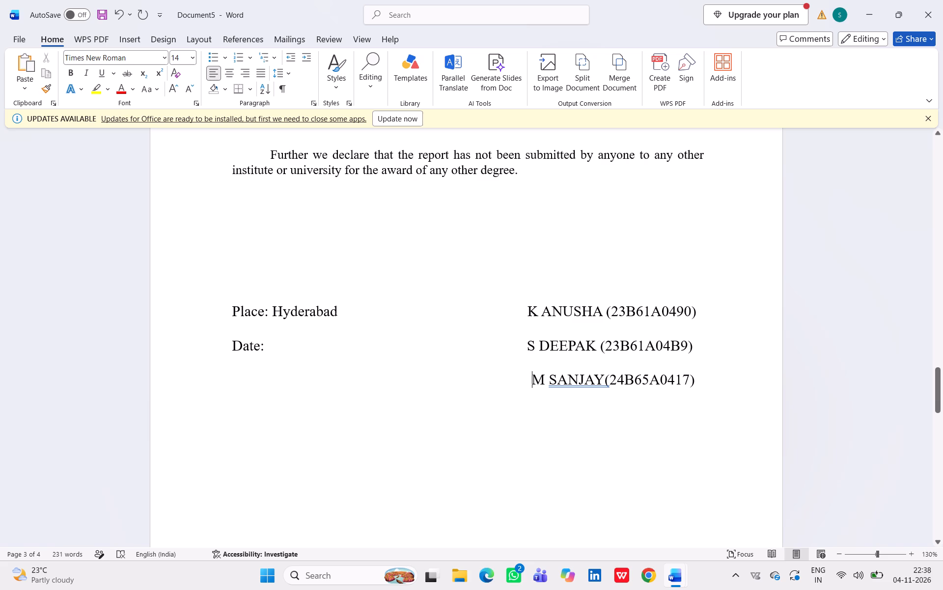
key("BackSpace")
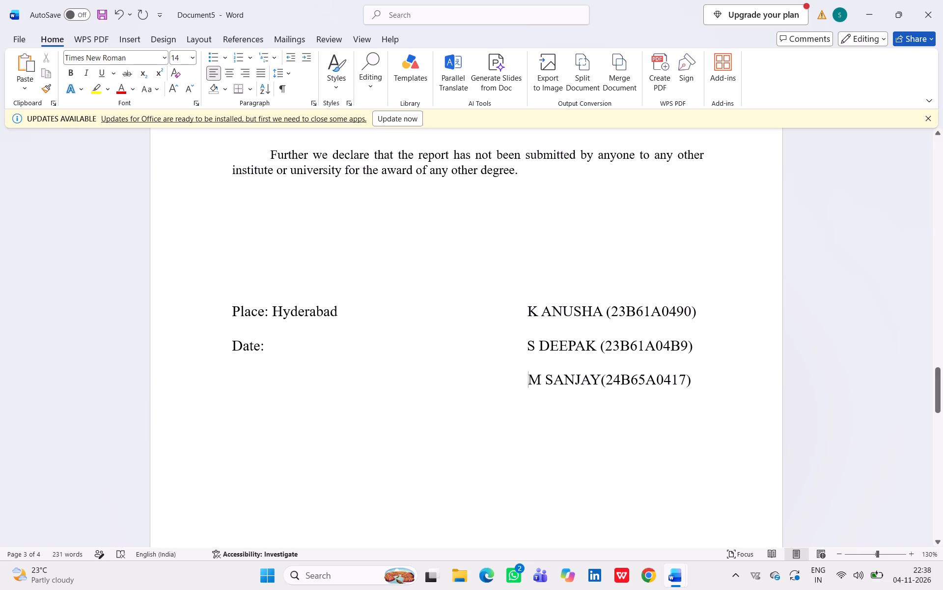
Justify the signature block from the Place line through the third candidate's line.
left_click(215, 294)
left_click(222, 305)
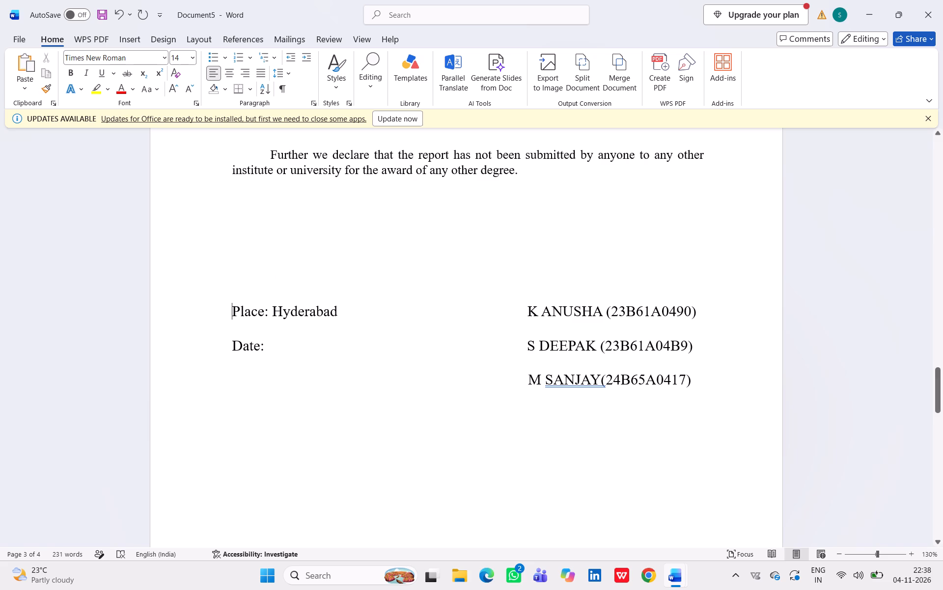
left_click(222, 305)
left_click_drag(222, 305, 417, 403)
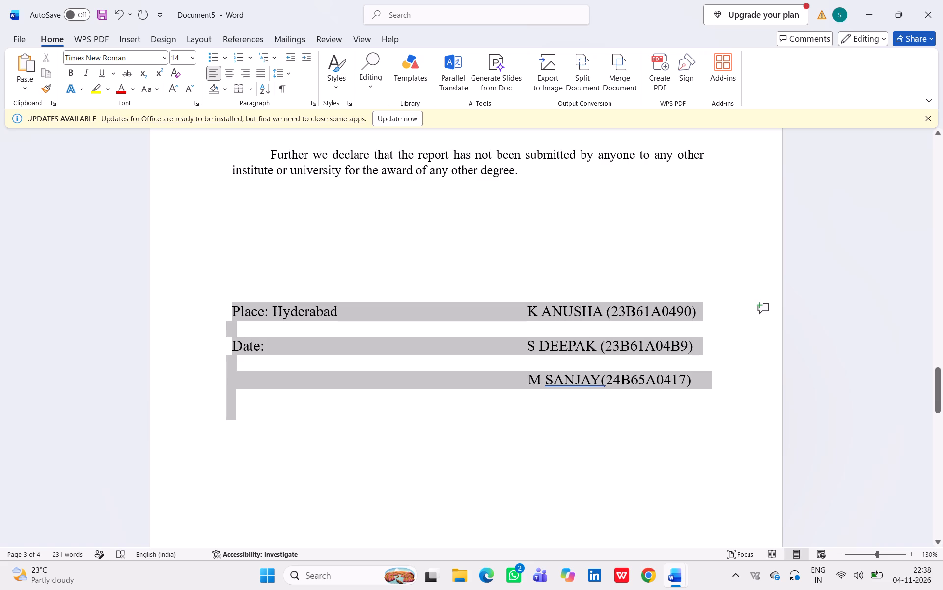
left_click_drag(417, 403, 416, 399)
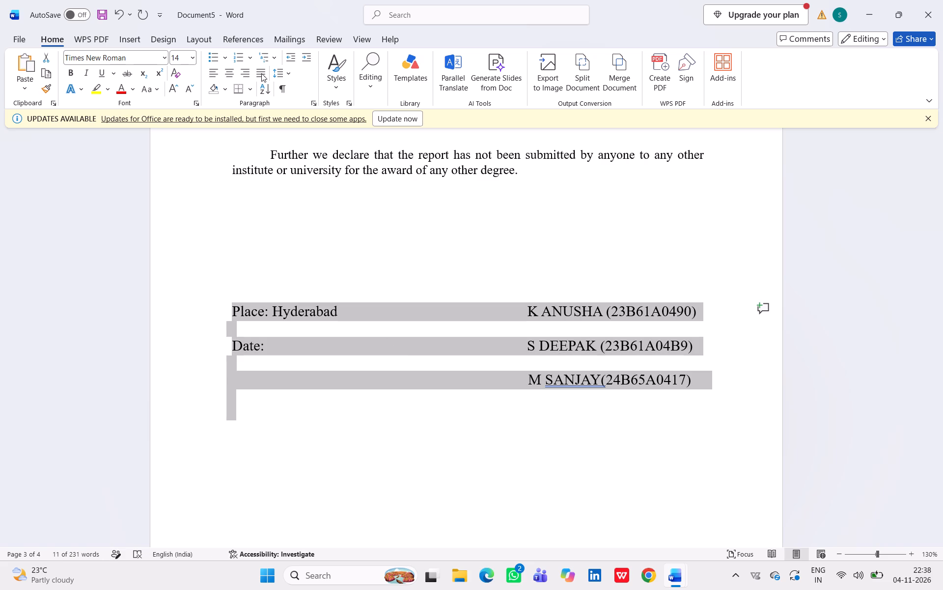
left_click(261, 73)
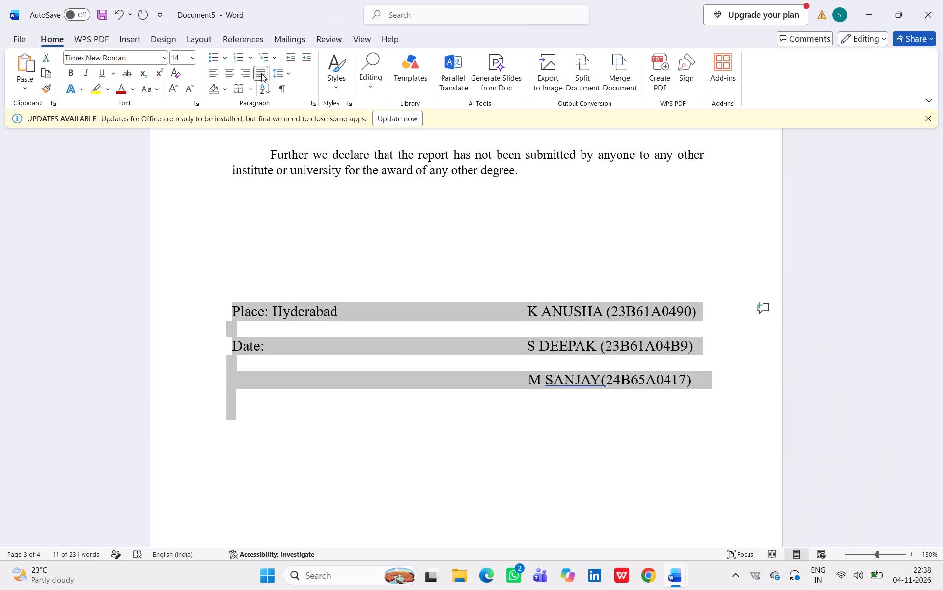
left_click(261, 73)
left_click(261, 73)
left_click(310, 223)
Copy the ACKNOWLEDGEMENT heading from the page after the declaration in Project Report EDITT.
scroll(362, 299, "down", 1)
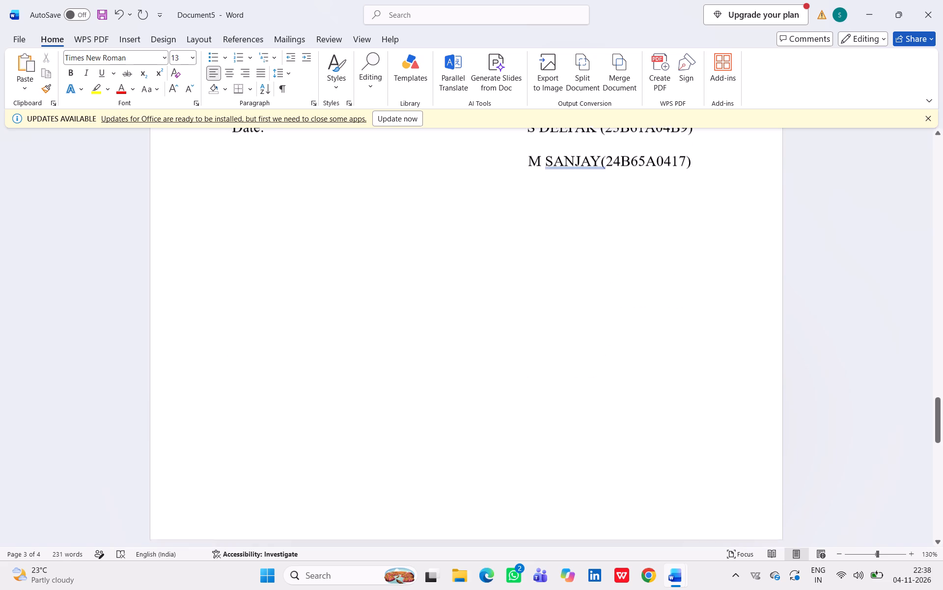
scroll(362, 299, "down", 1)
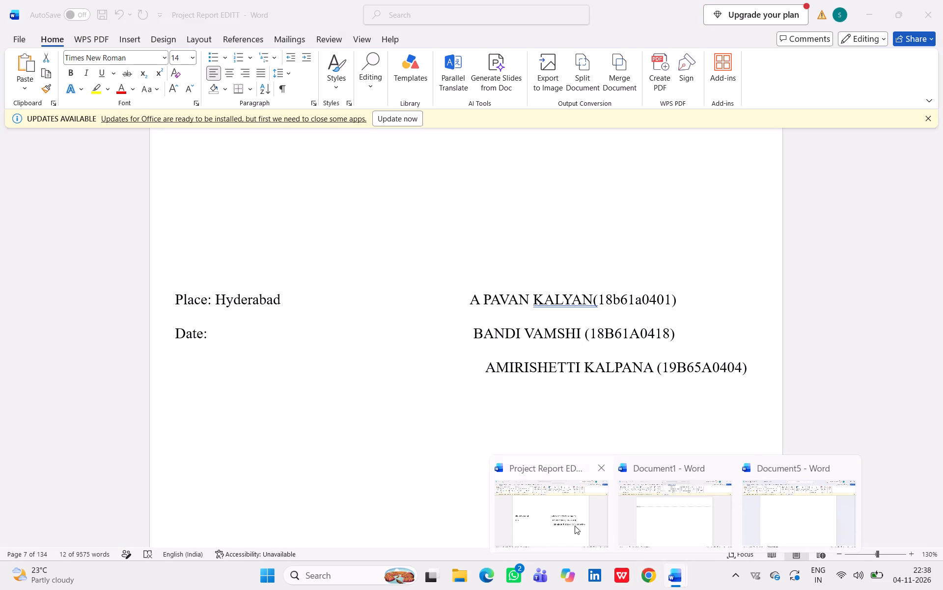
left_click(575, 526)
left_click(523, 502)
scroll(523, 502, "down", 1)
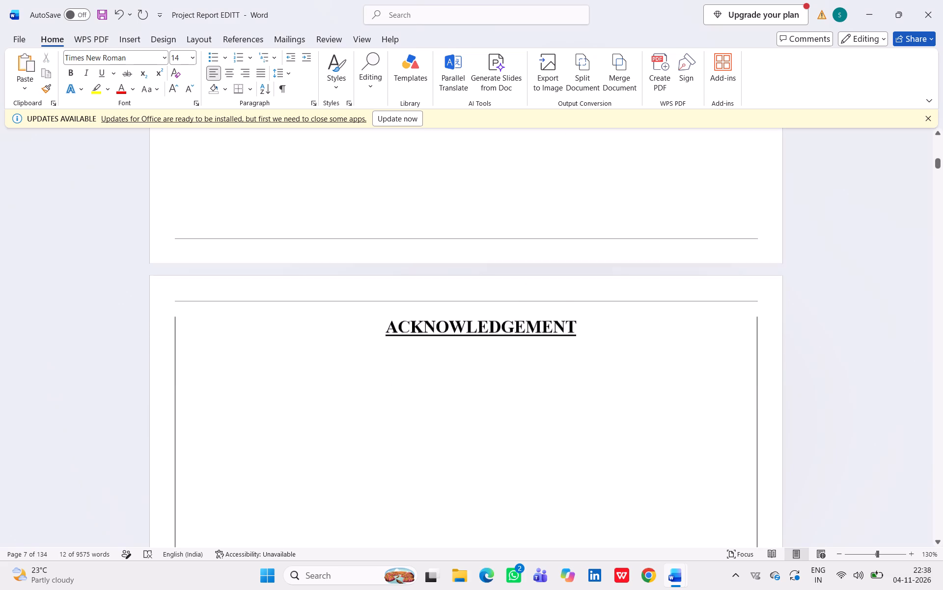
scroll(523, 502, "down", 2)
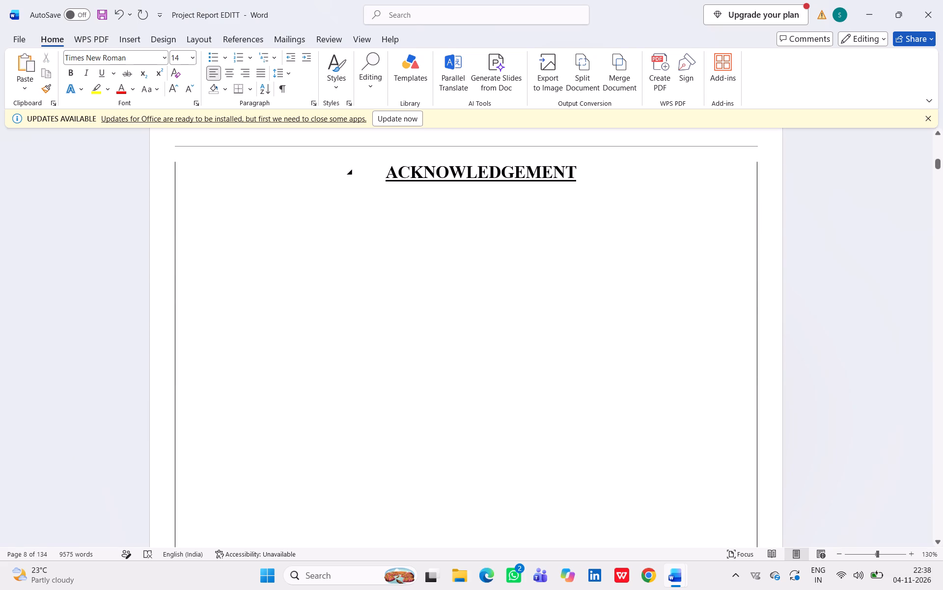
left_click(383, 166)
left_click_drag(383, 166, 463, 170)
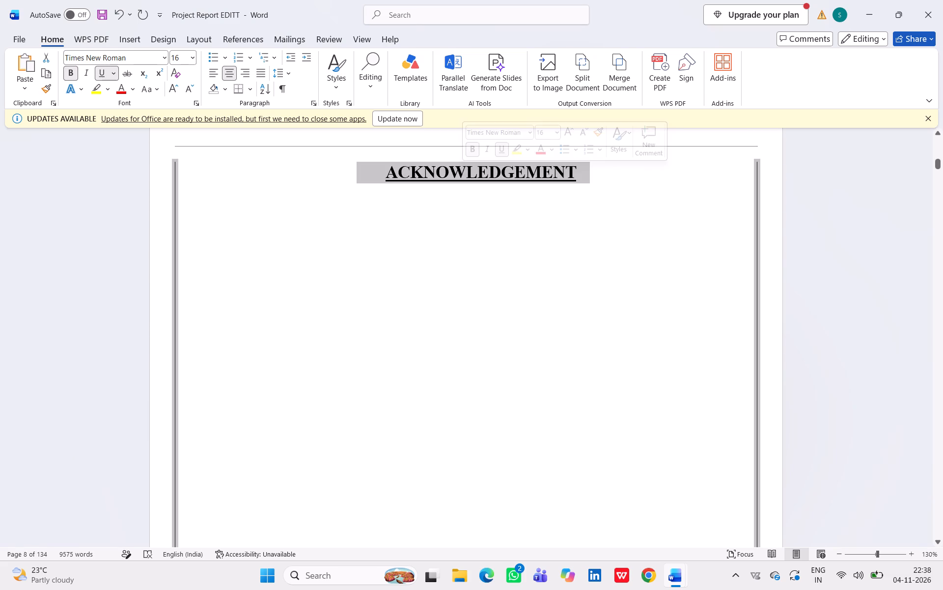
left_click_drag(392, 193, 418, 170)
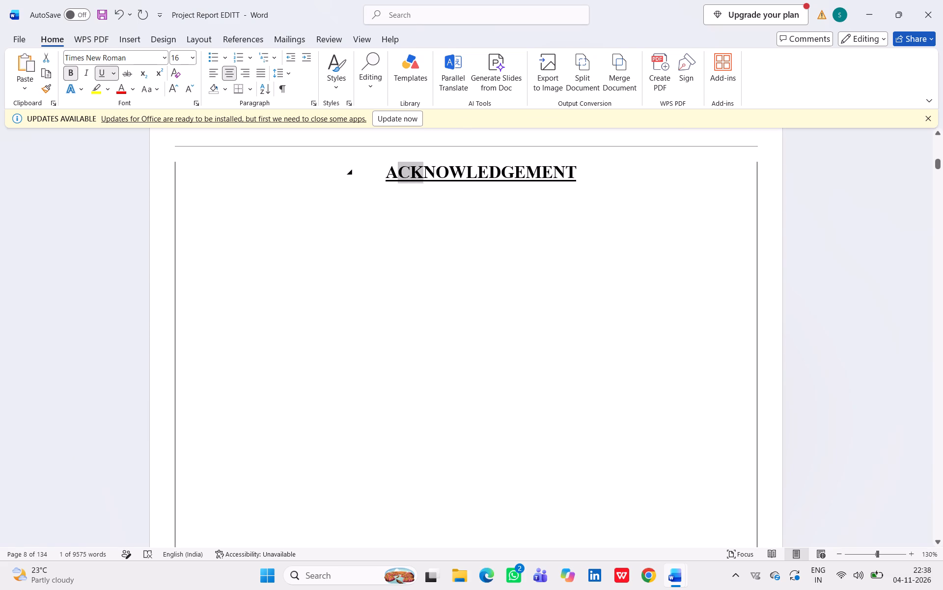
left_click_drag(418, 170, 390, 169)
left_click(390, 169)
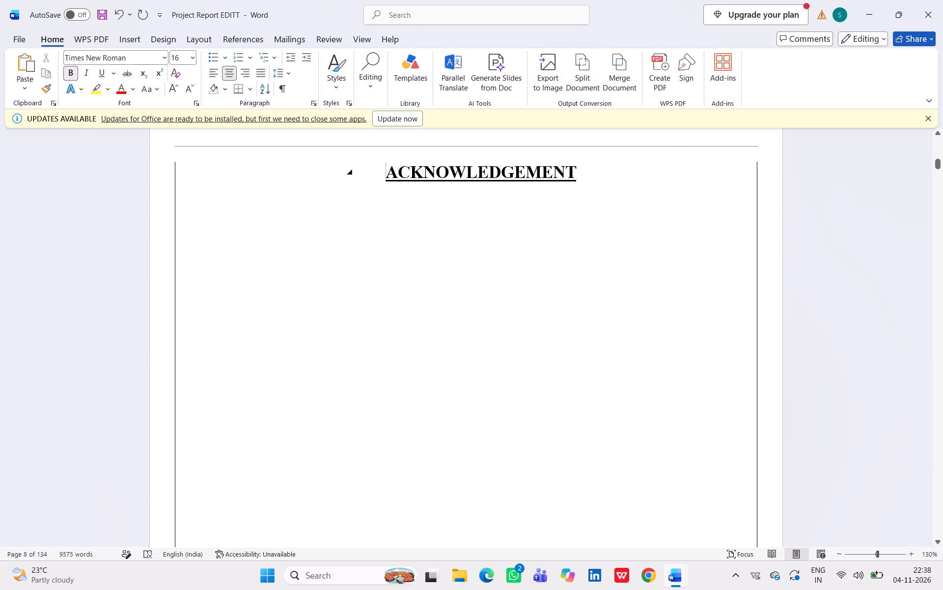
left_click(389, 172)
left_click_drag(389, 172, 440, 174)
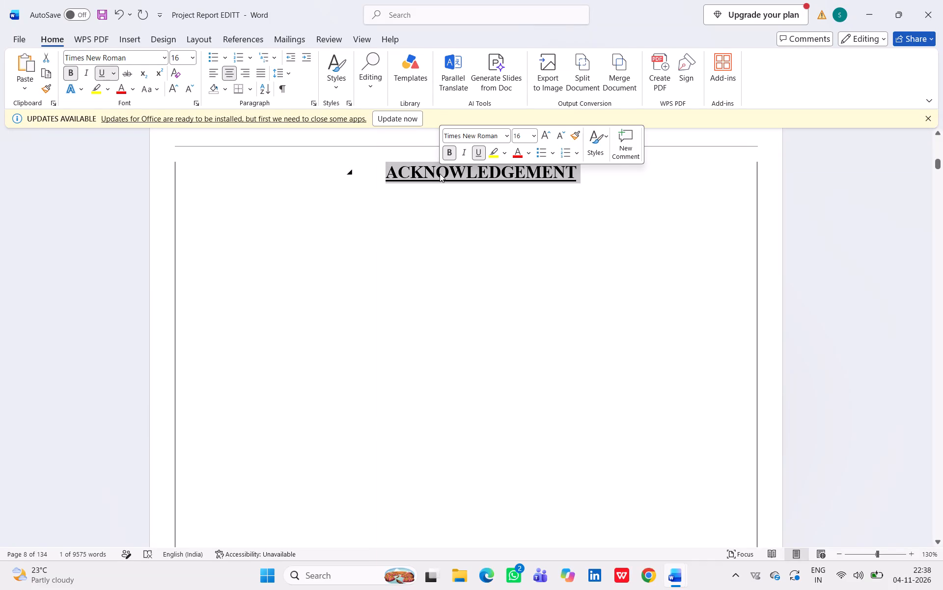
key("ctrl+c")
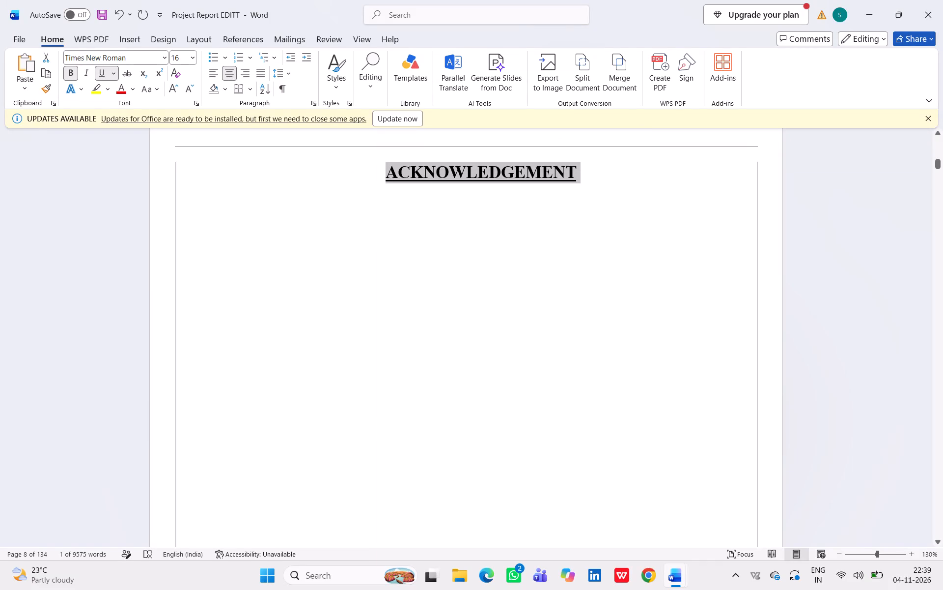
Paste the ACKNOWLEDGEMENT heading at the top of the blank fourth page in Document5.
left_click(780, 495)
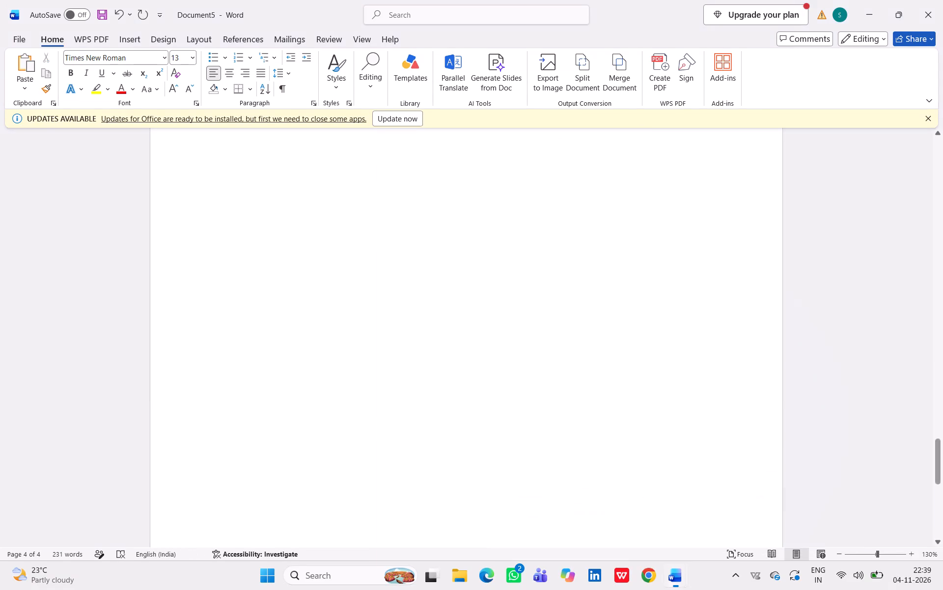
scroll(535, 362, "down", 1)
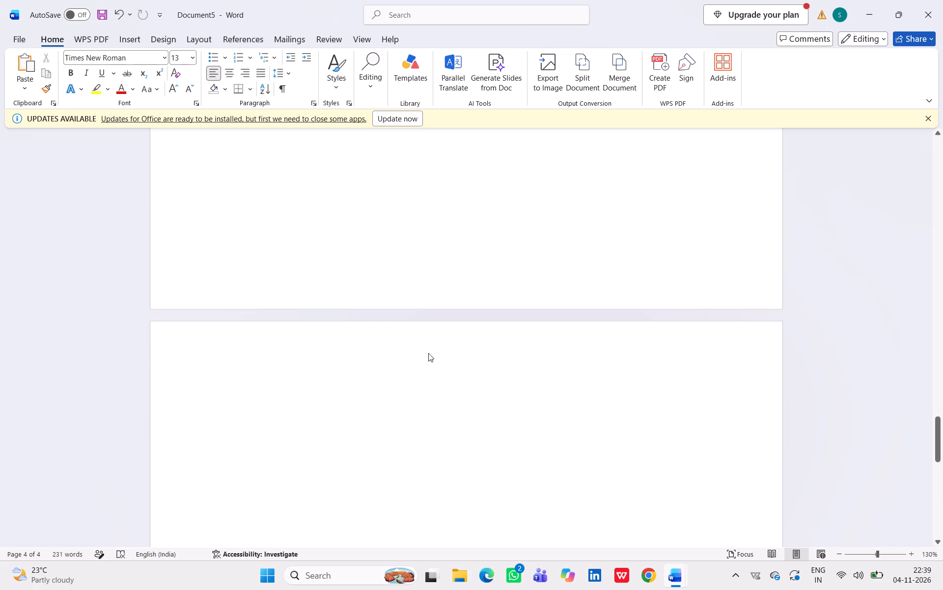
left_click(378, 360)
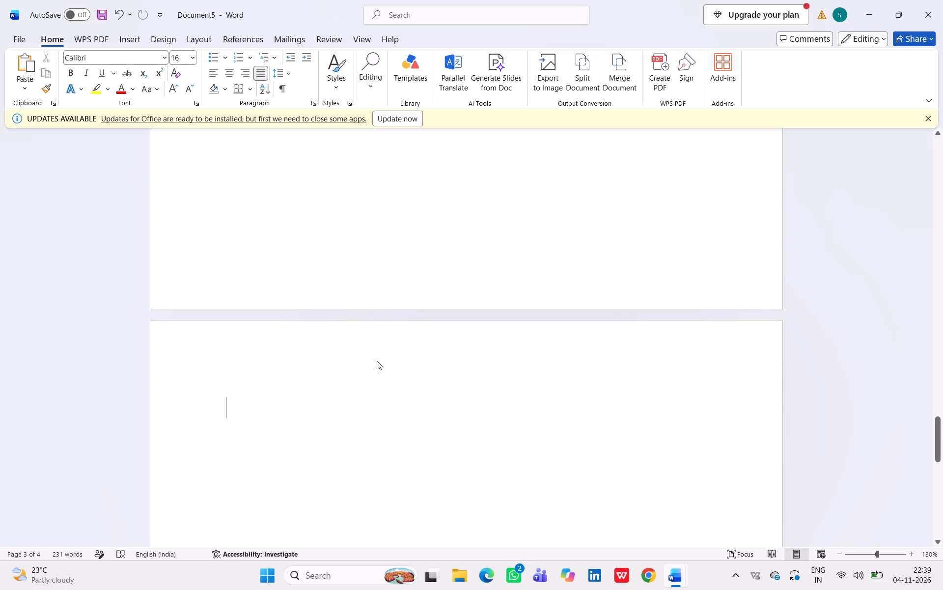
key("ctrl+v")
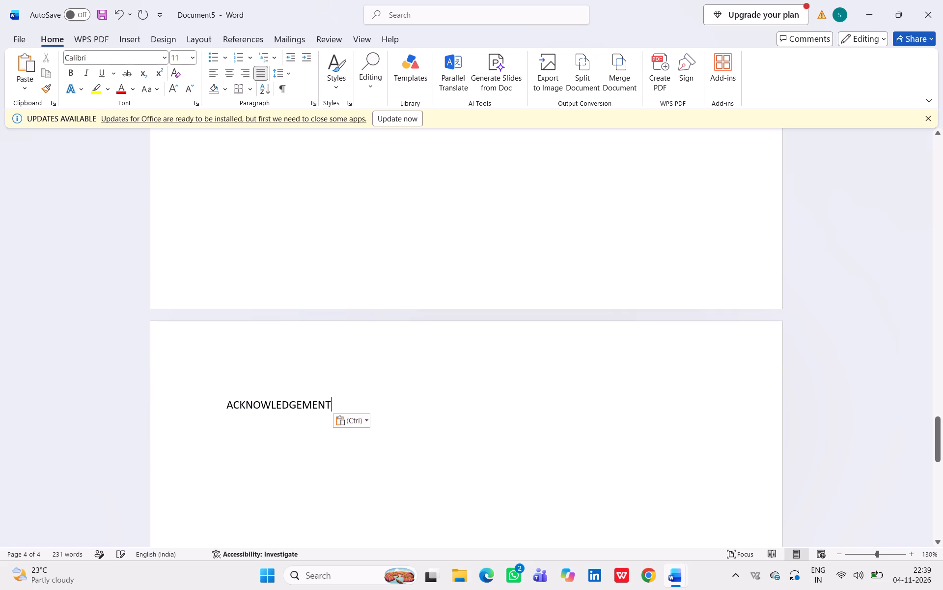
Move the ACKNOWLEDGEMENT heading to about the middle of its line with leading spaces.
left_click(227, 402)
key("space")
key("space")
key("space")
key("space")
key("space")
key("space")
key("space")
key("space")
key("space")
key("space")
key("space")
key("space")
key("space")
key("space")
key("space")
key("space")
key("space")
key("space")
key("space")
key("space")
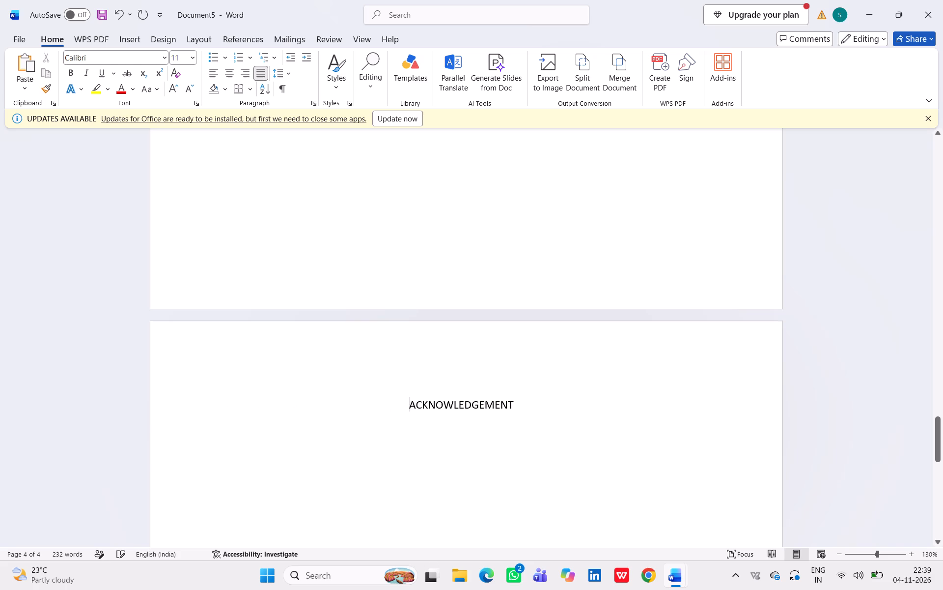
Set the ACKNOWLEDGEMENT heading's font size to 16.
left_click(407, 405)
left_click_drag(407, 405, 483, 408)
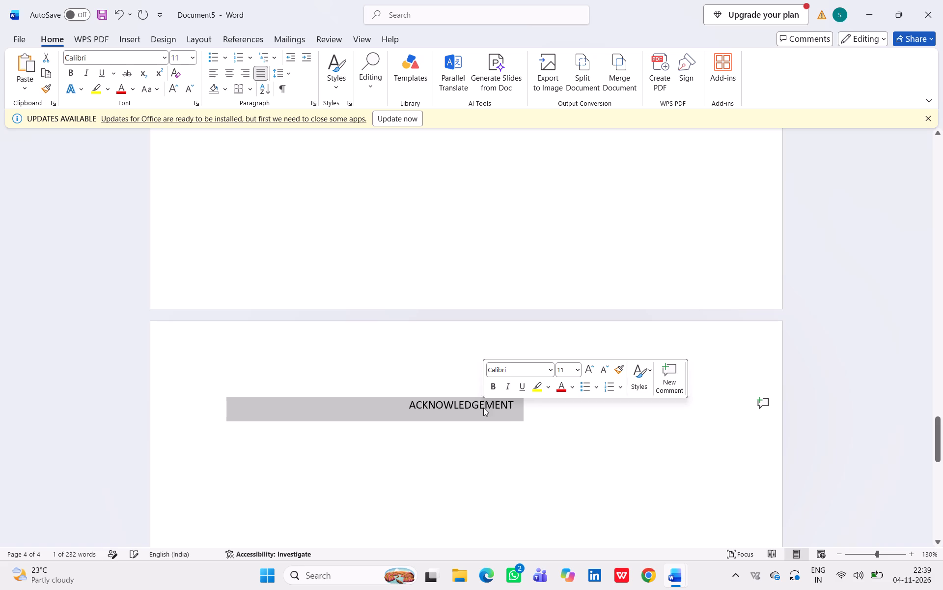
left_click(576, 370)
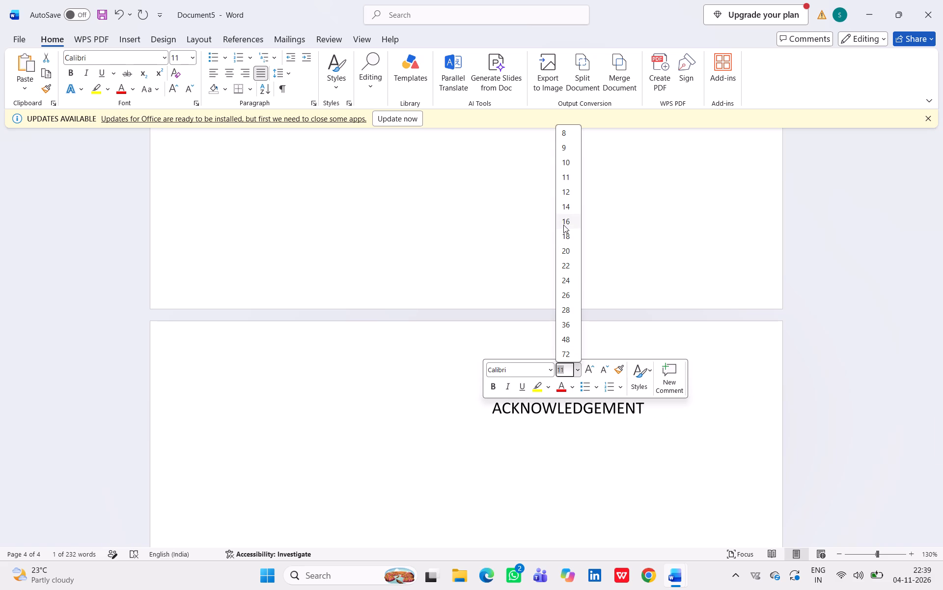
left_click_drag(563, 225, 573, 226)
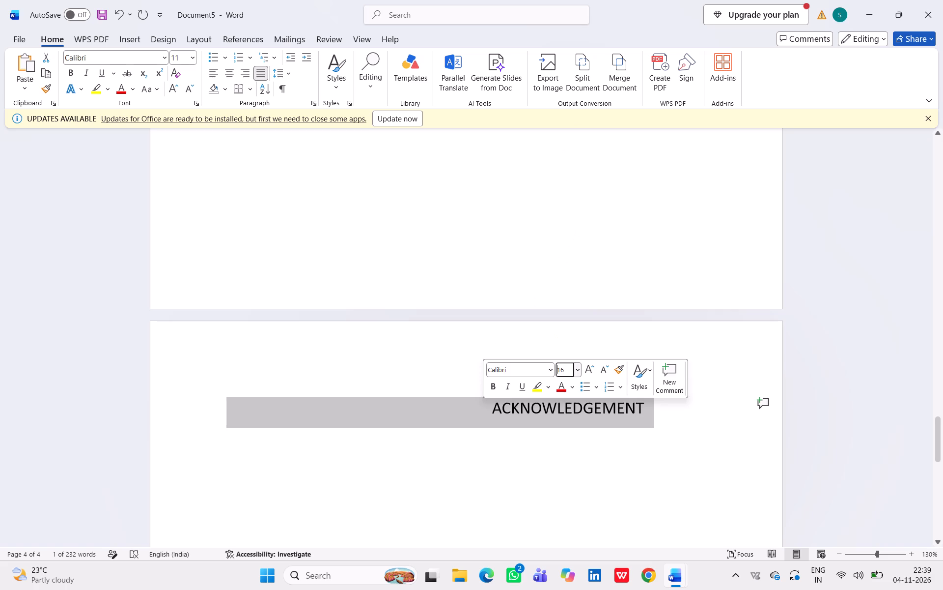
left_click(573, 226)
Remove leading spaces before the enlarged ACKNOWLEDGEMENT heading to bring it back towards the middle of its line.
left_click(487, 400)
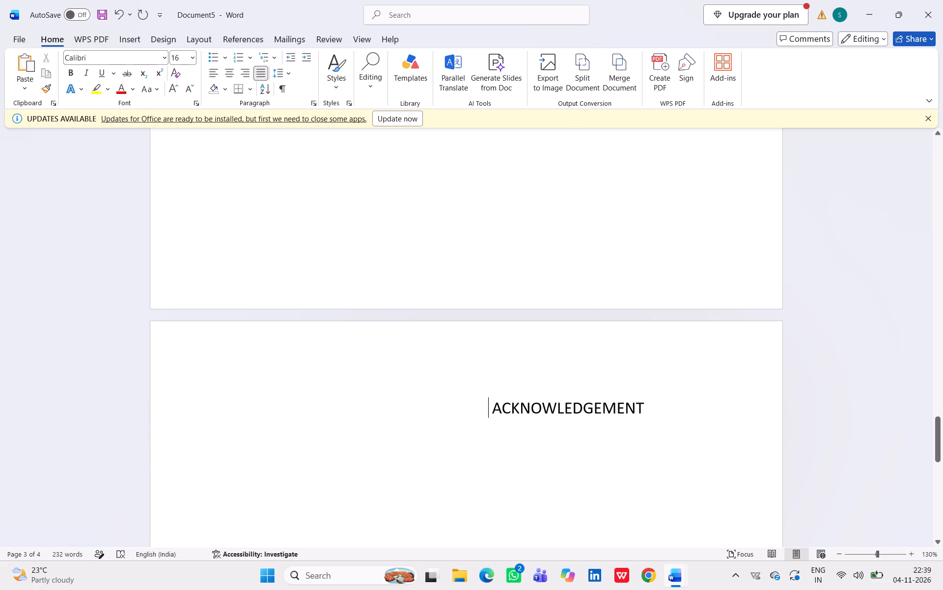
key("BackSpace")
key("BackSpace")
key("BackSpace")
key("BackSpace")
key("BackSpace")
key("BackSpace")
key("BackSpace")
key("BackSpace")
key("BackSpace")
key("BackSpace")
key("BackSpace")
key("BackSpace")
key("BackSpace")
key("BackSpace")
key("BackSpace")
key("BackSpace")
key("BackSpace")
key("BackSpace")
key("BackSpace")
key("BackSpace")
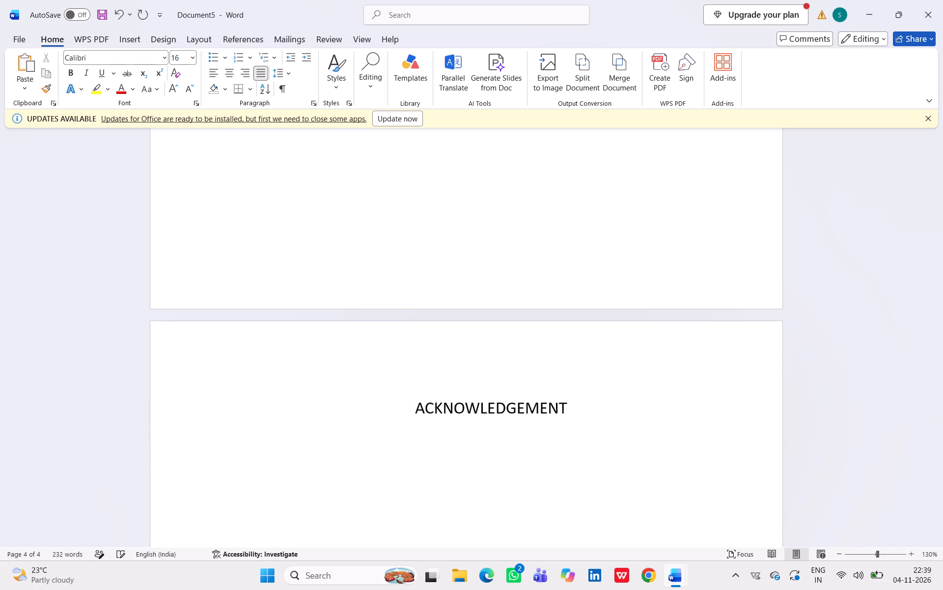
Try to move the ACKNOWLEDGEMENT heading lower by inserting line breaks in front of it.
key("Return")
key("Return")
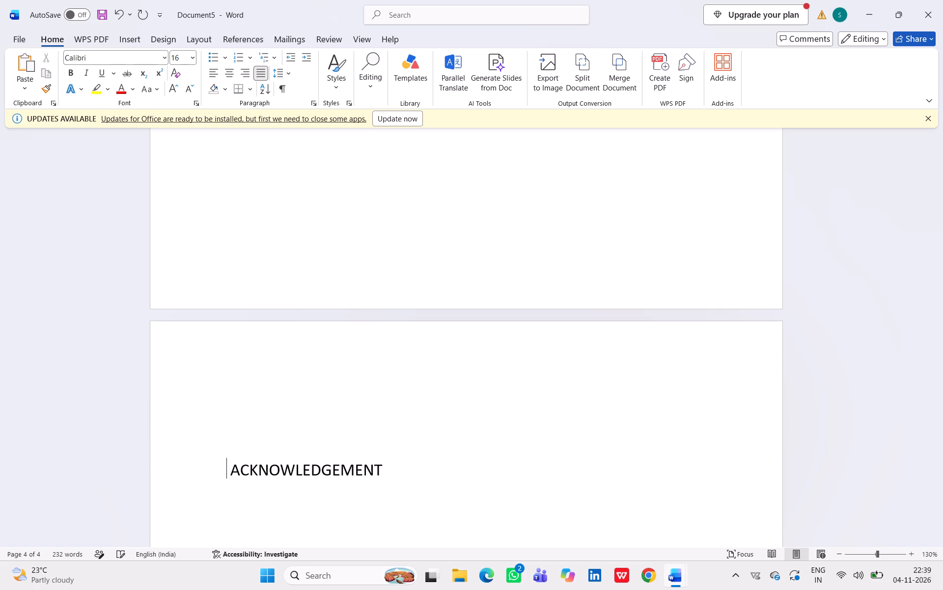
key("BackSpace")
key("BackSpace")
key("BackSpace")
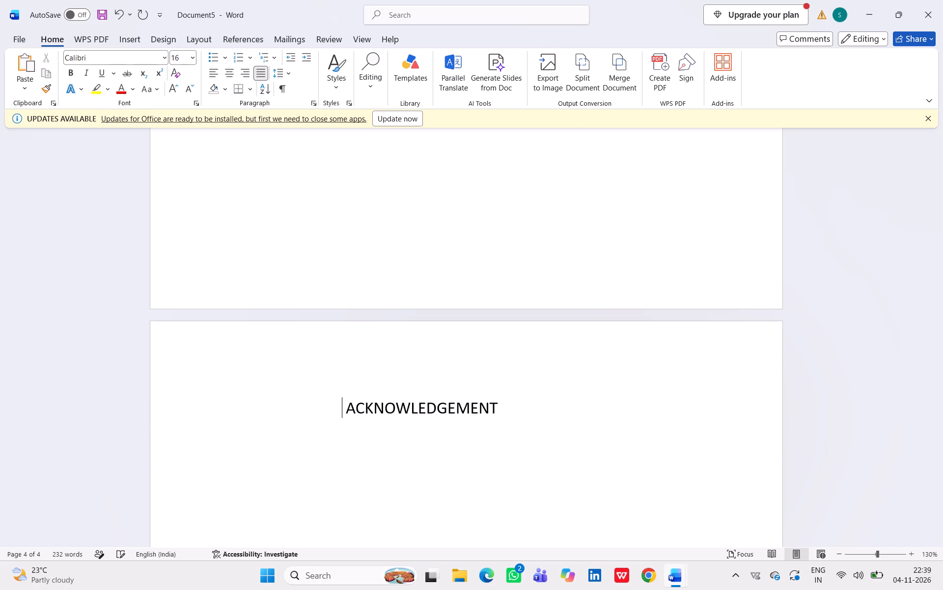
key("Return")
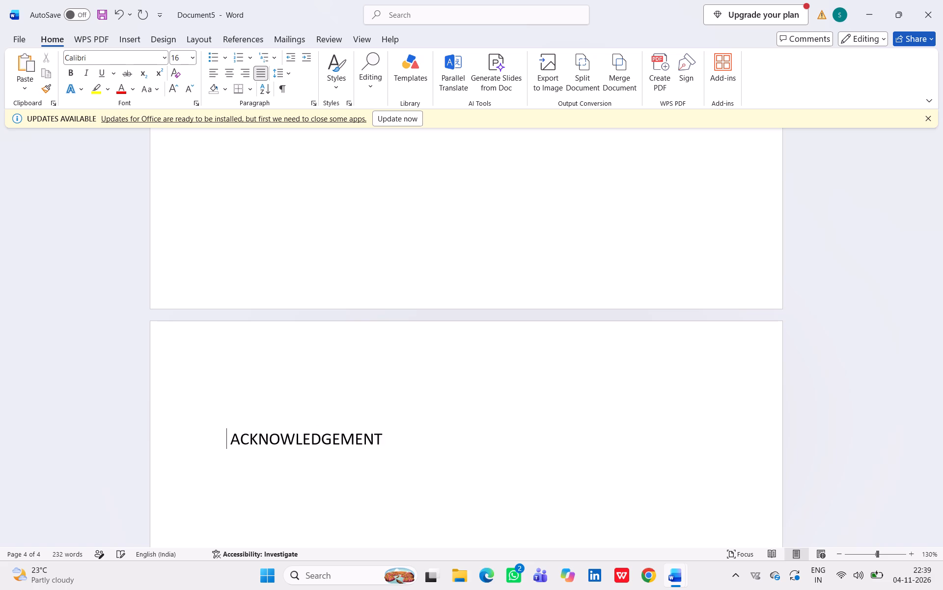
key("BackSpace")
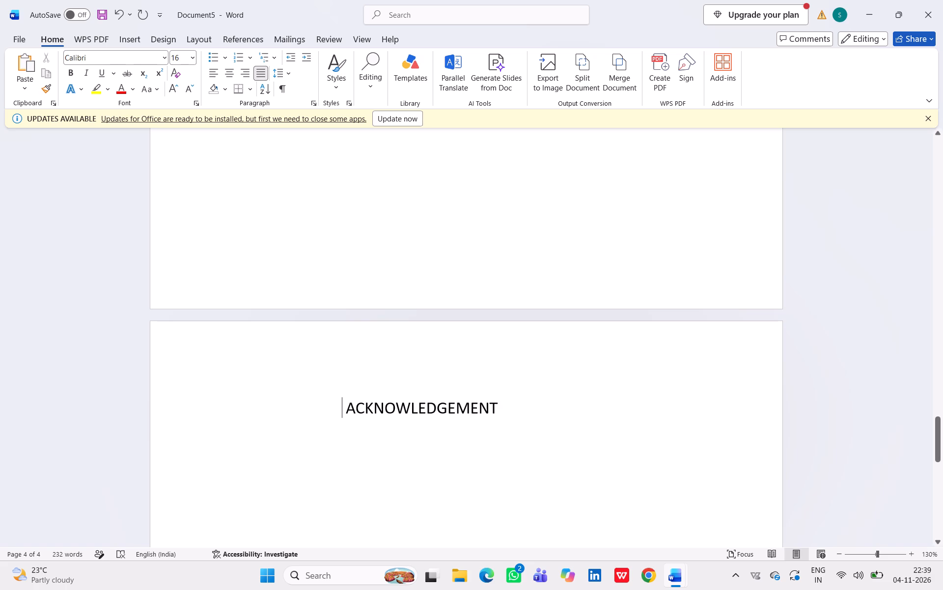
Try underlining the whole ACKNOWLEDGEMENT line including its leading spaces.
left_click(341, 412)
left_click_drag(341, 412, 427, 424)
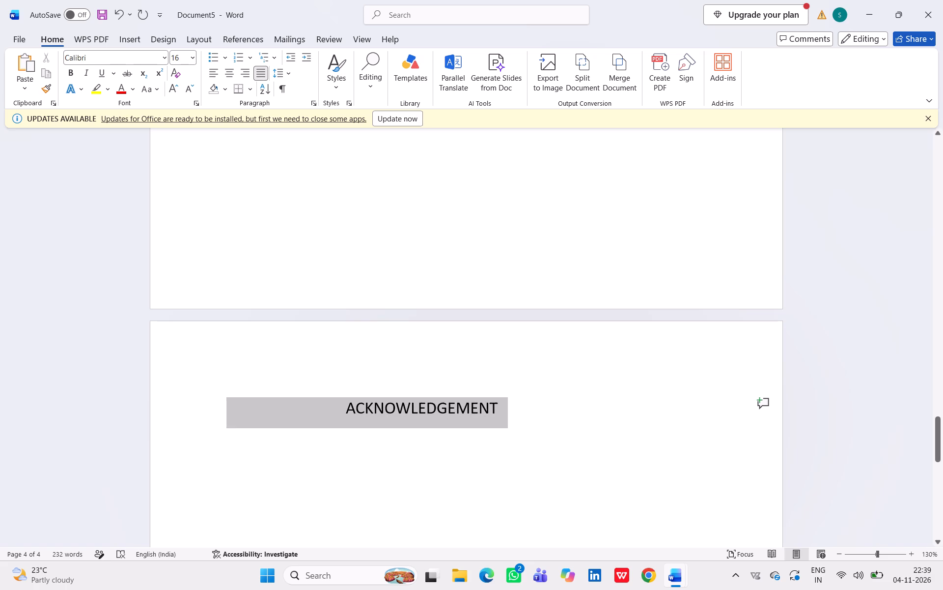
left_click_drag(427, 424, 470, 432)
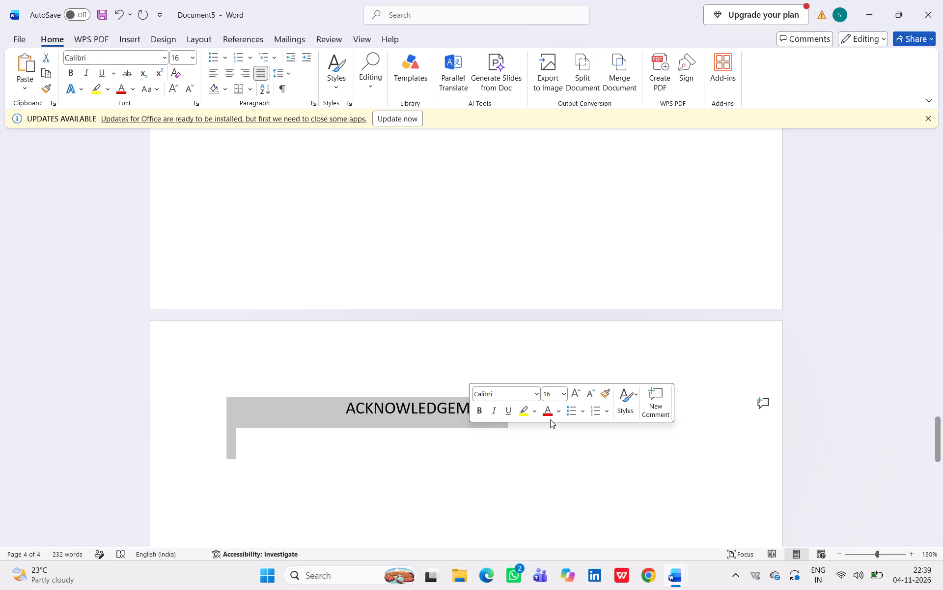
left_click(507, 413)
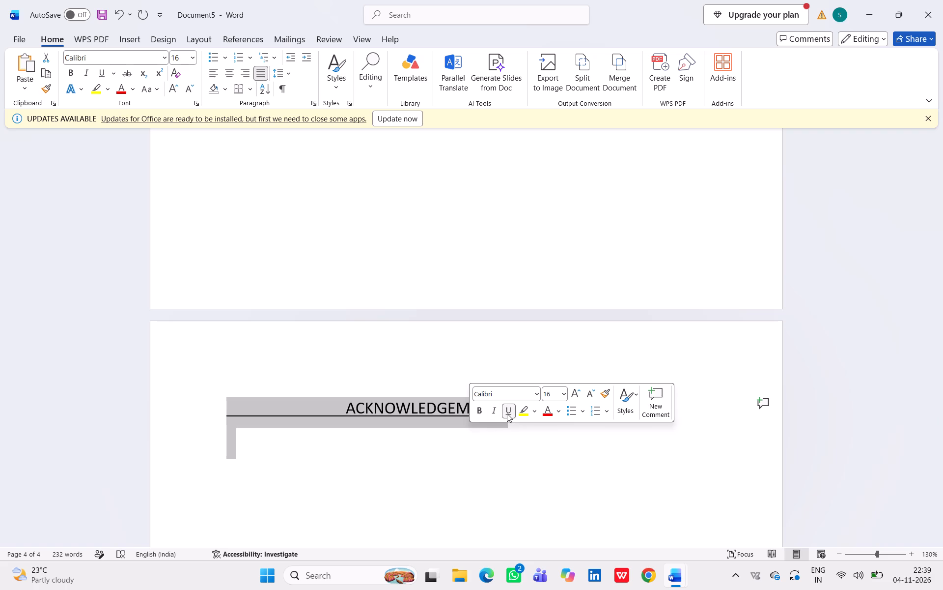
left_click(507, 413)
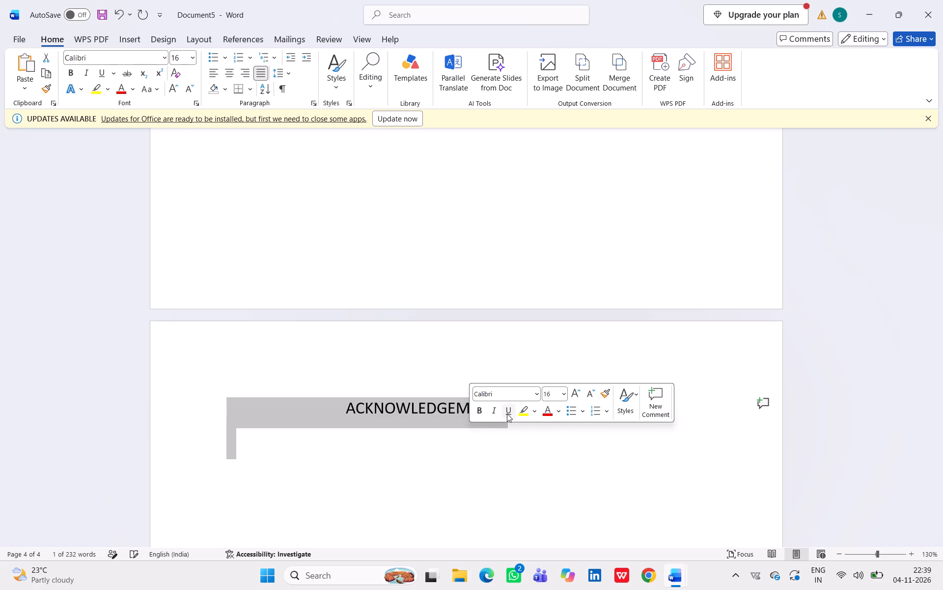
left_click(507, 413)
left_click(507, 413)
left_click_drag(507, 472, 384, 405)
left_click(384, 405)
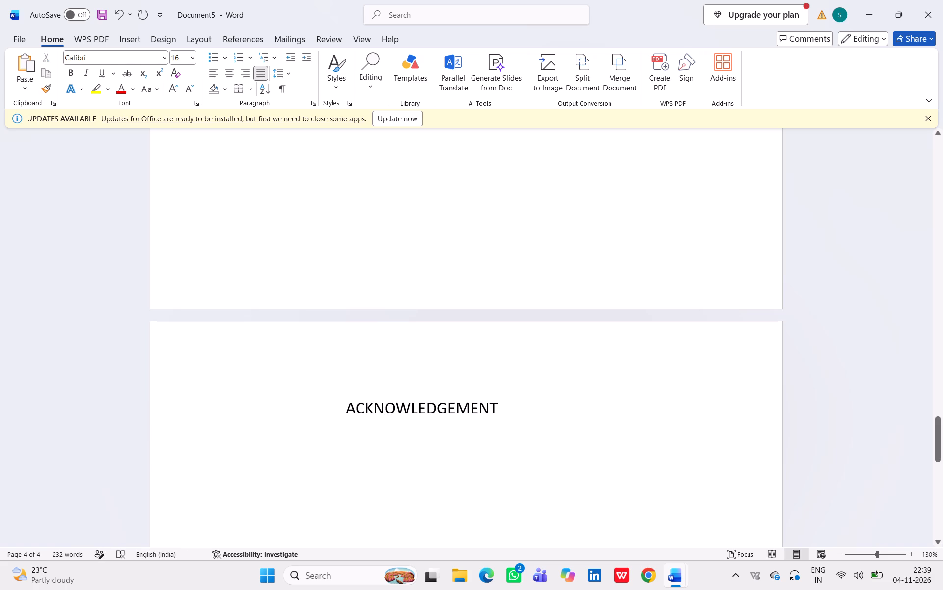
Underline only the word ACKNOWLEDGEMENT, leaving out the spaces before it.
left_click_drag(347, 408, 351, 406)
left_click_drag(351, 406, 497, 411)
left_click(537, 388)
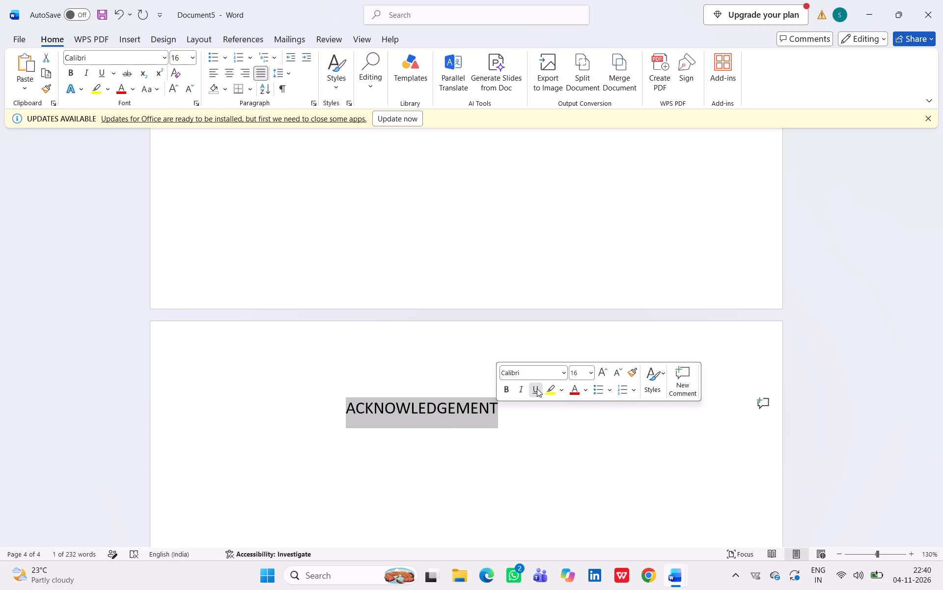
Shift the underlined ACKNOWLEDGEMENT heading back to about the middle of the page with extra leading spaces.
left_click(318, 422)
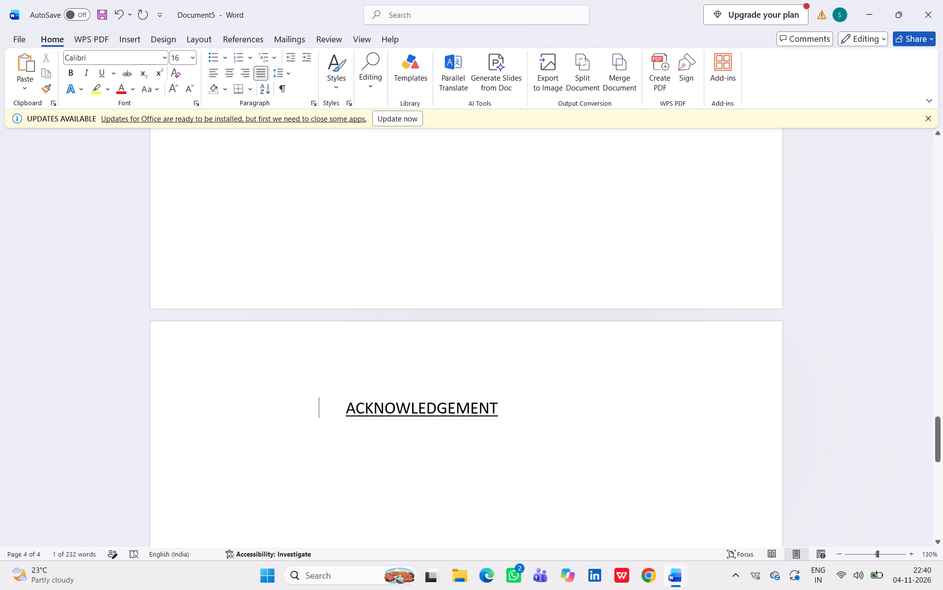
scroll(438, 429, "right", 1)
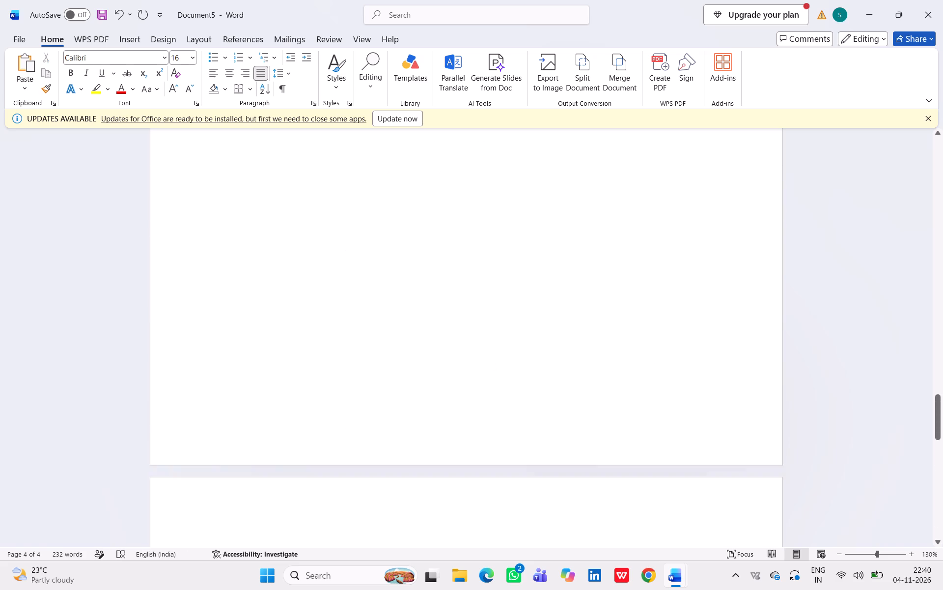
scroll(438, 429, "right", 1)
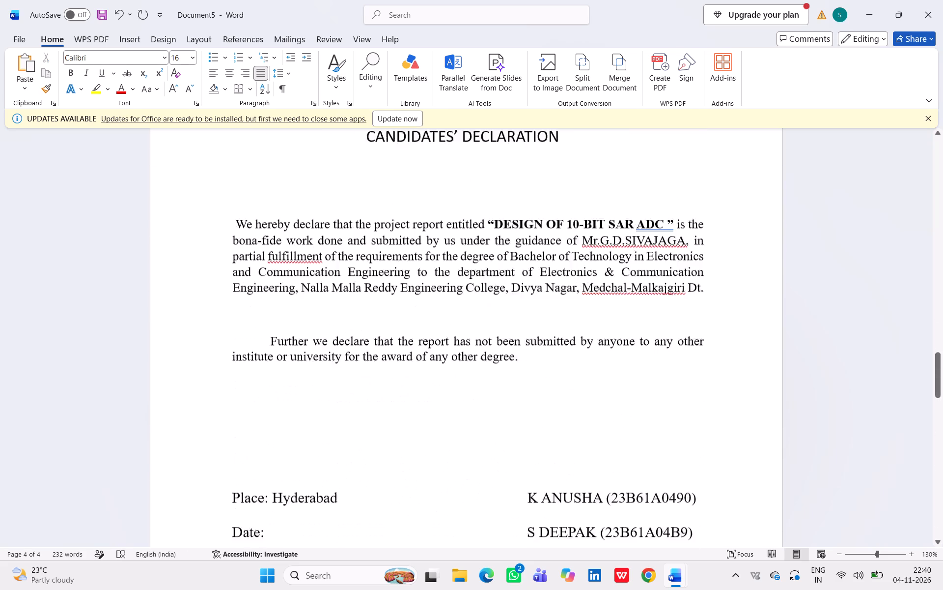
scroll(438, 429, "right", 1)
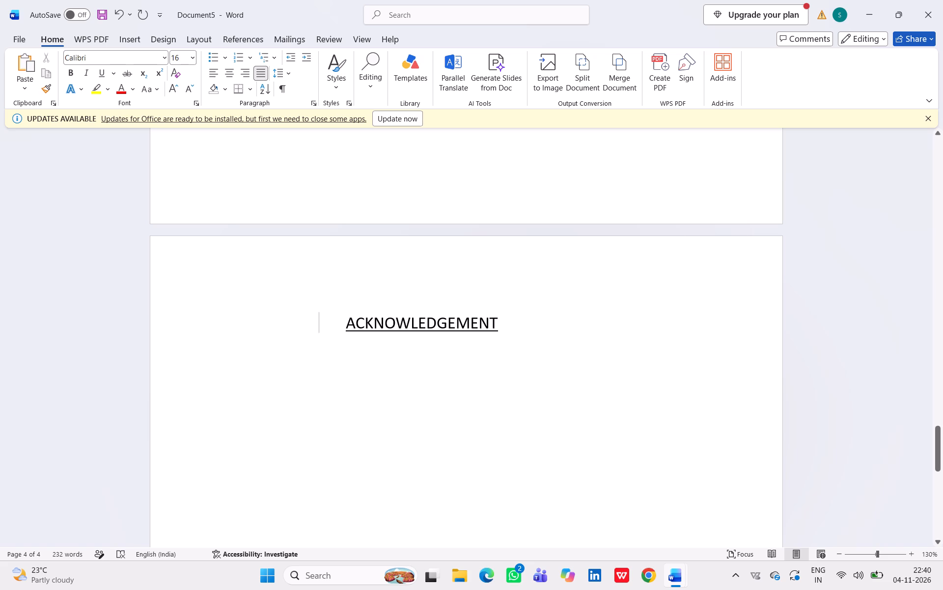
key("Return")
key("Return")
key("BackSpace")
key("BackSpace")
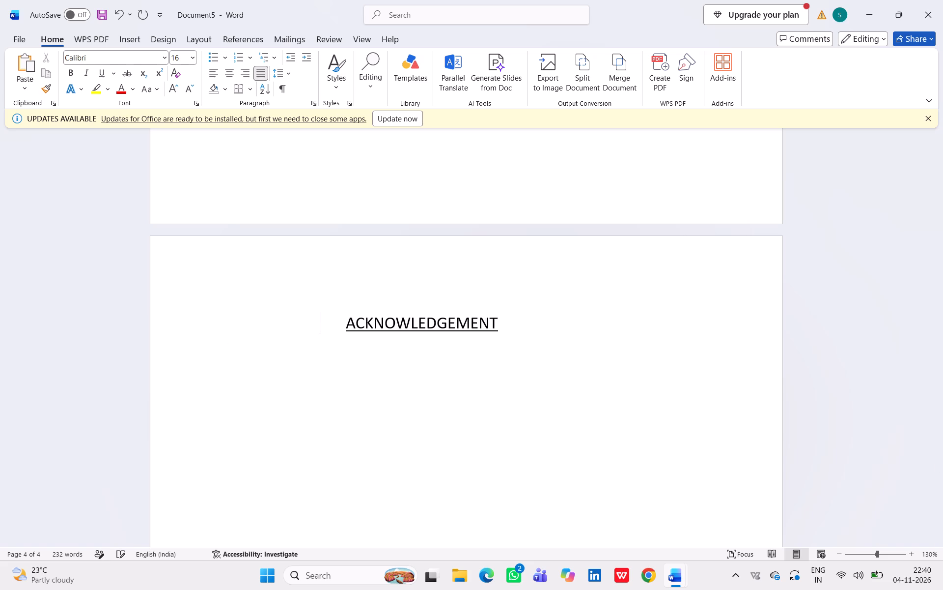
key("BackSpace")
key("BackSpace")
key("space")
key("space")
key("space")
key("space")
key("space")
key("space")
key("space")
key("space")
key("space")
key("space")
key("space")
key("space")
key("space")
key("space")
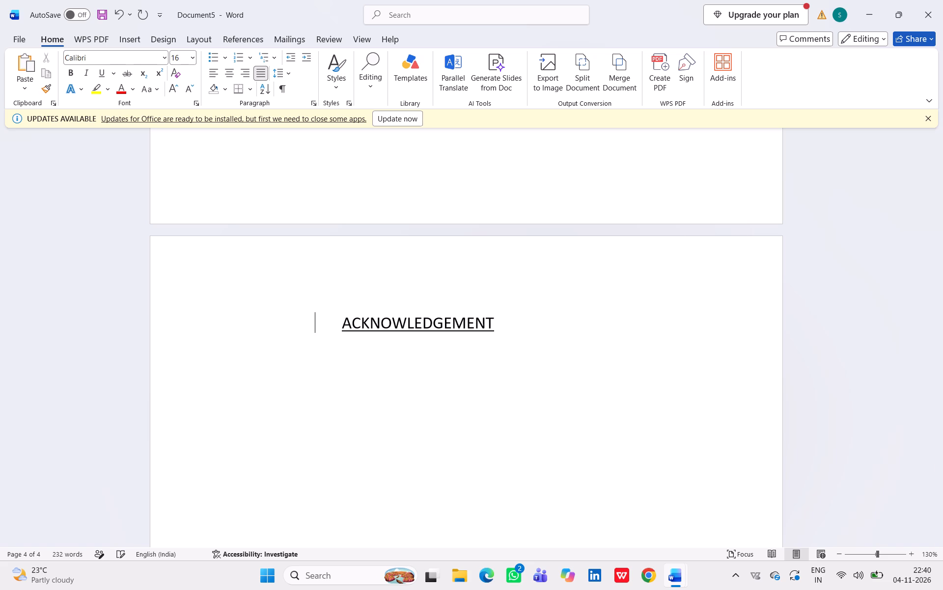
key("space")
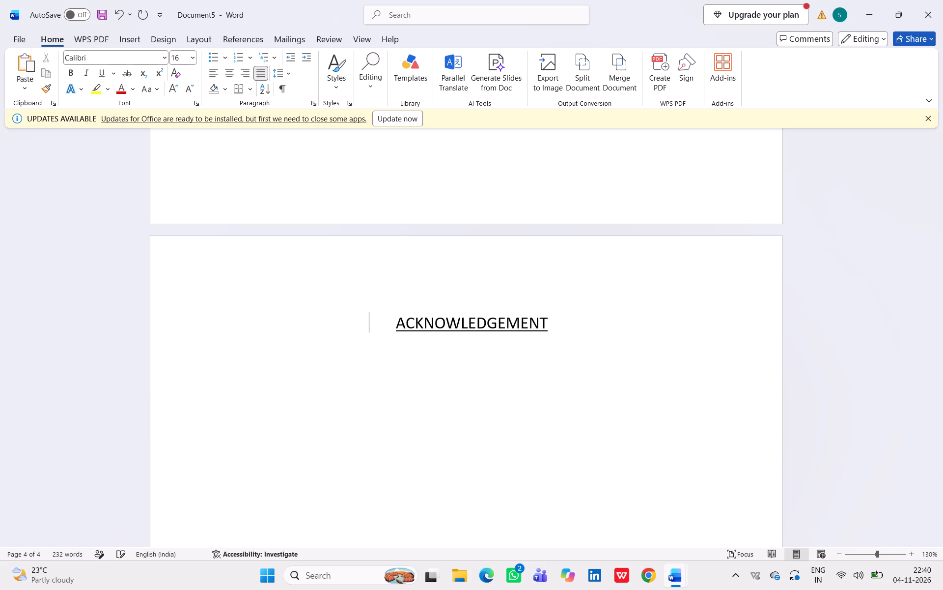
Copy the acknowledgement paragraphs, from "The completion of the project" through "support to us.", from page 9 of Project Report EDITT.
left_click(429, 378)
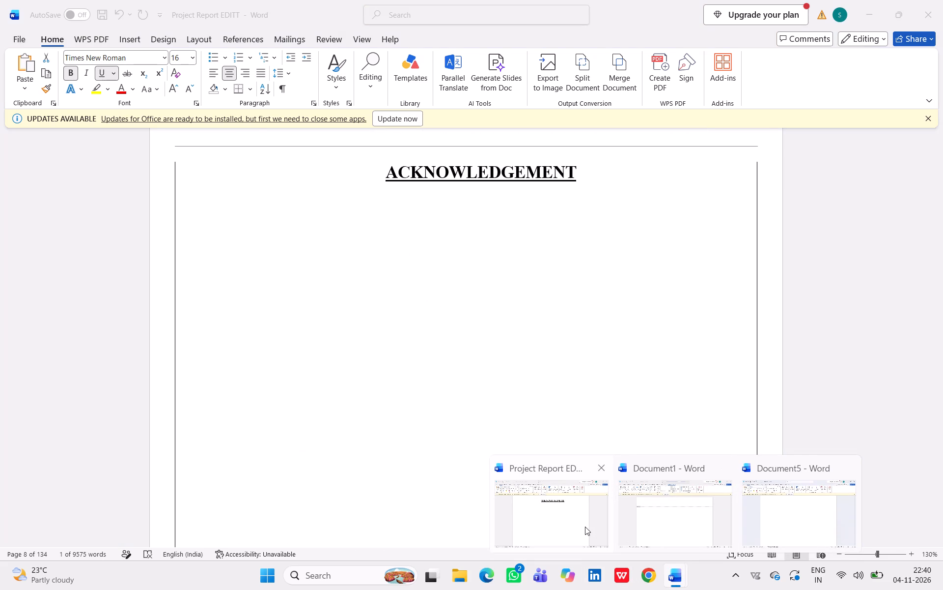
left_click(487, 399)
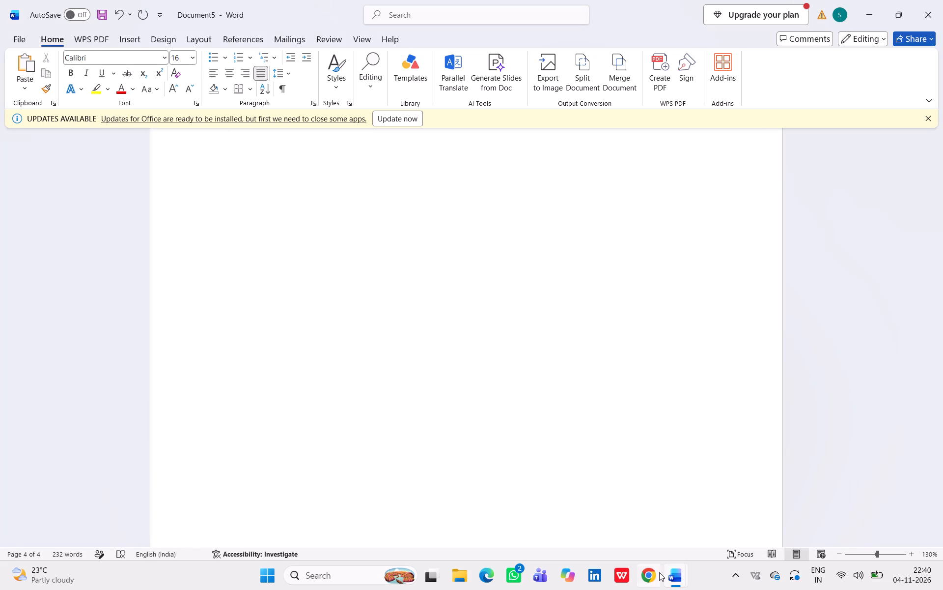
left_click(557, 520)
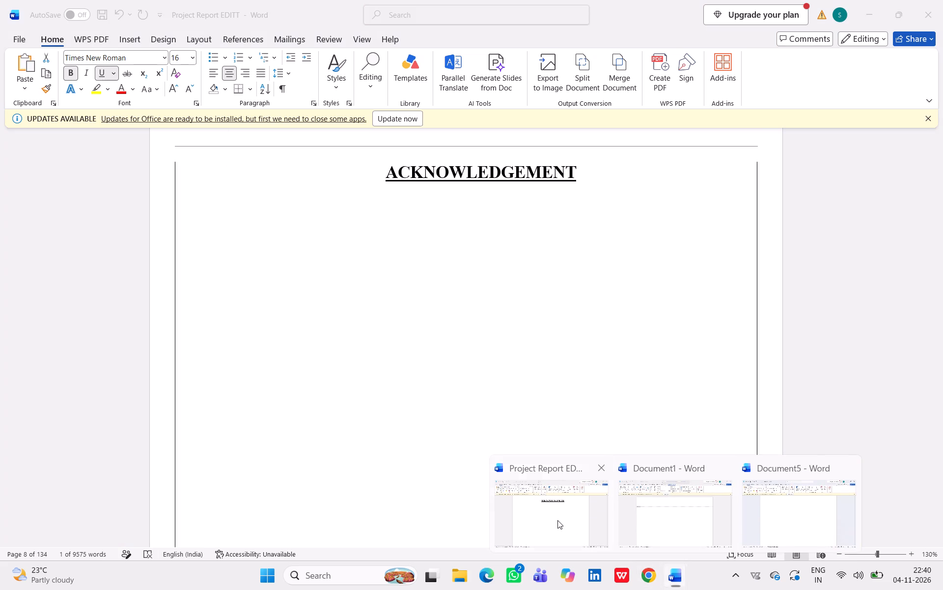
left_click(452, 463)
scroll(452, 463, "down", 1)
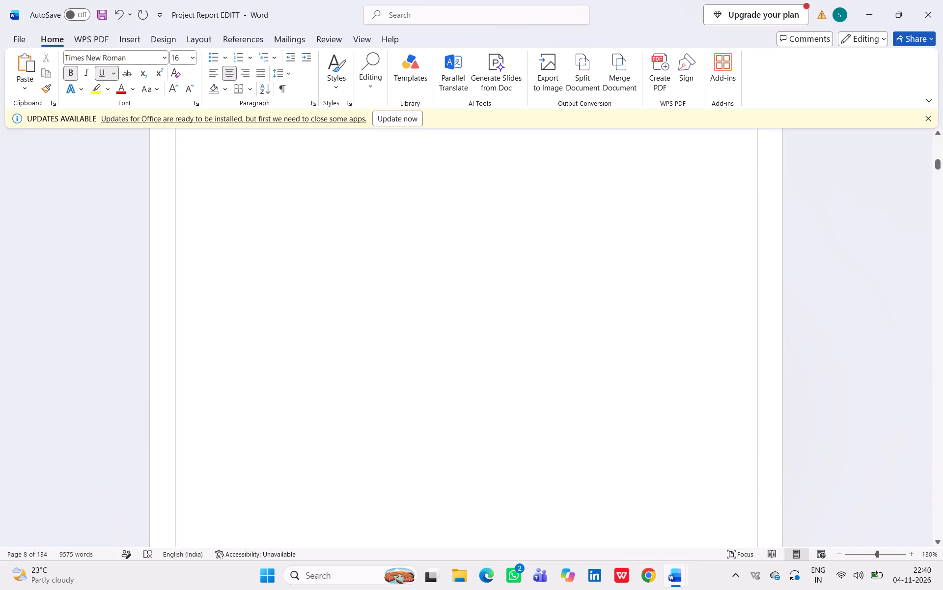
scroll(452, 463, "down", 1)
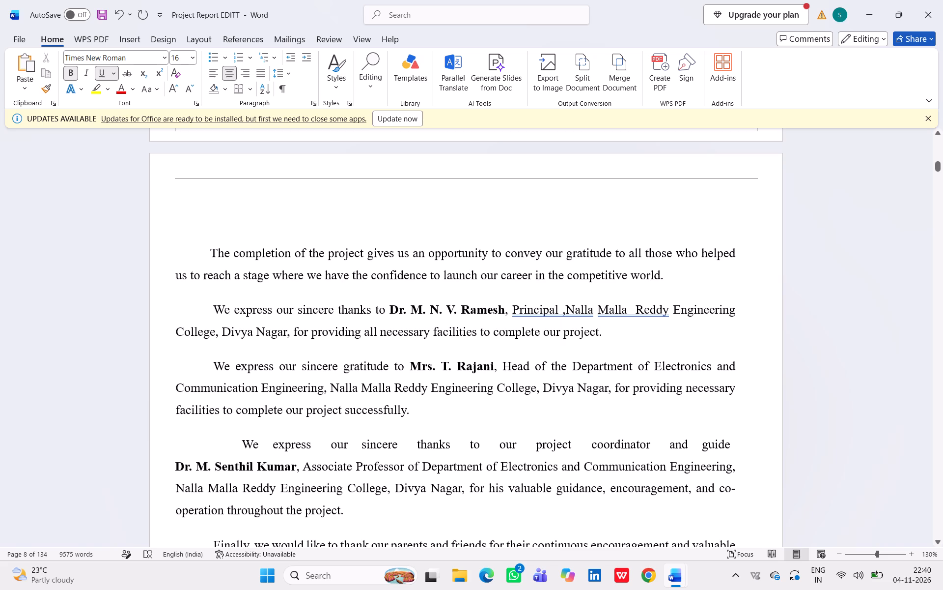
left_click_drag(209, 252, 384, 443)
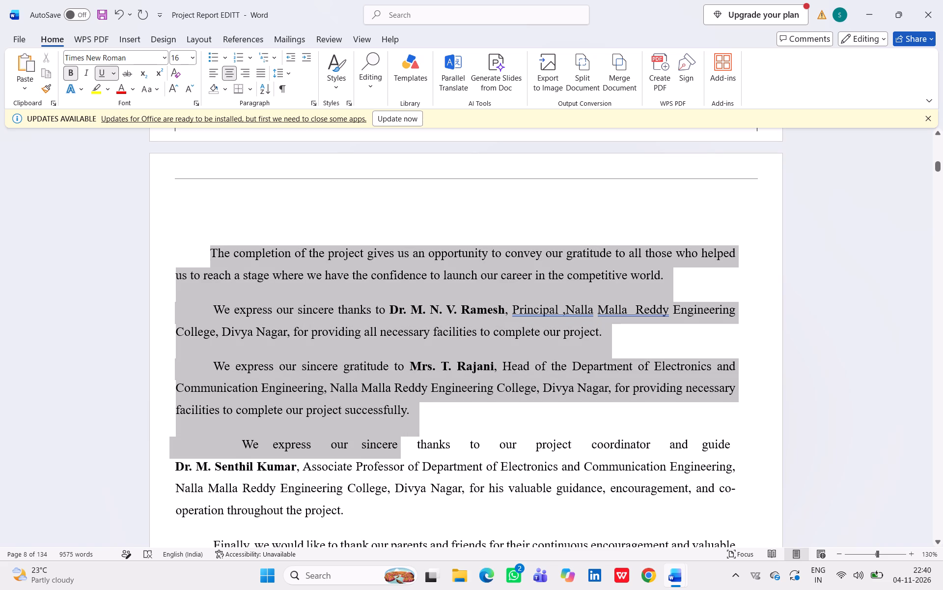
left_click_drag(384, 443, 489, 501)
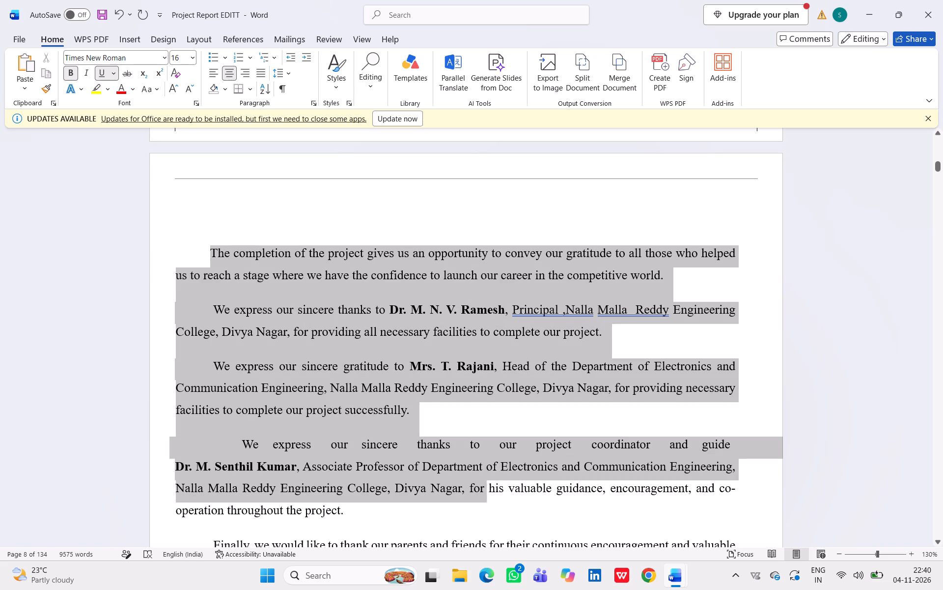
left_click_drag(489, 501, 664, 522)
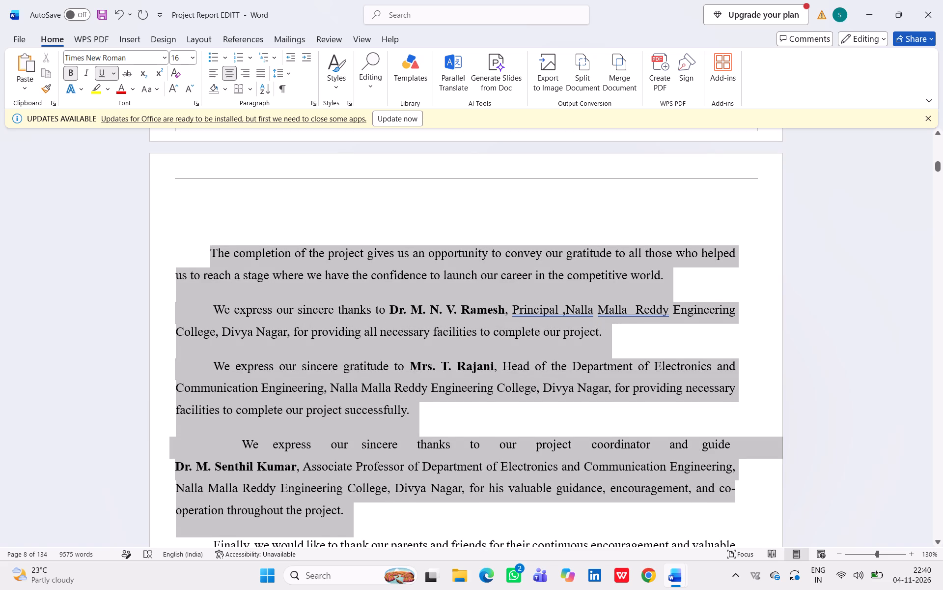
left_click_drag(664, 522, 820, 545)
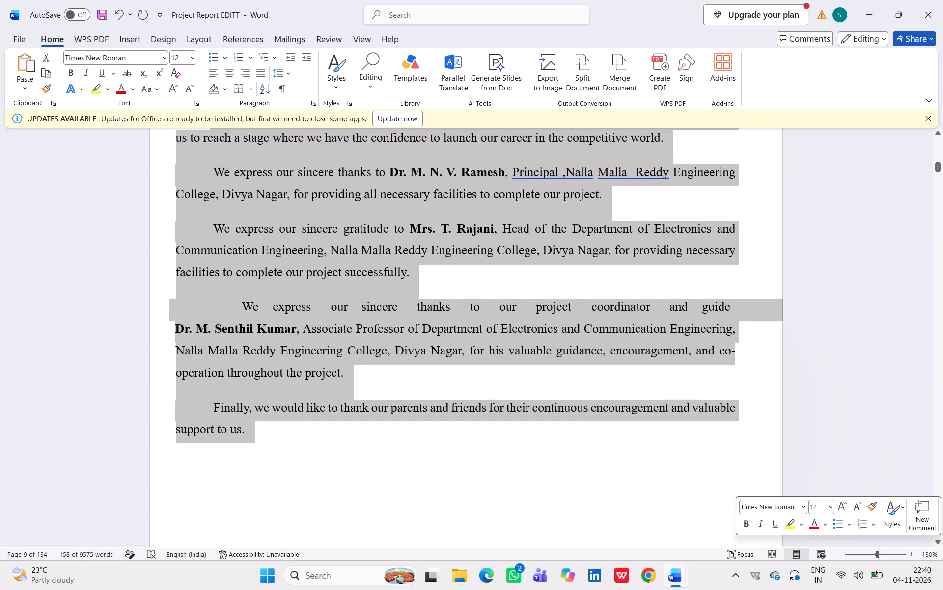
key("ctrl+c")
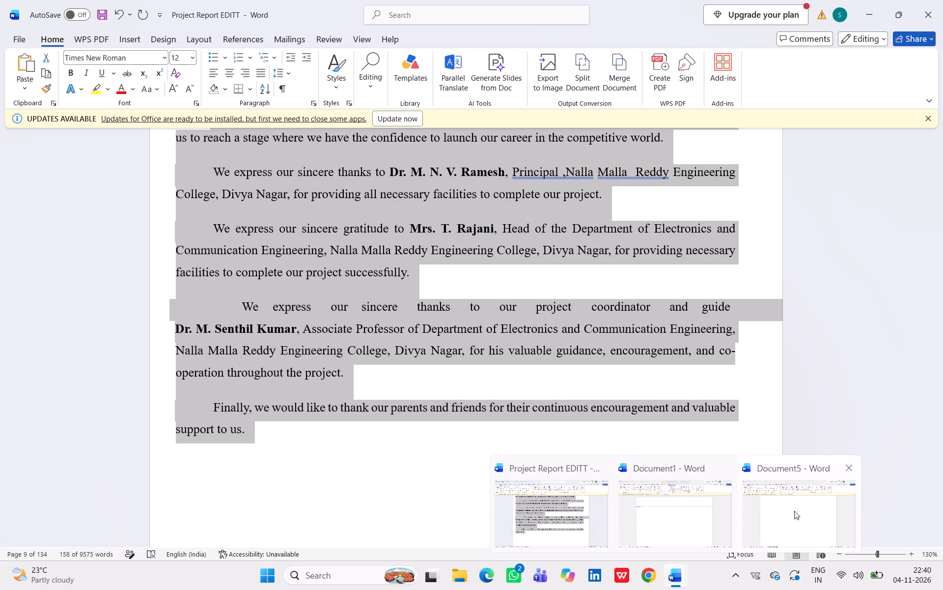
Paste the copied acknowledgement paragraphs below the ACKNOWLEDGEMENT heading on page 4 of Document5.
left_click(794, 511)
scroll(439, 311, "up", 1)
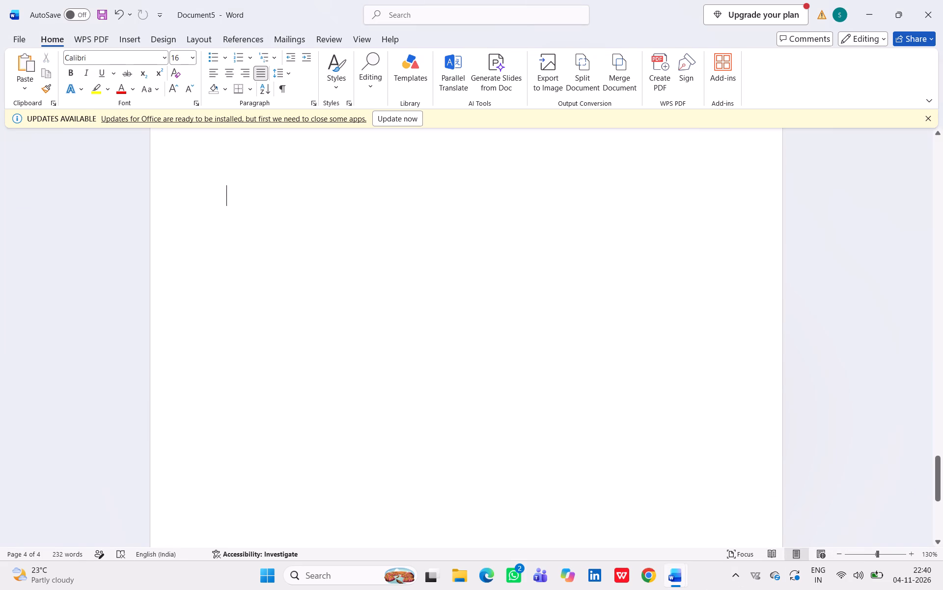
scroll(439, 311, "up", 1)
left_click(240, 394)
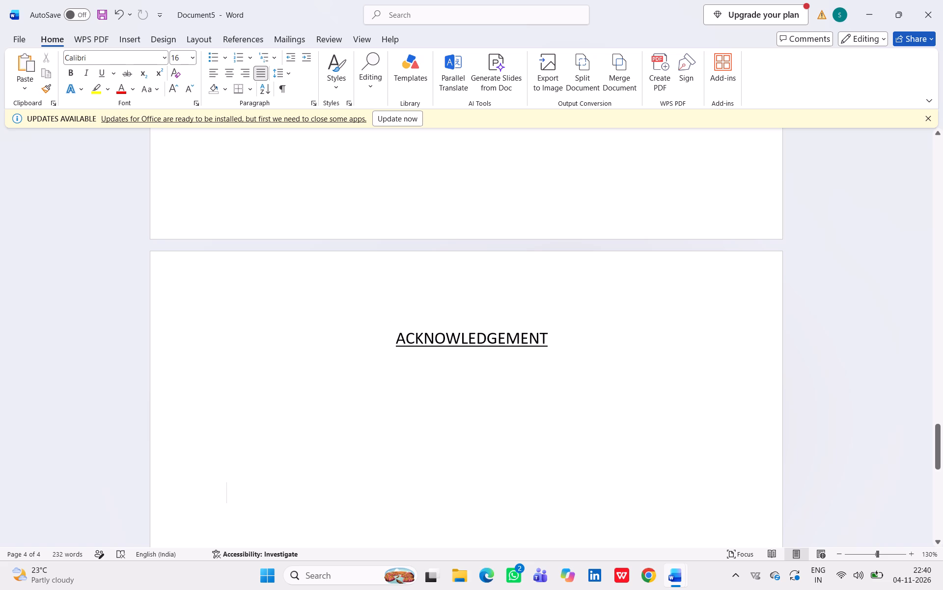
key("ctrl+v")
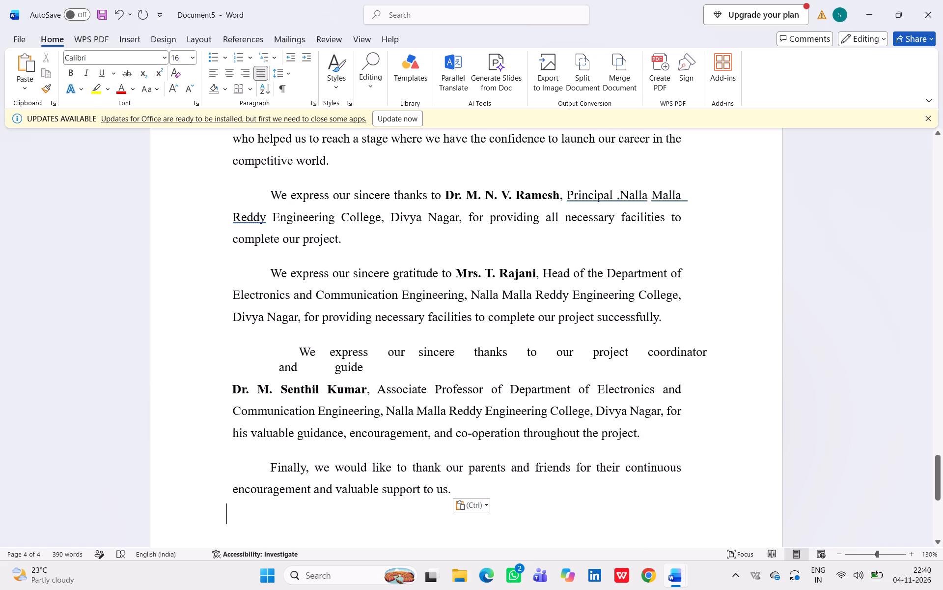
Replace the project guide's title and name in the coordinator and guide paragraph with the new guide's name, using the title Mr.
scroll(425, 364, "down", 1)
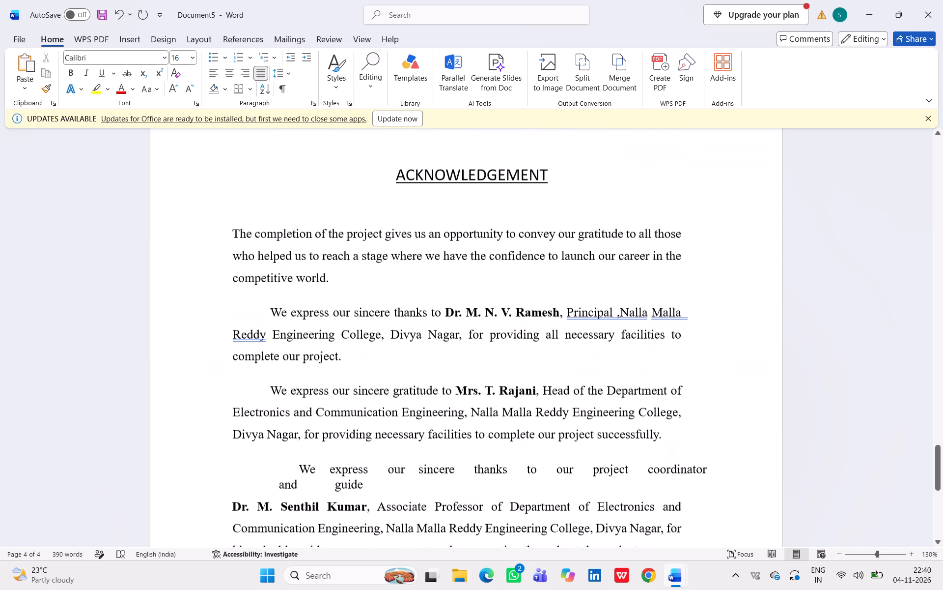
scroll(425, 364, "down", 1)
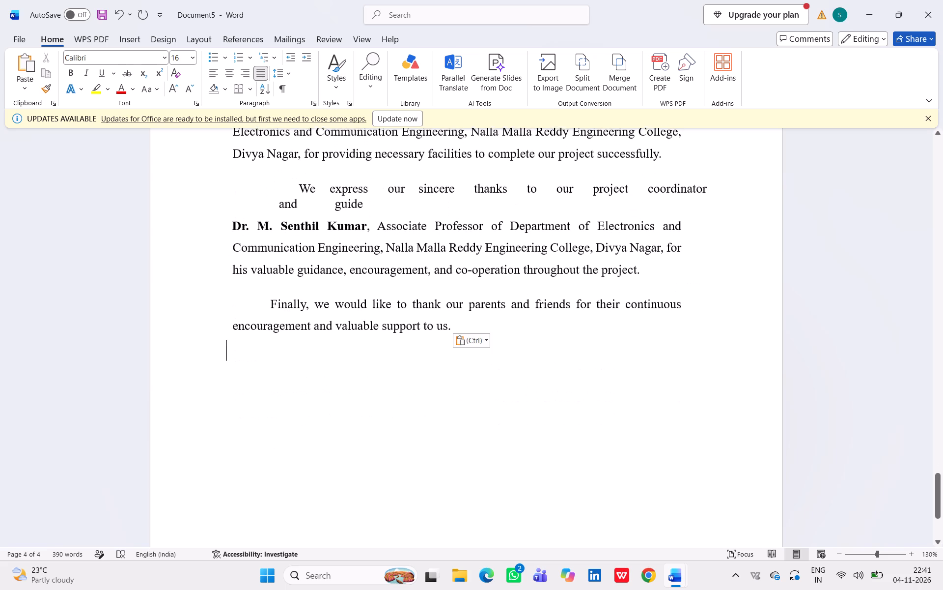
left_click(368, 226)
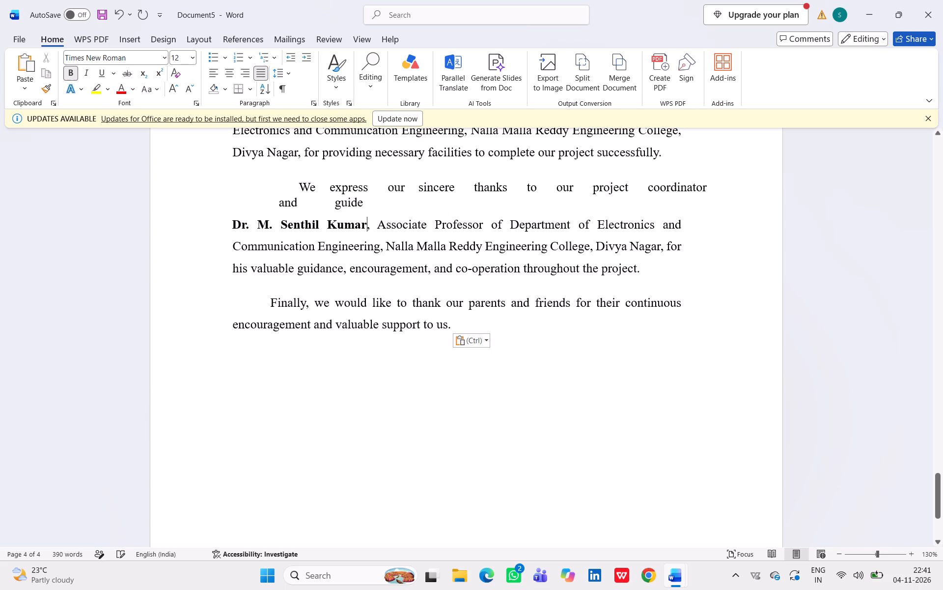
key("BackSpace")
key("BackSpace")
key("BackSpace")
key("BackSpace")
key("BackSpace")
key("BackSpace")
key("BackSpace")
key("BackSpace")
key("BackSpace")
key("BackSpace")
key("BackSpace")
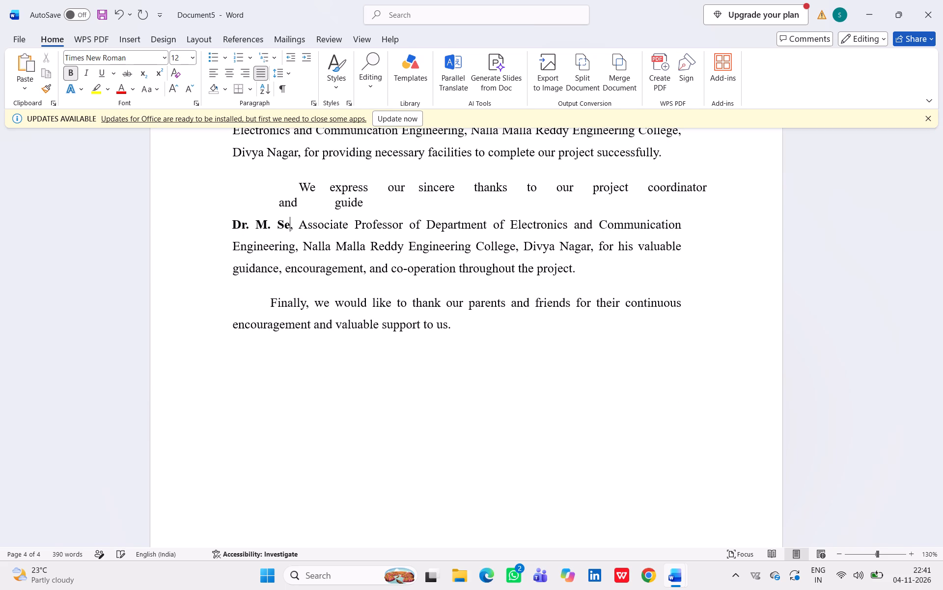
key("BackSpace")
key("BackSpace")
key("BackSpace")
key("BackSpace")
key("BackSpace")
key("BackSpace")
key("BackSpace")
key("BackSpace")
key("BackSpace")
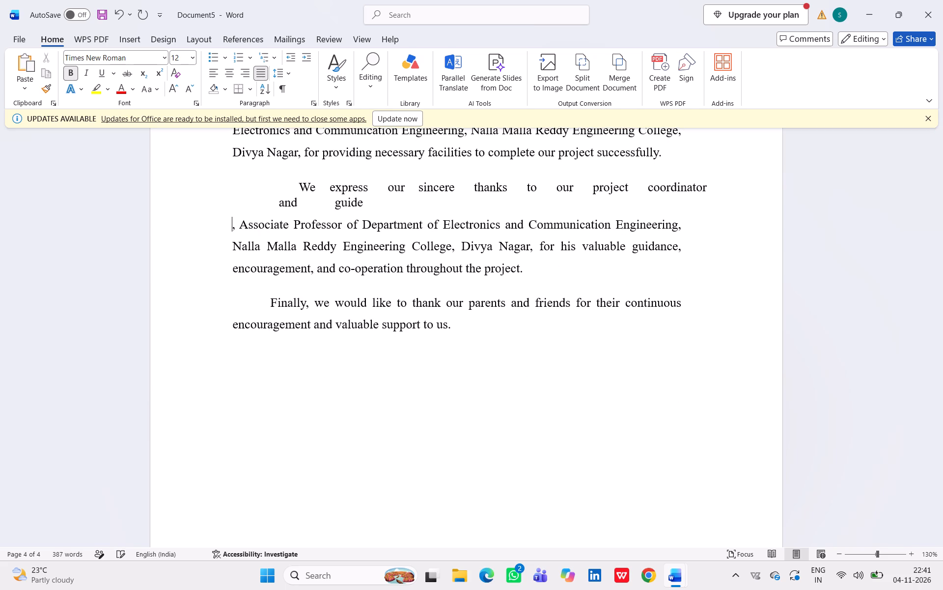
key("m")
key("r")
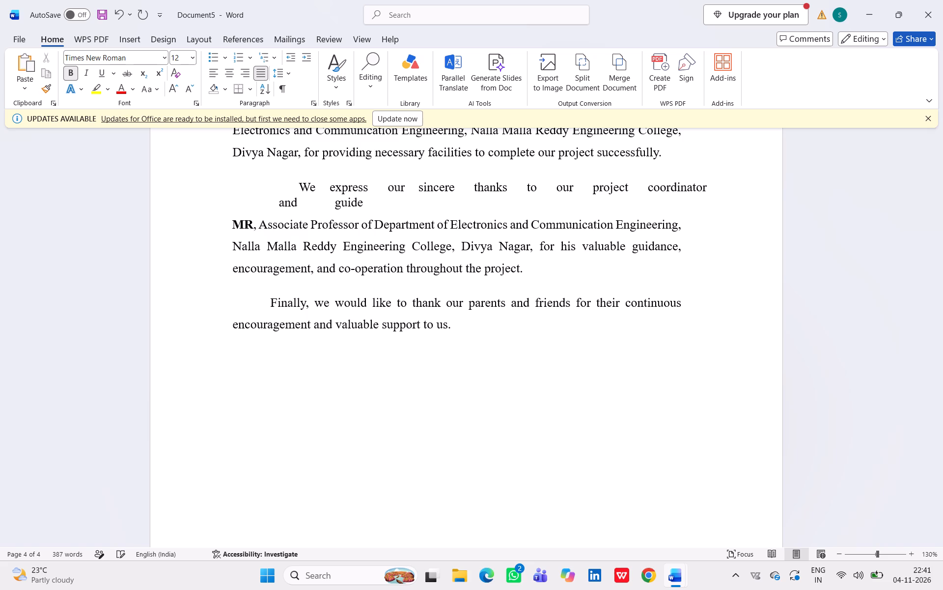
key("BackSpace")
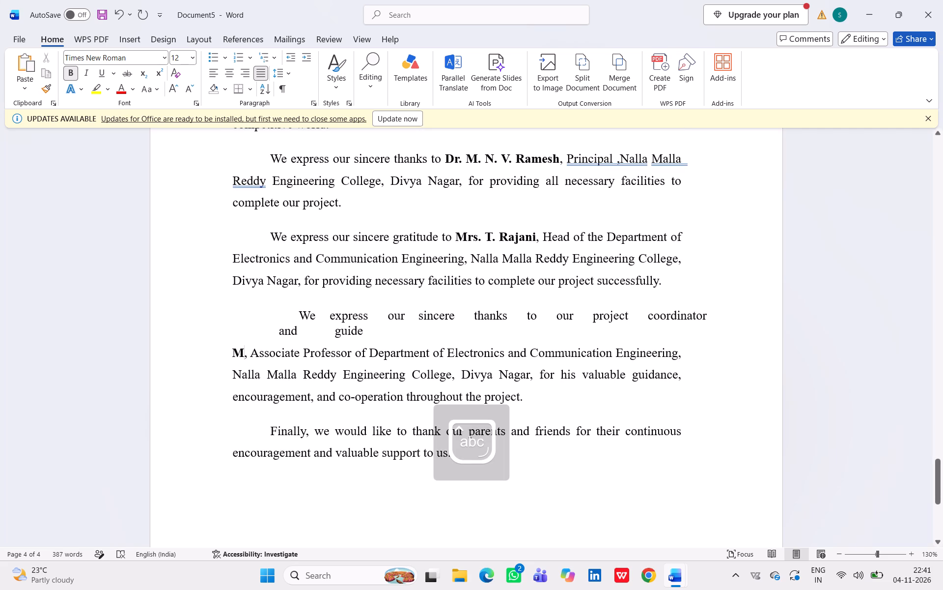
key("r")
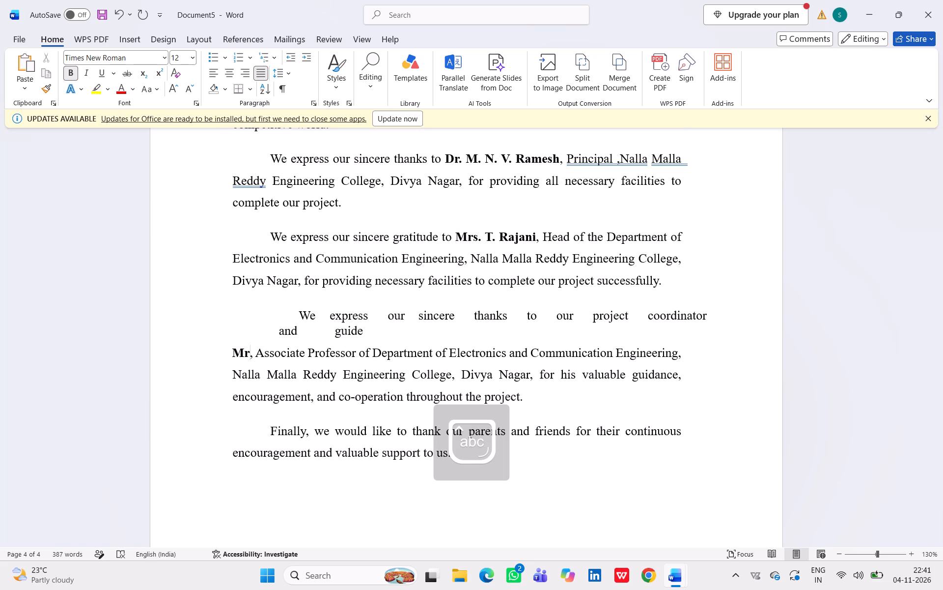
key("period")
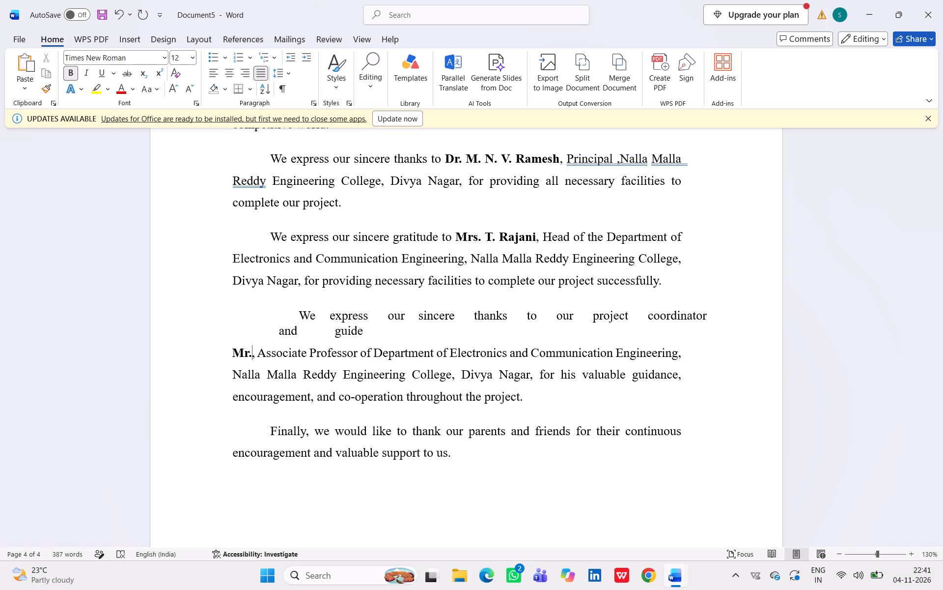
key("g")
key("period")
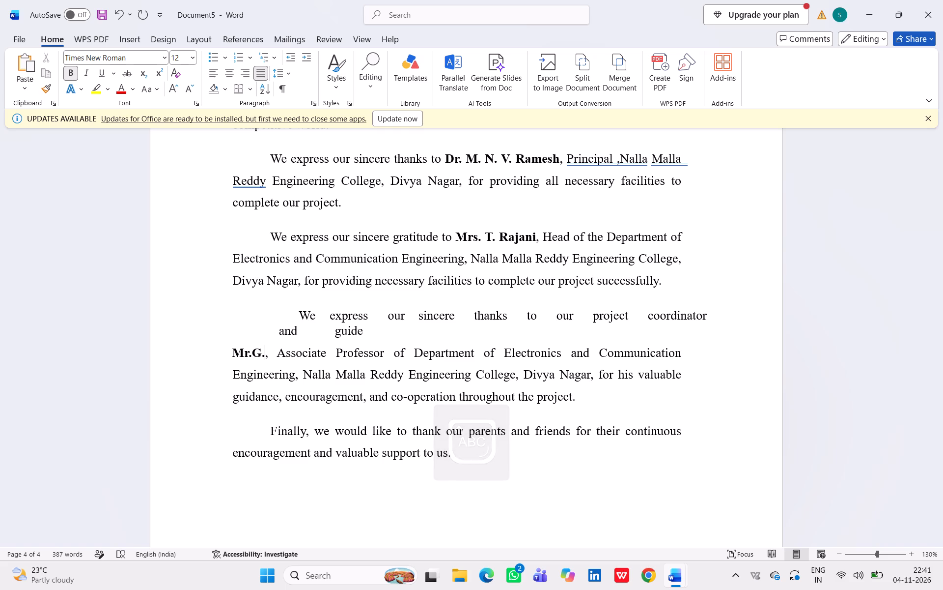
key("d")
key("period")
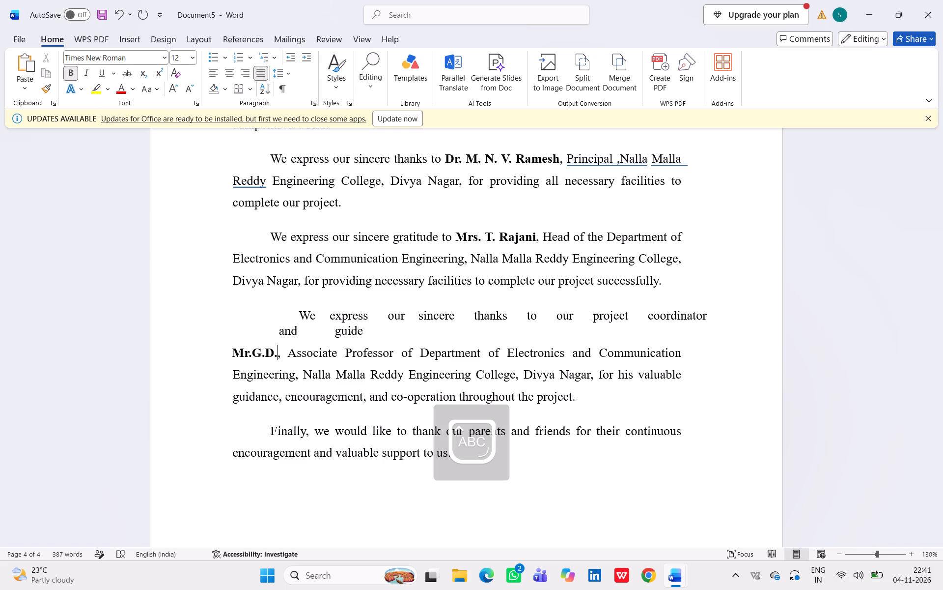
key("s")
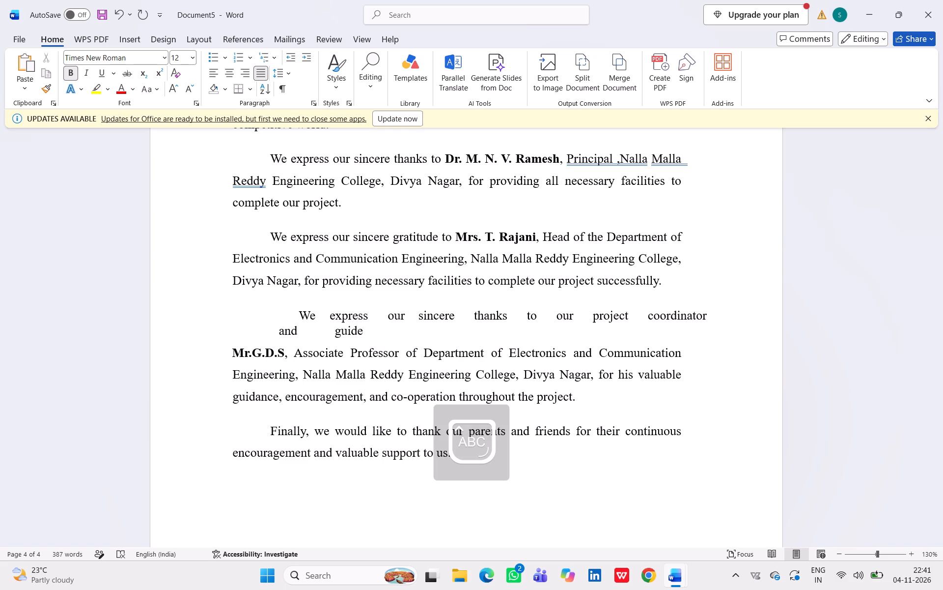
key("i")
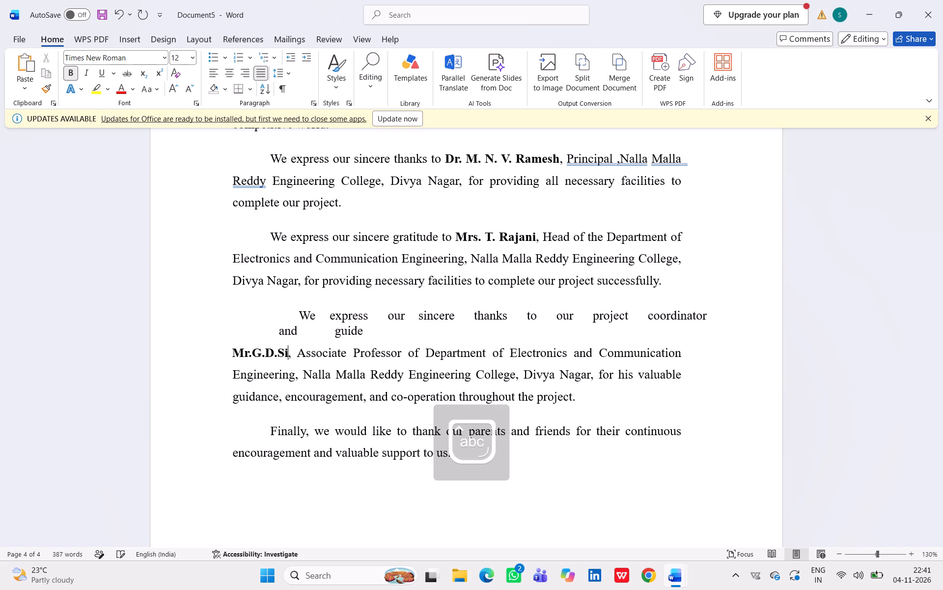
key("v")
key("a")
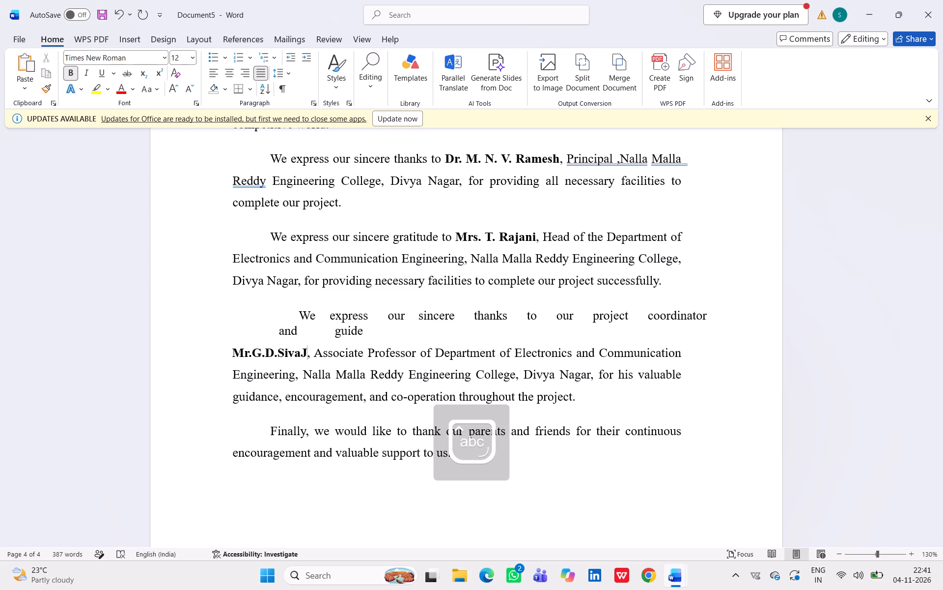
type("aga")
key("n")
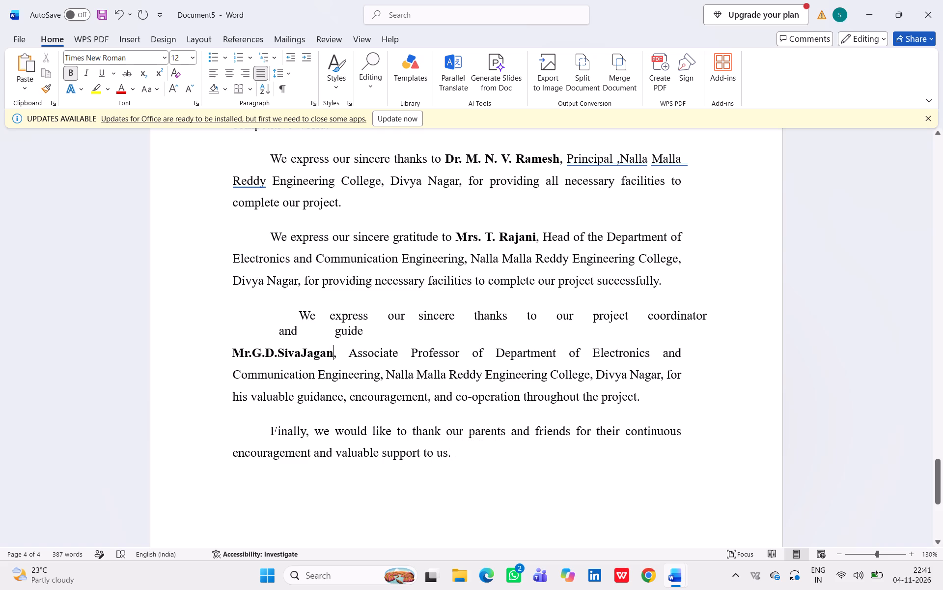
Join the line starting with the guide's name directly onto "project coordinator and guide", removing the paragraph break and all spacing between them.
left_click(230, 354)
key("Return")
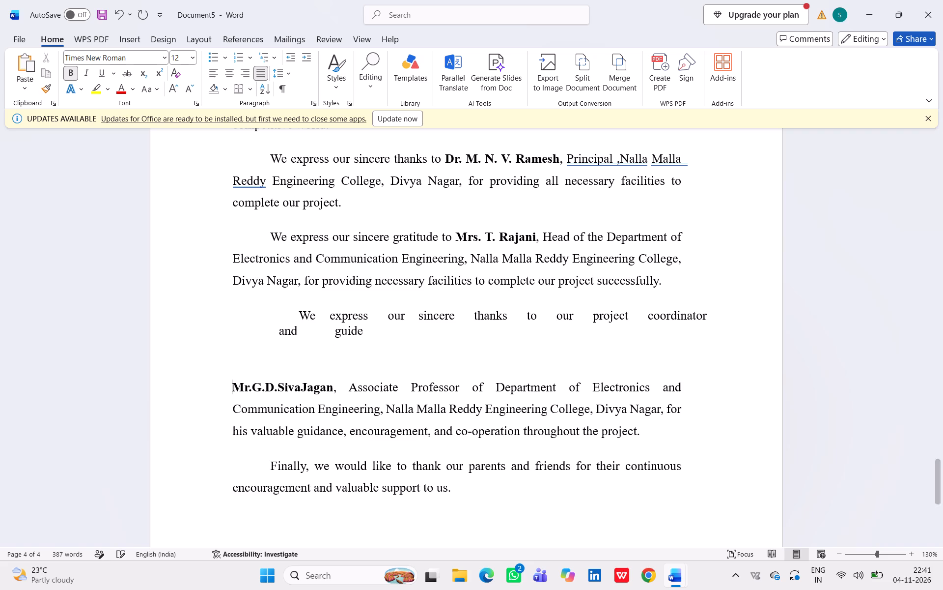
key("BackSpace")
key("BackSpace")
key("BackSpace")
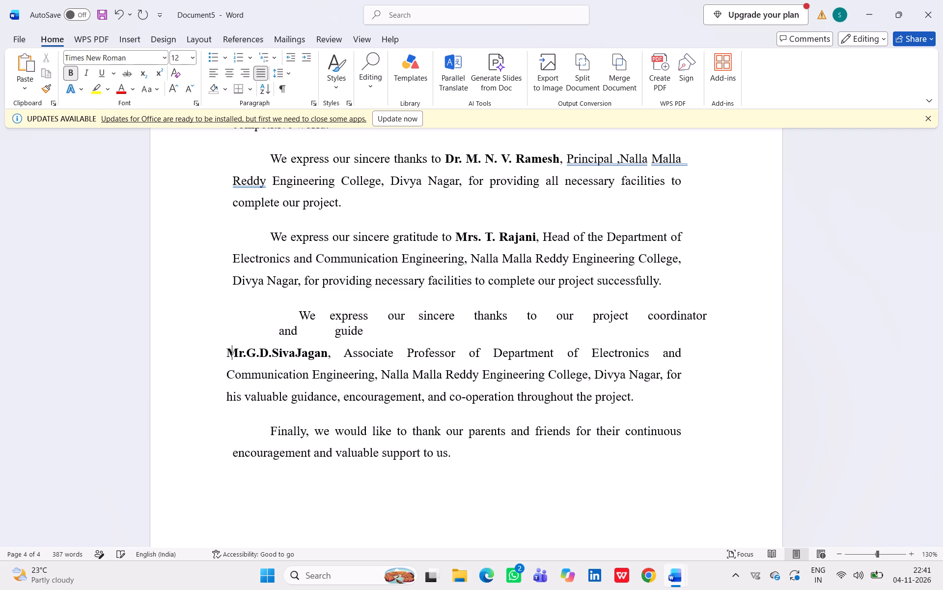
key("BackSpace")
key("BackSpace")
key("BackSpace")
key("BackSpace")
key("BackSpace")
key("BackSpace")
key("BackSpace")
key("BackSpace")
key("BackSpace")
key("BackSpace")
key("BackSpace")
key("BackSpace")
key("BackSpace")
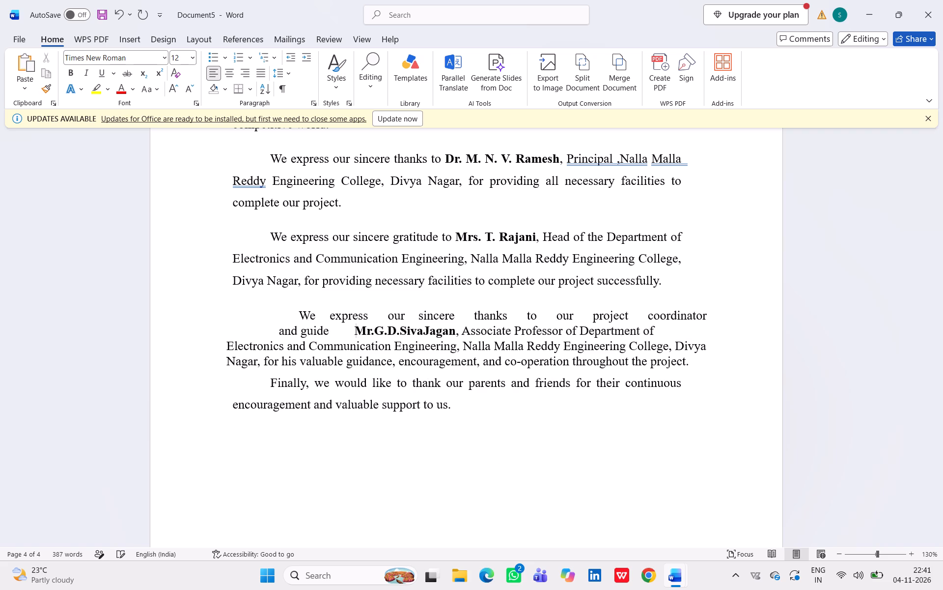
key("BackSpace")
key("BackSpace")
key("BackSpace")
key("BackSpace")
key("BackSpace")
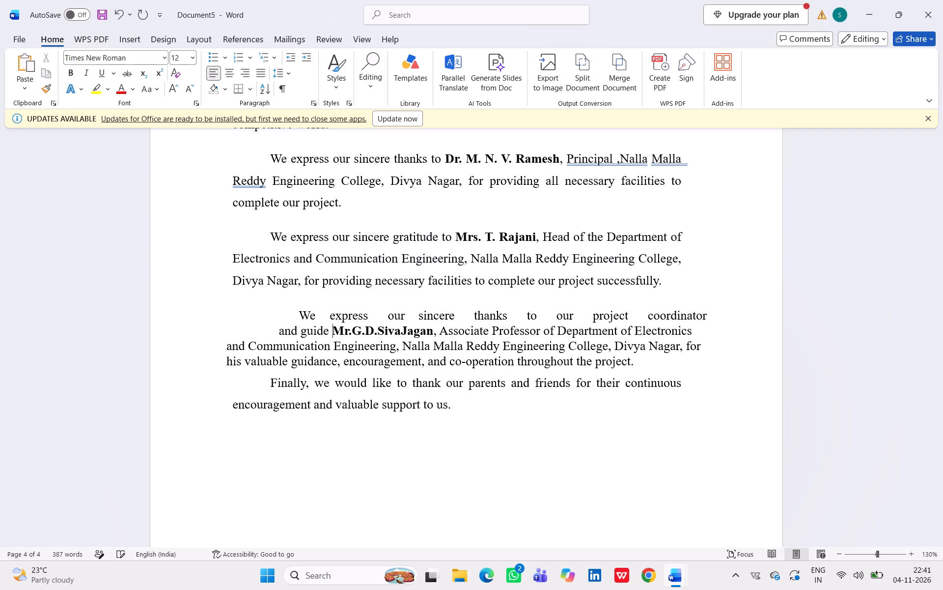
key("BackSpace")
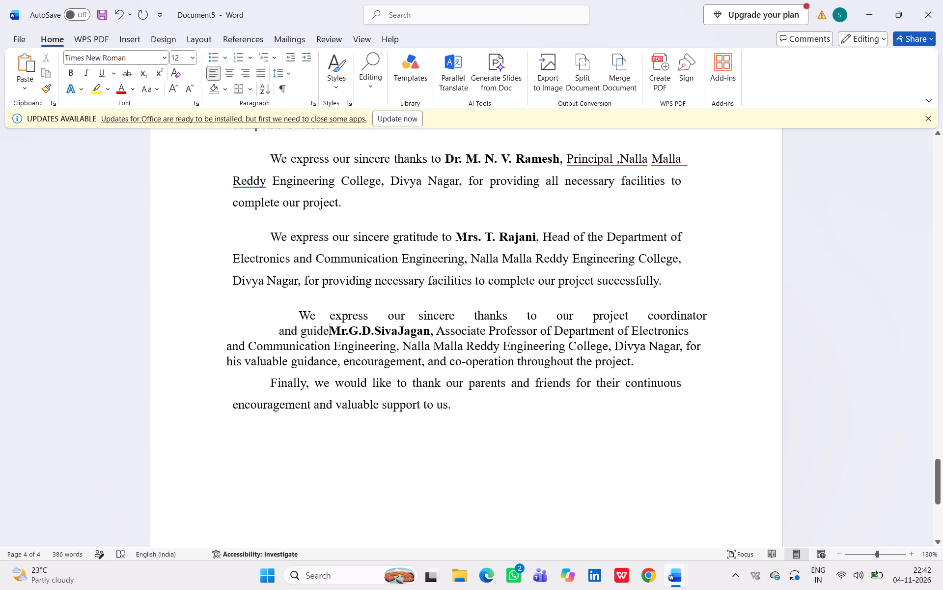
Justify all the acknowledgement paragraphs, from "The completion of the project" through "support to us.".
scroll(266, 158, "up", 1)
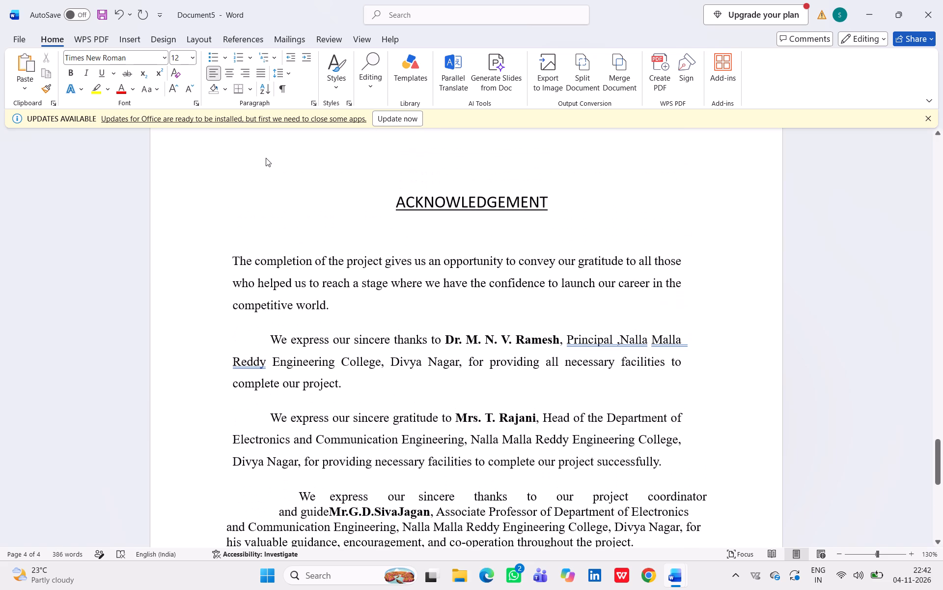
left_click(230, 258)
left_click_drag(230, 258, 235, 263)
left_click_drag(235, 263, 393, 466)
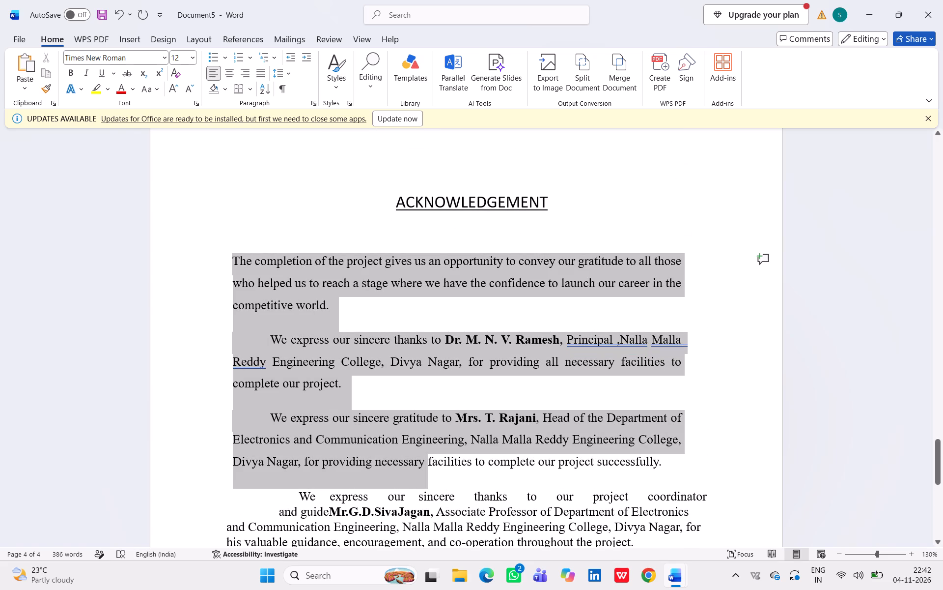
left_click_drag(393, 466, 440, 589)
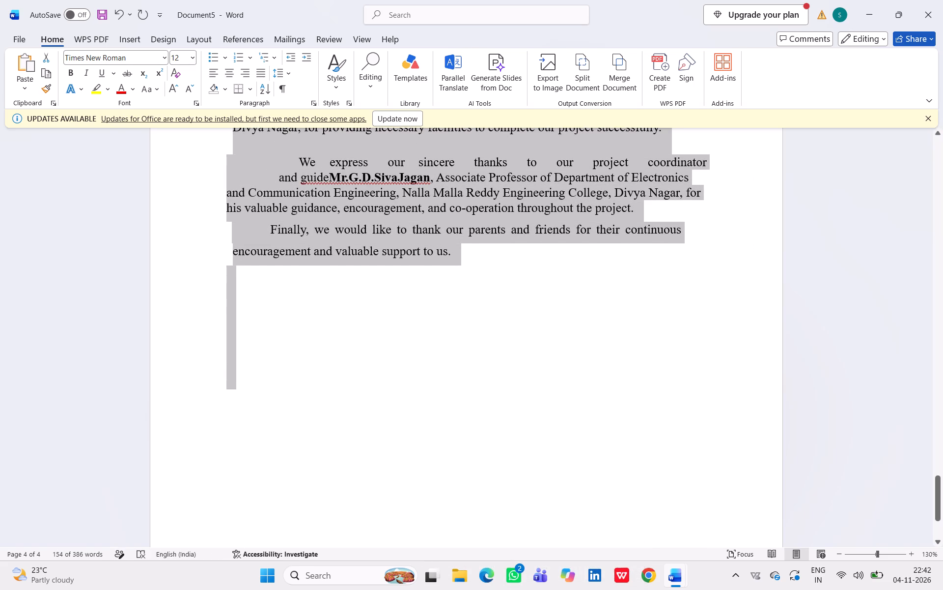
left_click(264, 72)
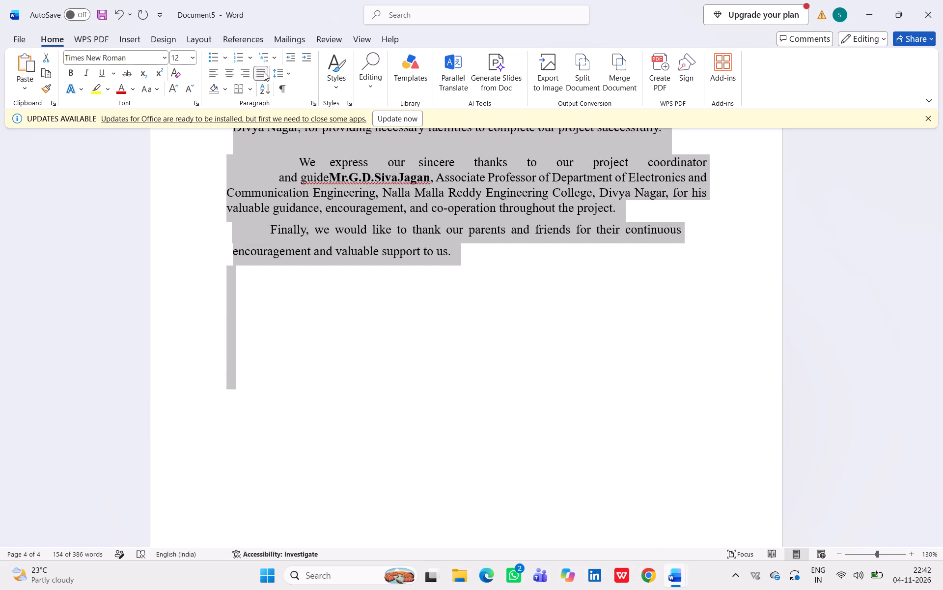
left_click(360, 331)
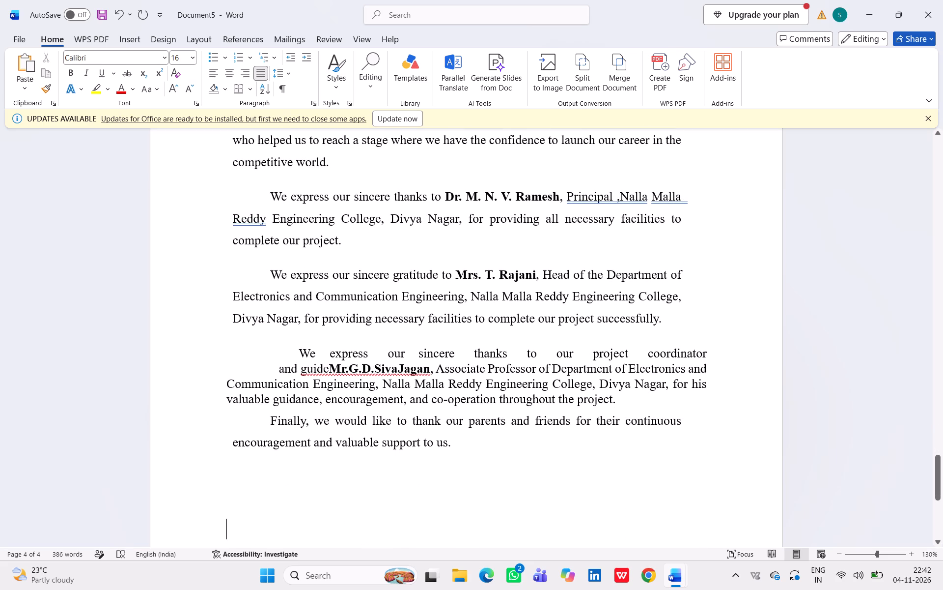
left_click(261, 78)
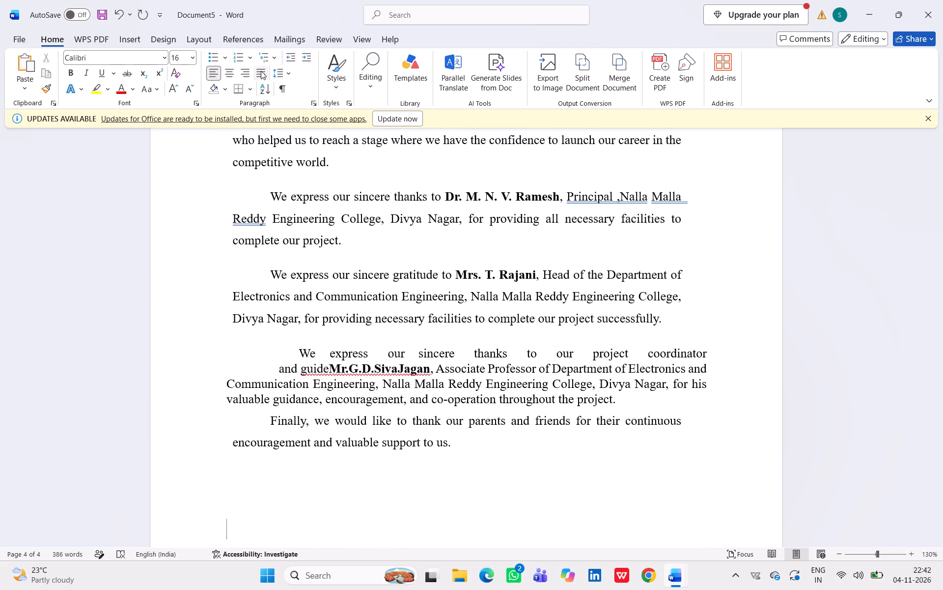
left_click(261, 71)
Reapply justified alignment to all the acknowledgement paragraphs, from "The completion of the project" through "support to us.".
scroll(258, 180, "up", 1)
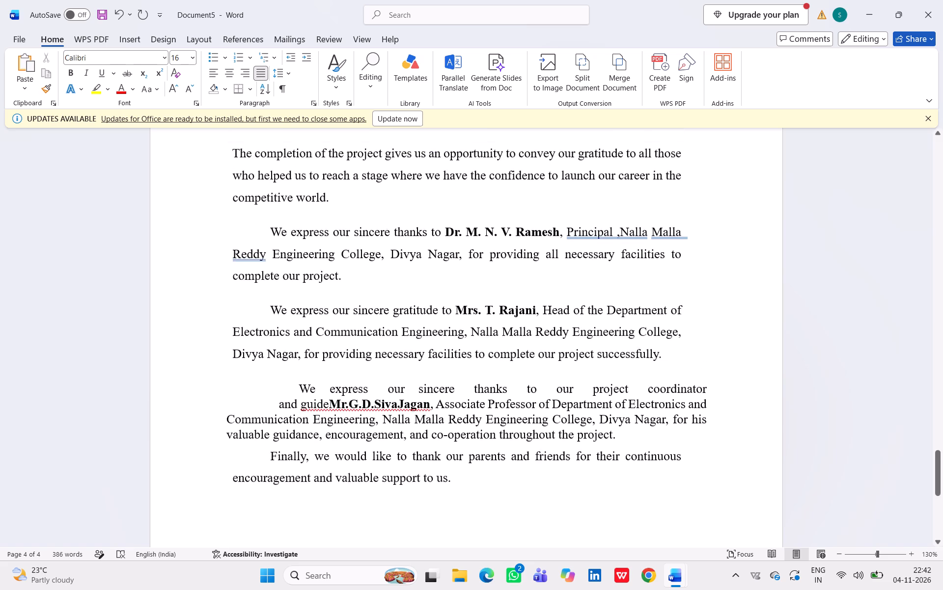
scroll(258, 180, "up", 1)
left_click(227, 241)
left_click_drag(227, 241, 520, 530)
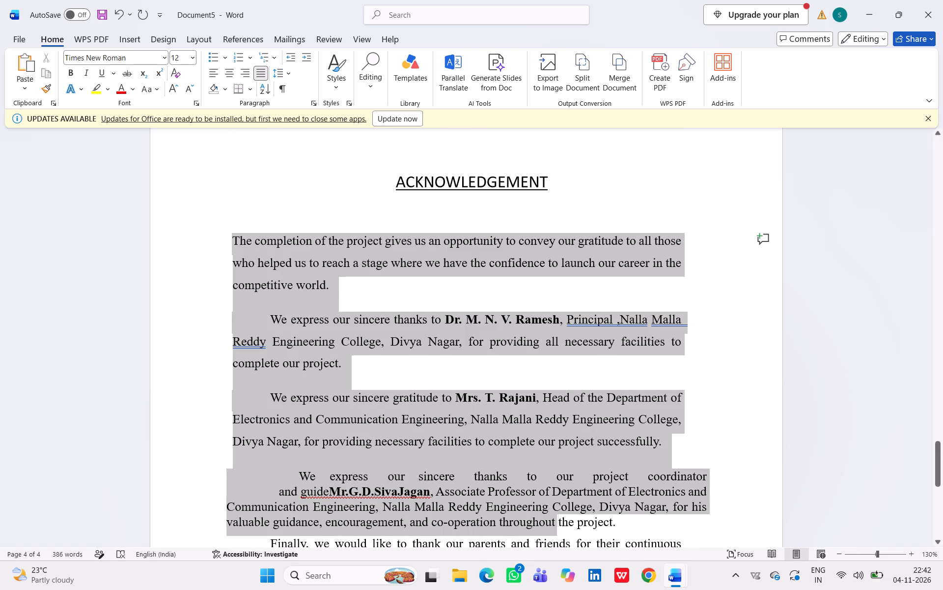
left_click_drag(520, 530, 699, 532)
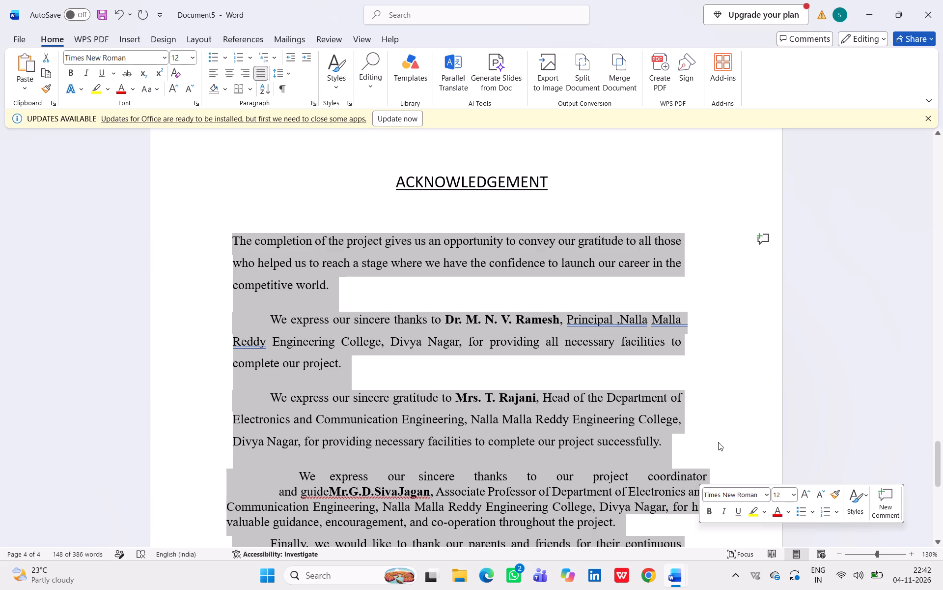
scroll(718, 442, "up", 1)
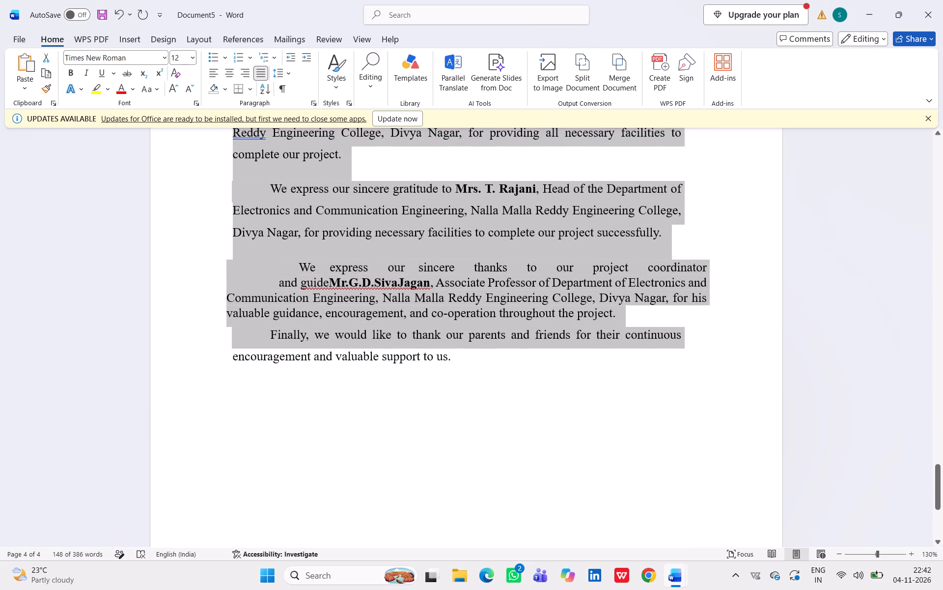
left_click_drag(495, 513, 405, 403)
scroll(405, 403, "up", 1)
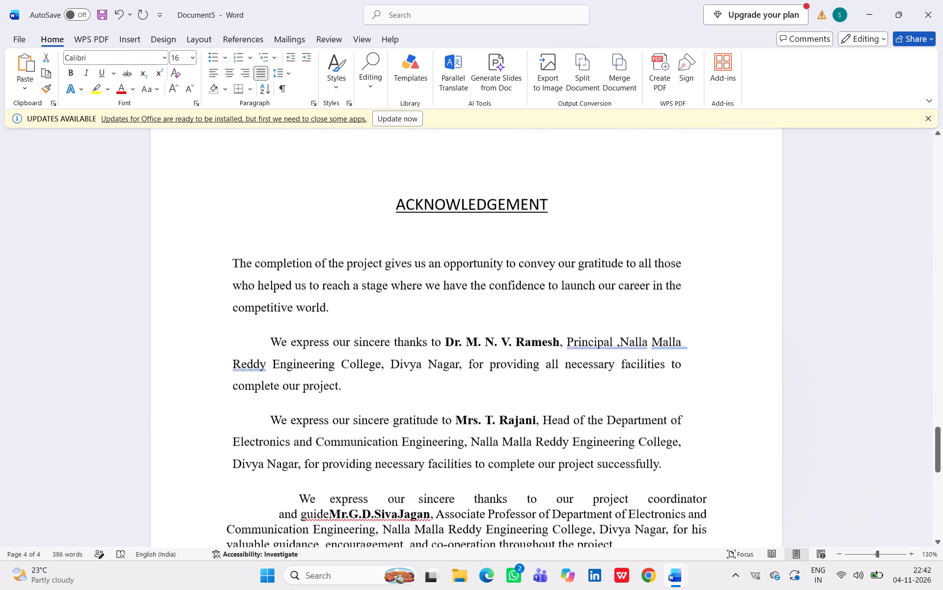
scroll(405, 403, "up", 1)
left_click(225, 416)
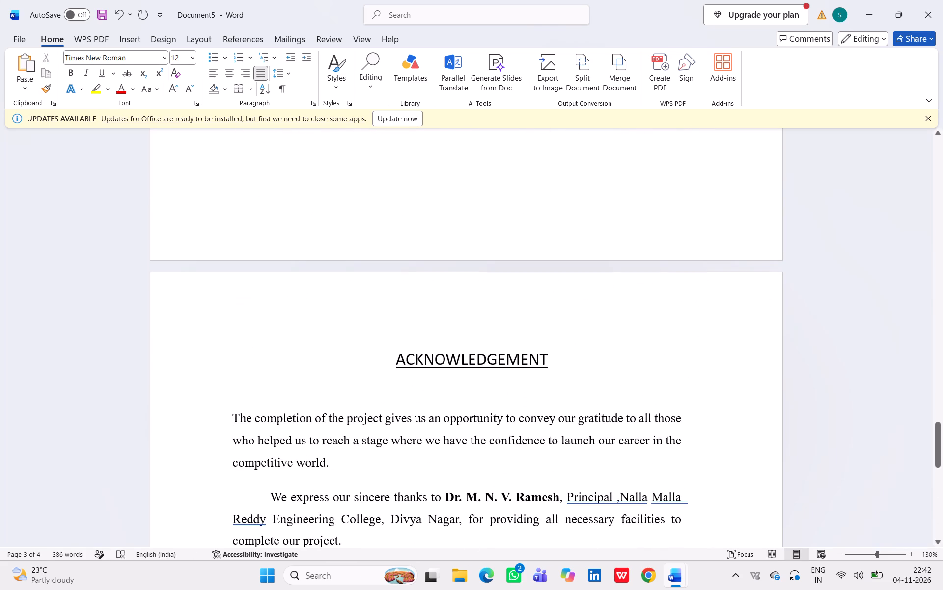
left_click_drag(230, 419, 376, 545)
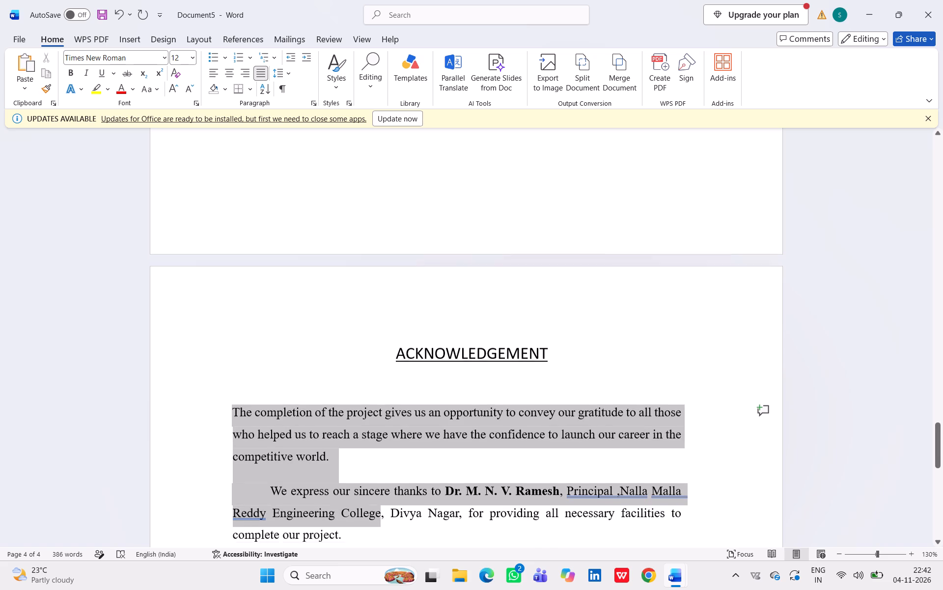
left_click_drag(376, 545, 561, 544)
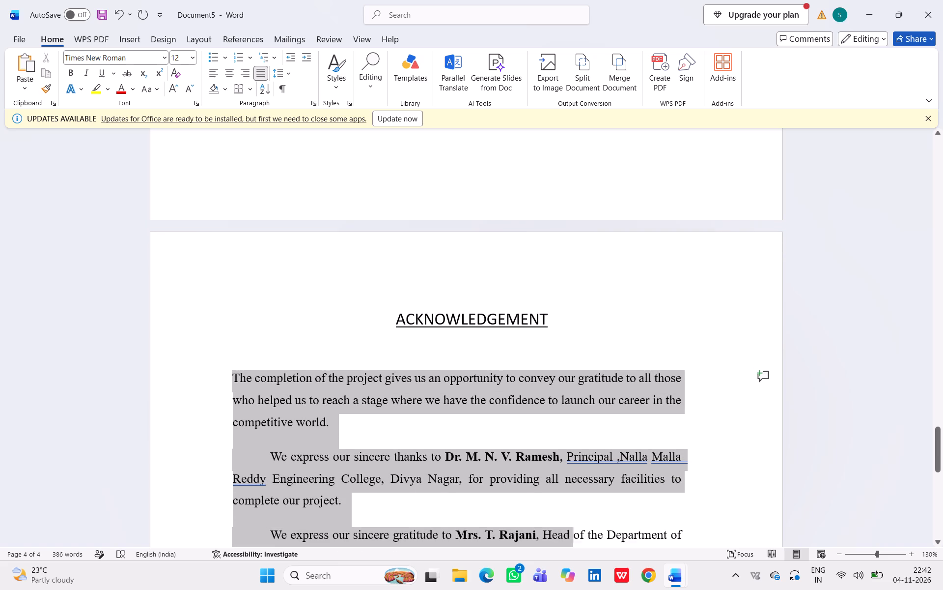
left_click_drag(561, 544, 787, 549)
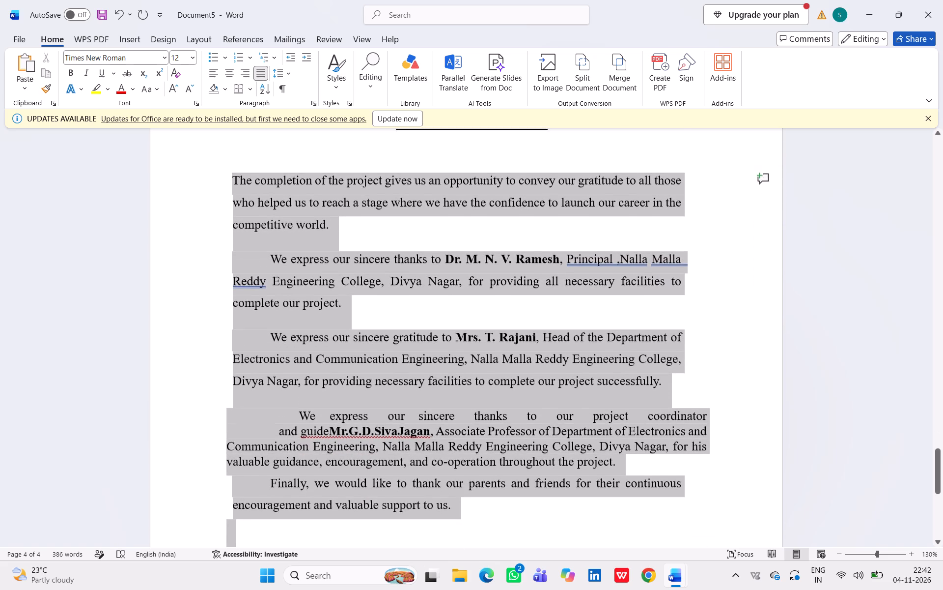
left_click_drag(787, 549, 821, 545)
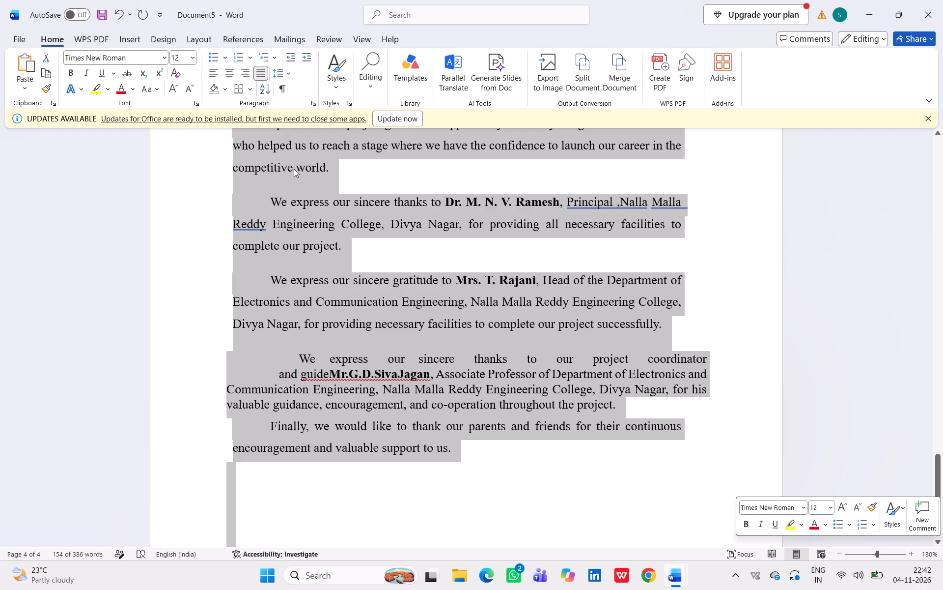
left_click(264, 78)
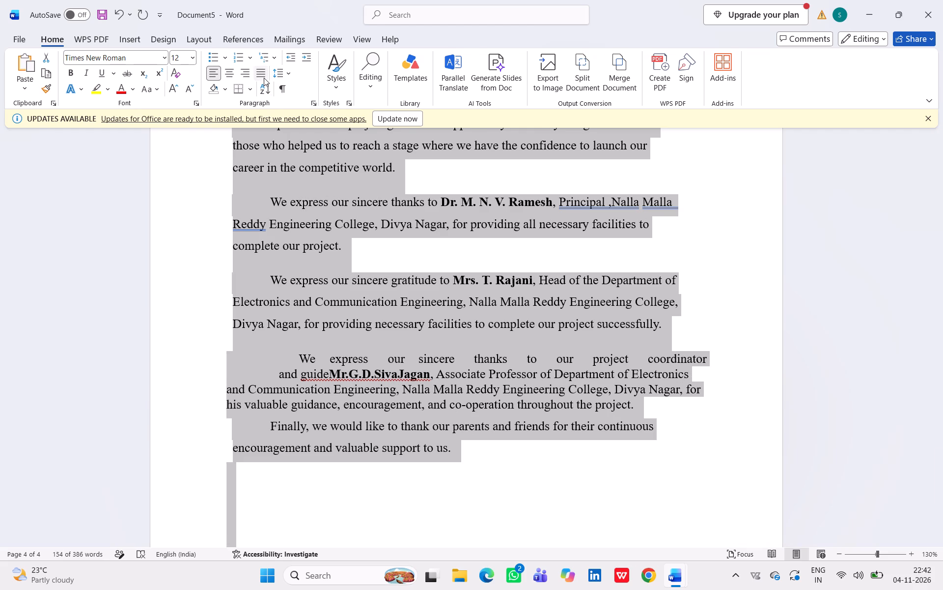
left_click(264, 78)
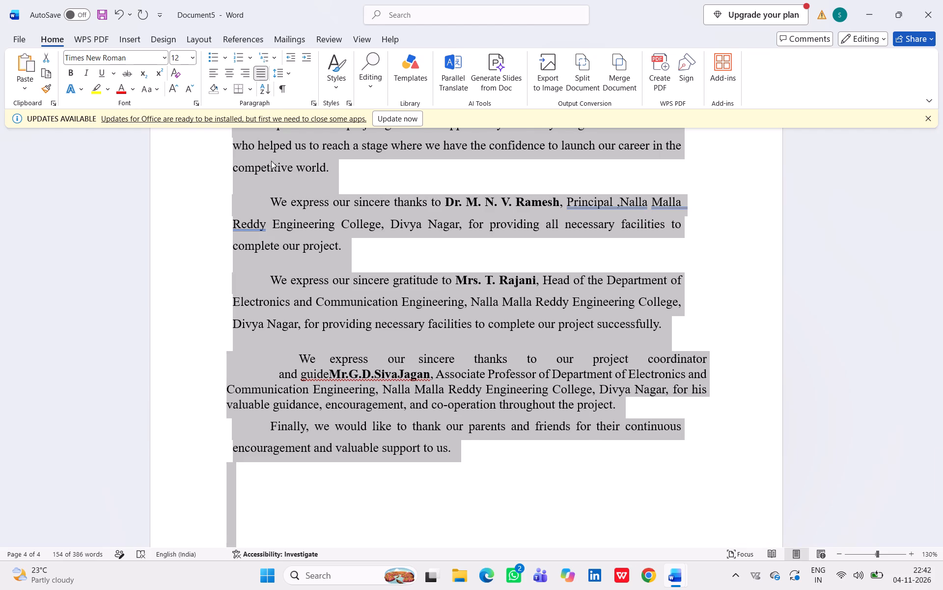
Remove the indent before "and guide" so that line starts at the text margin, keeping its paragraph justified.
left_click(280, 373)
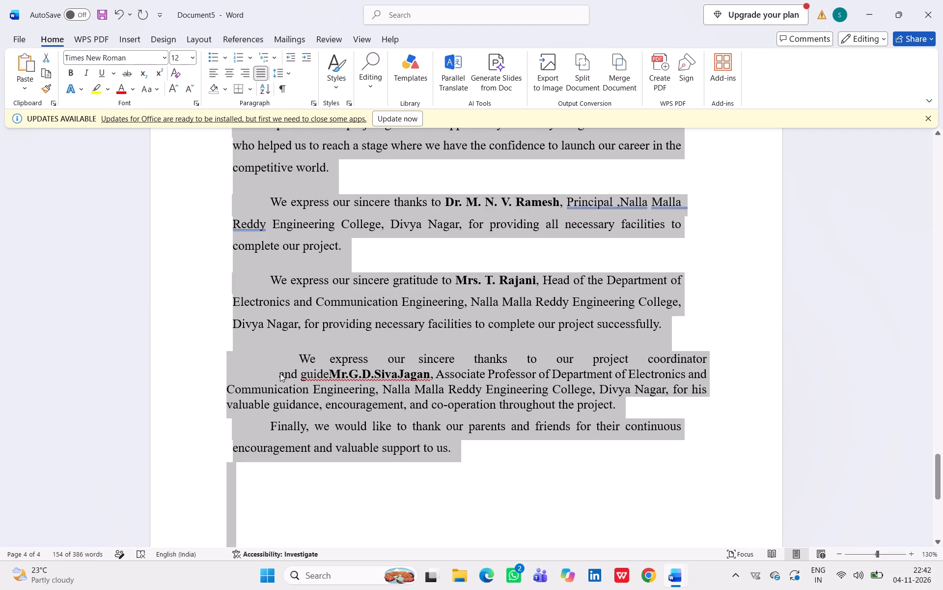
key("BackSpace")
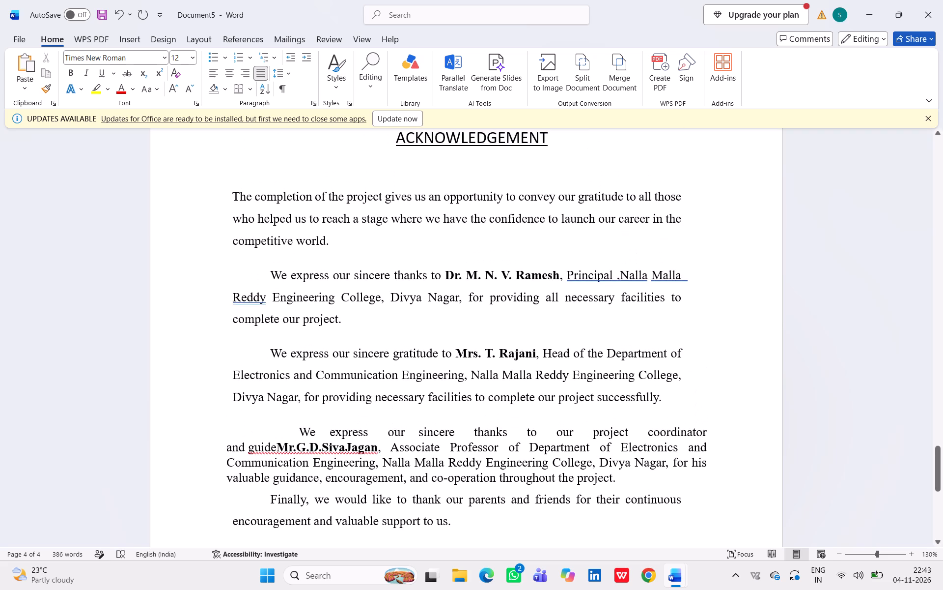
left_click(261, 74)
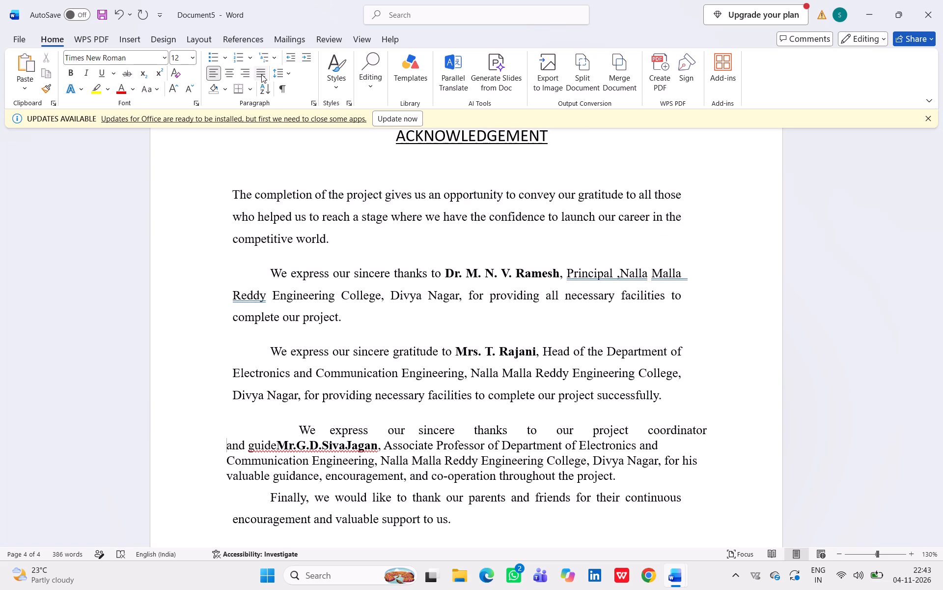
left_click(261, 74)
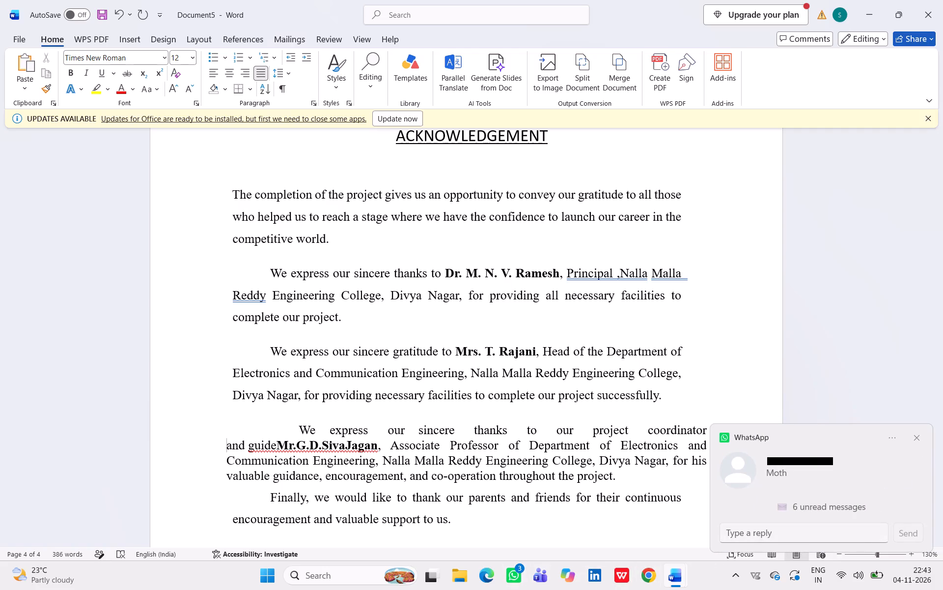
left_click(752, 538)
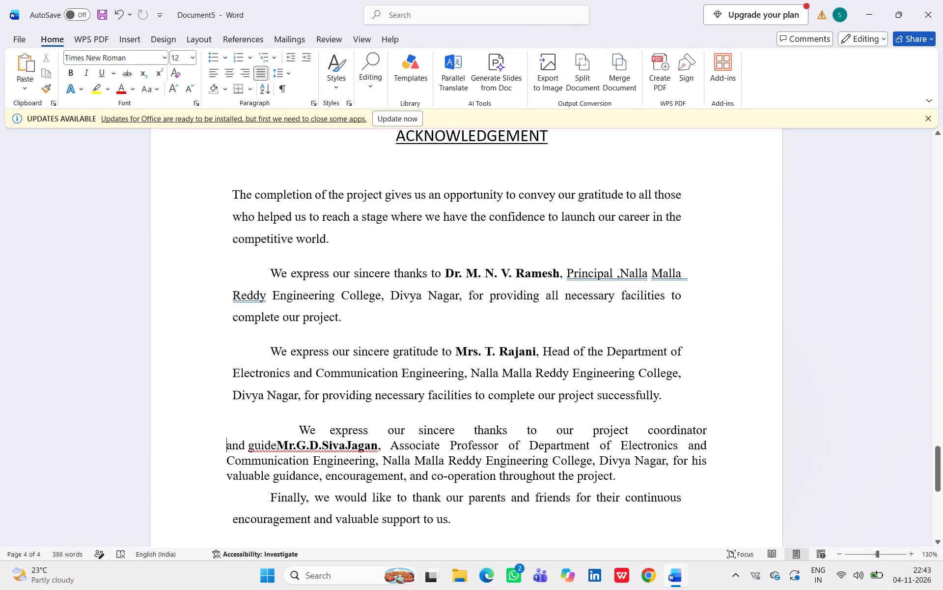
Insert two spaces between "and" and "guide", and one space between "guide" and the guide's name.
left_click(245, 444)
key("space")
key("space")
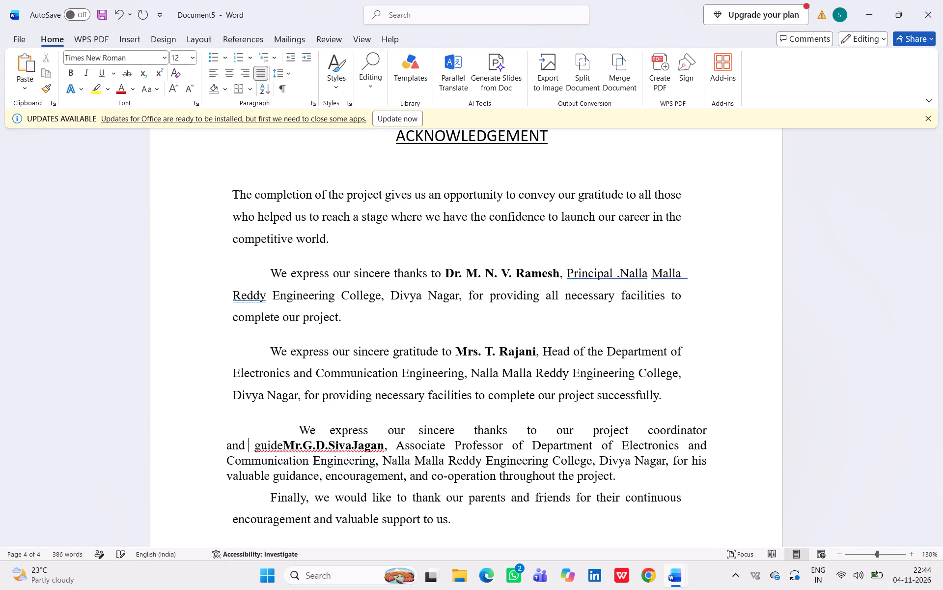
left_click(281, 447)
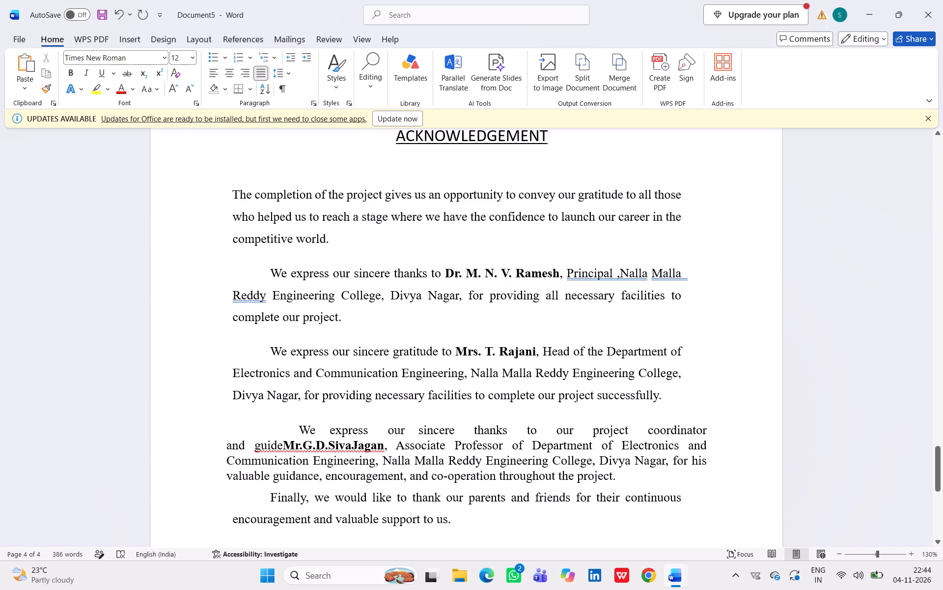
left_click(281, 447)
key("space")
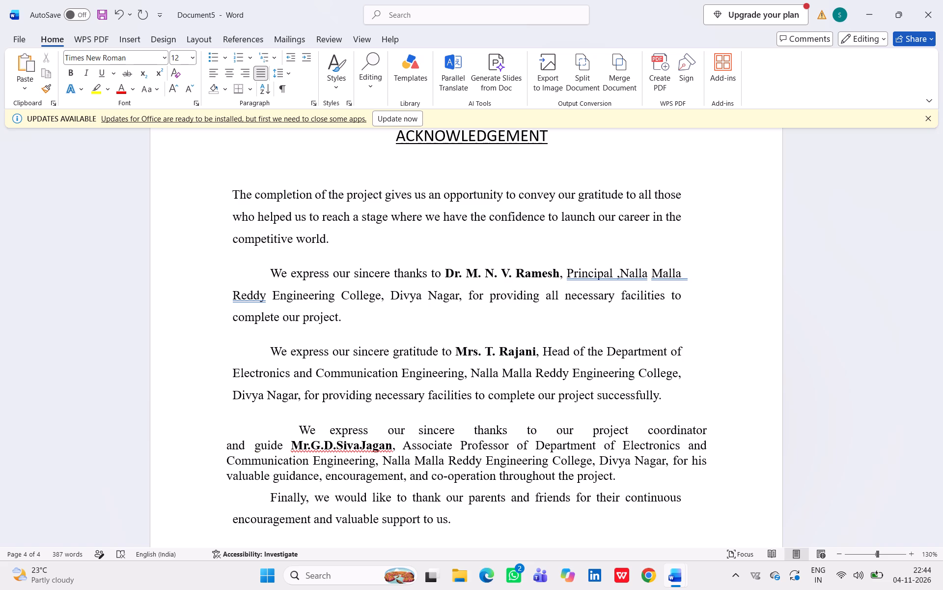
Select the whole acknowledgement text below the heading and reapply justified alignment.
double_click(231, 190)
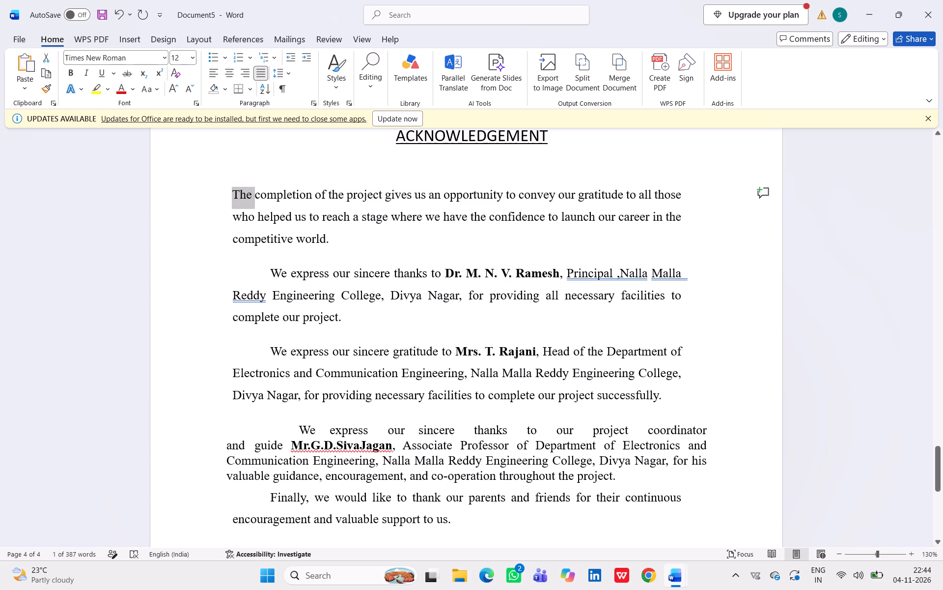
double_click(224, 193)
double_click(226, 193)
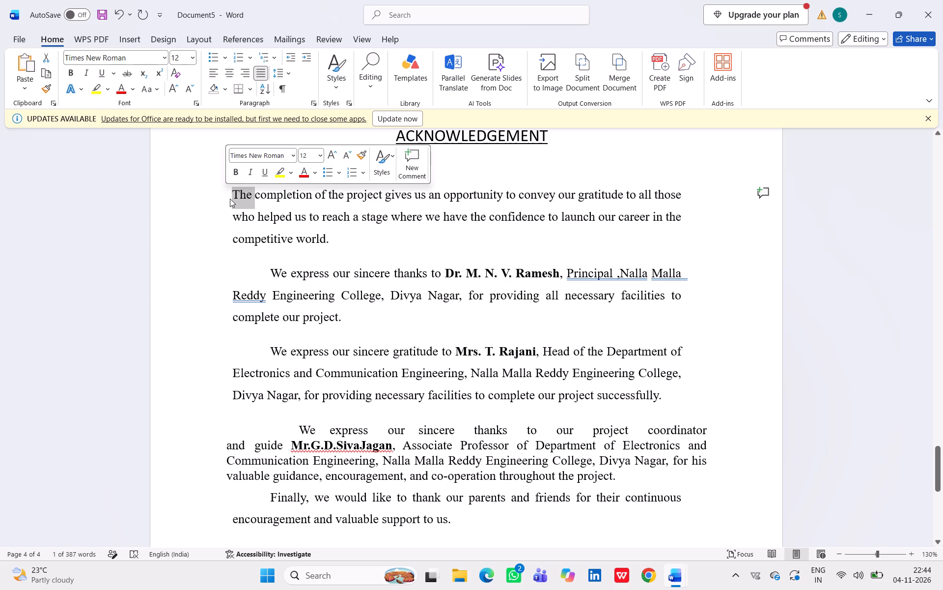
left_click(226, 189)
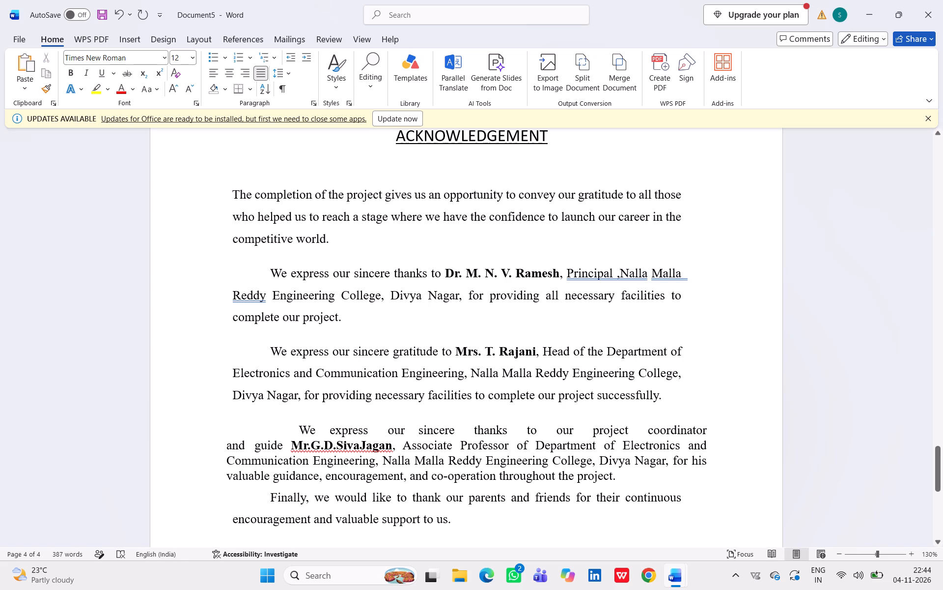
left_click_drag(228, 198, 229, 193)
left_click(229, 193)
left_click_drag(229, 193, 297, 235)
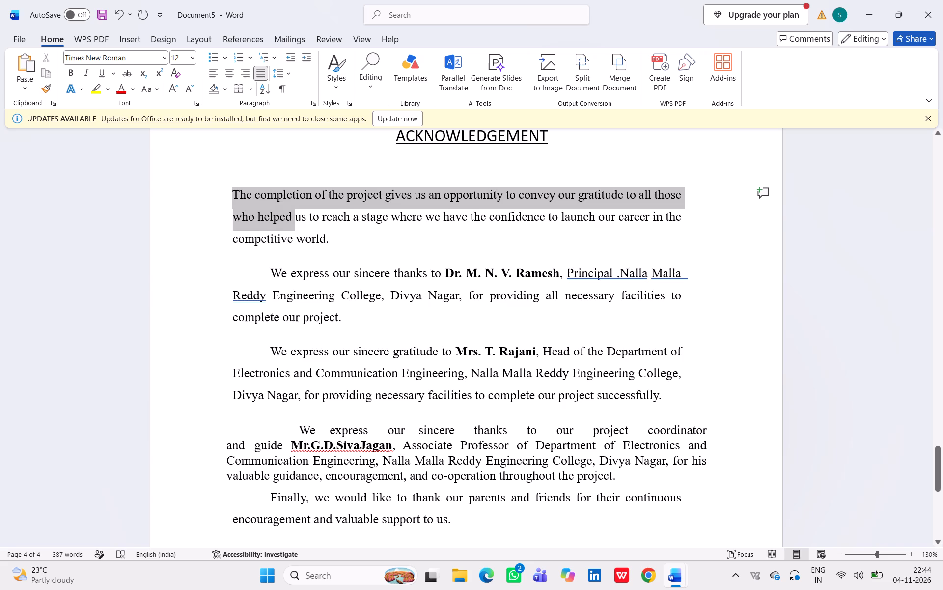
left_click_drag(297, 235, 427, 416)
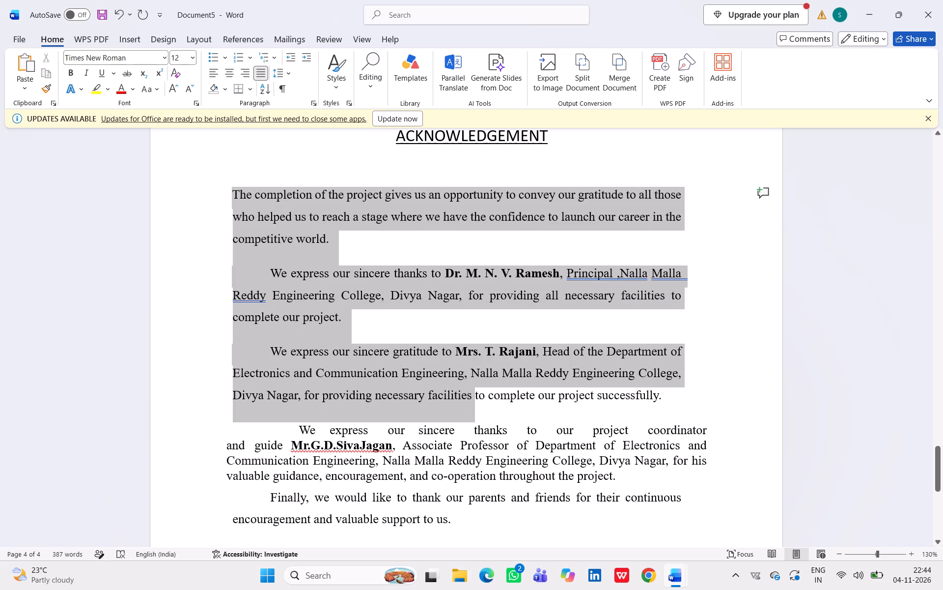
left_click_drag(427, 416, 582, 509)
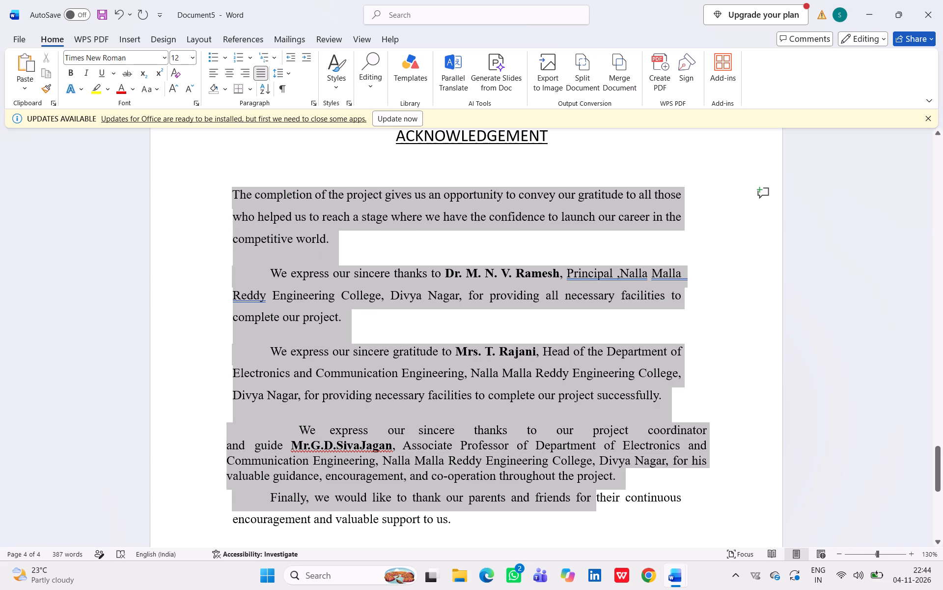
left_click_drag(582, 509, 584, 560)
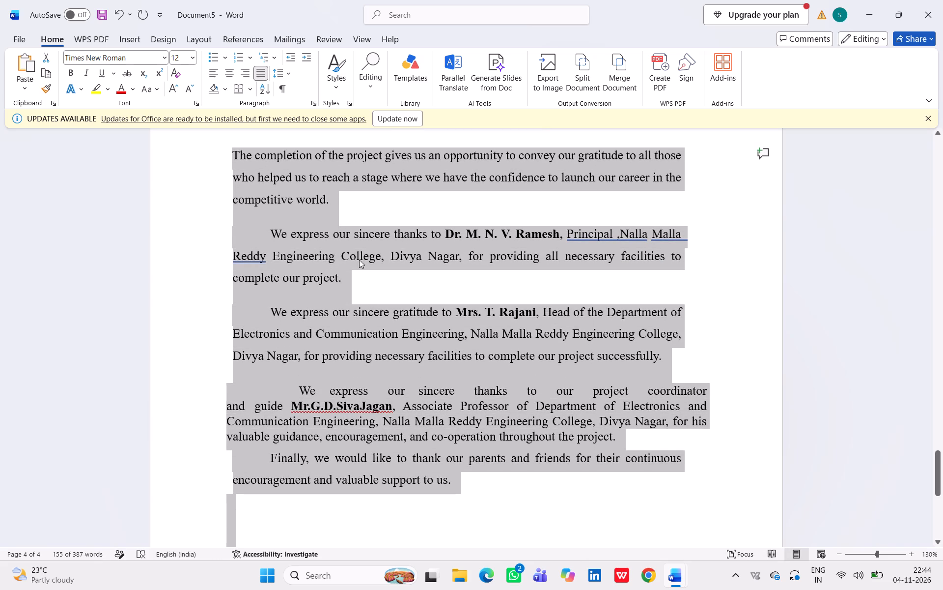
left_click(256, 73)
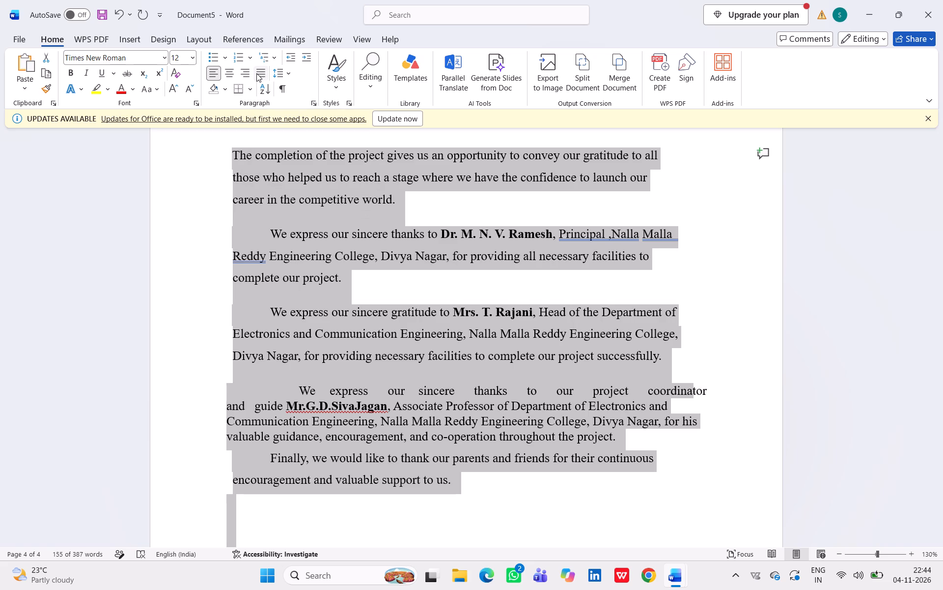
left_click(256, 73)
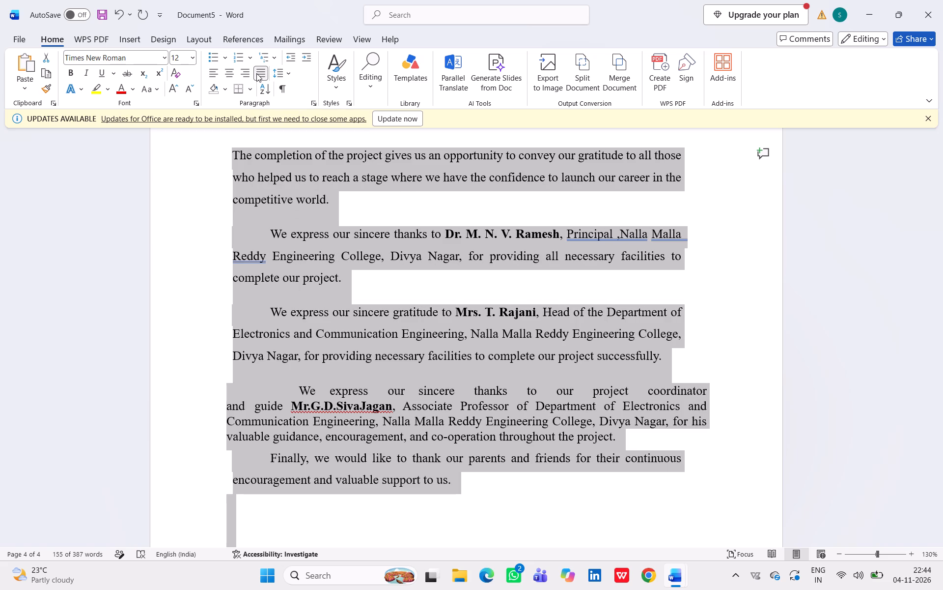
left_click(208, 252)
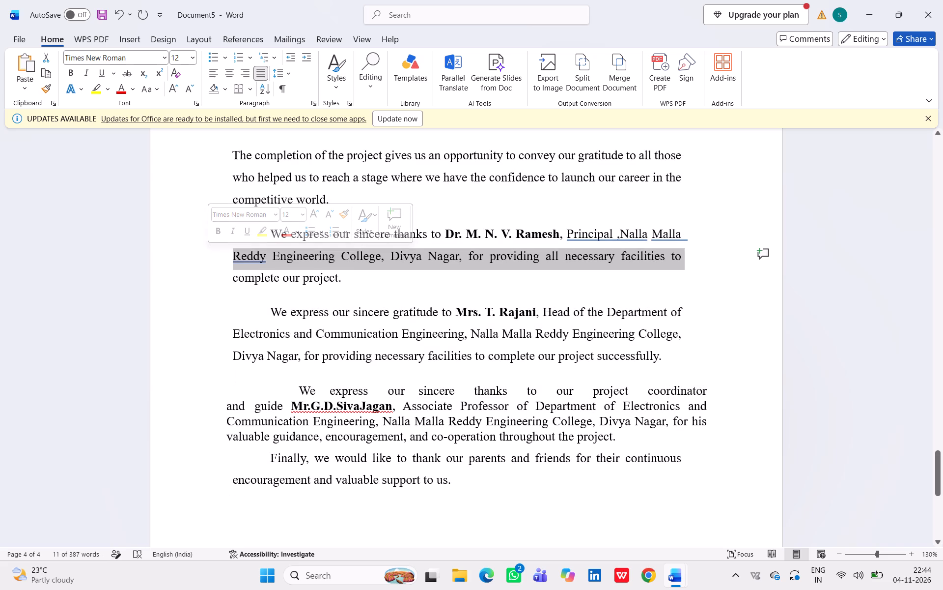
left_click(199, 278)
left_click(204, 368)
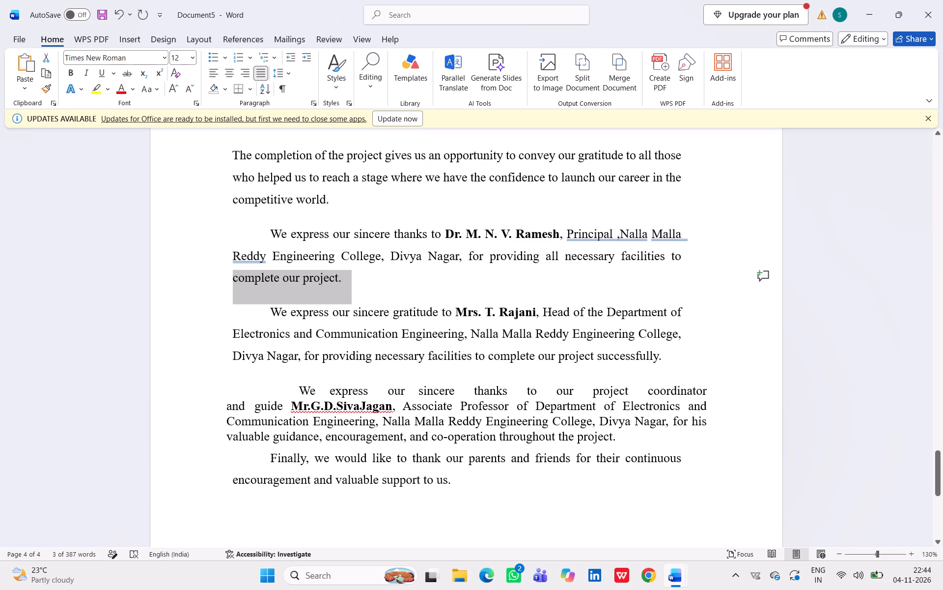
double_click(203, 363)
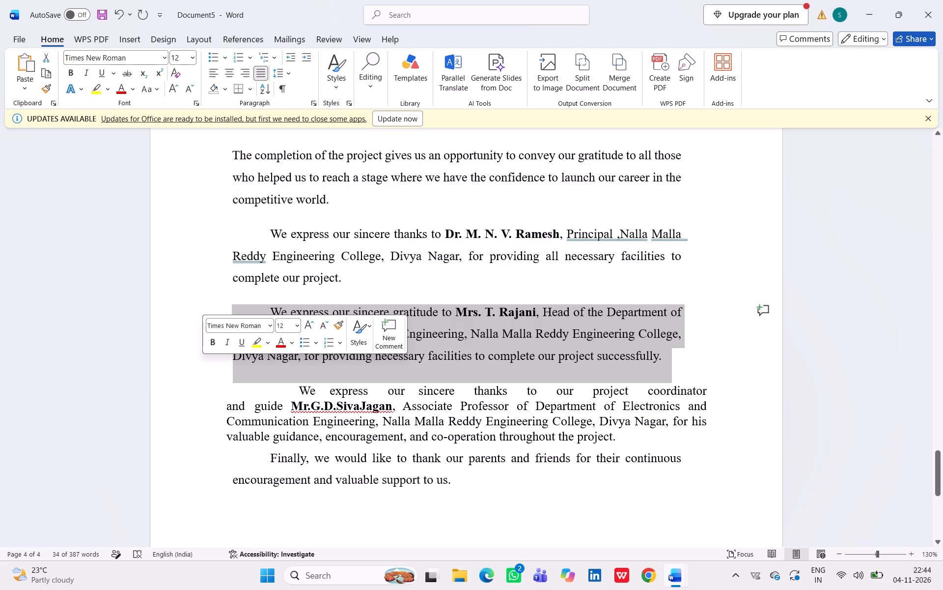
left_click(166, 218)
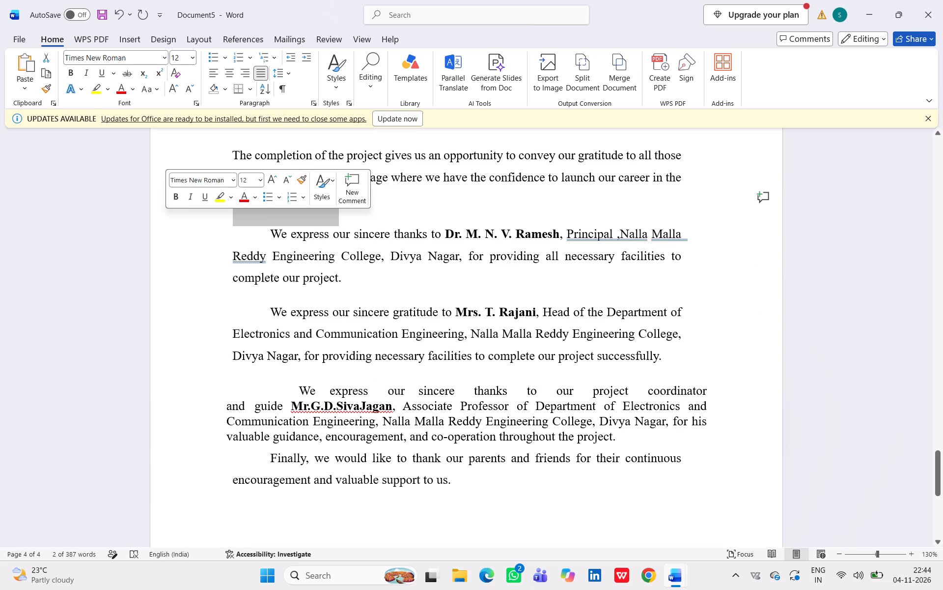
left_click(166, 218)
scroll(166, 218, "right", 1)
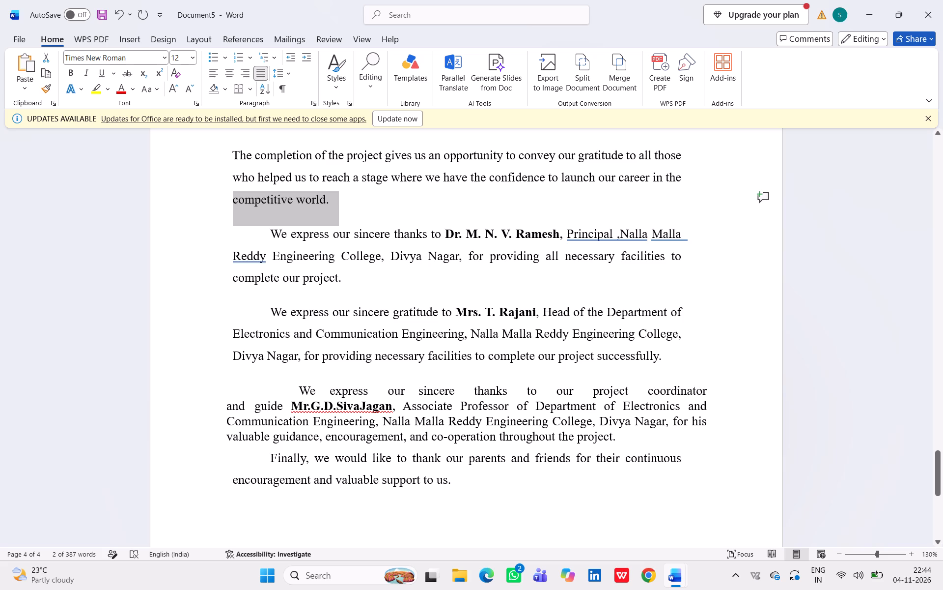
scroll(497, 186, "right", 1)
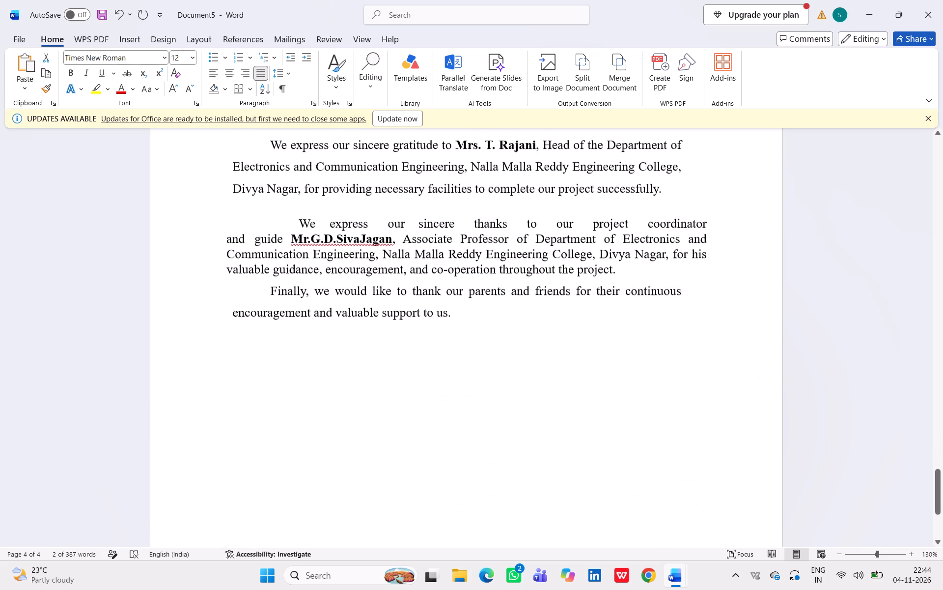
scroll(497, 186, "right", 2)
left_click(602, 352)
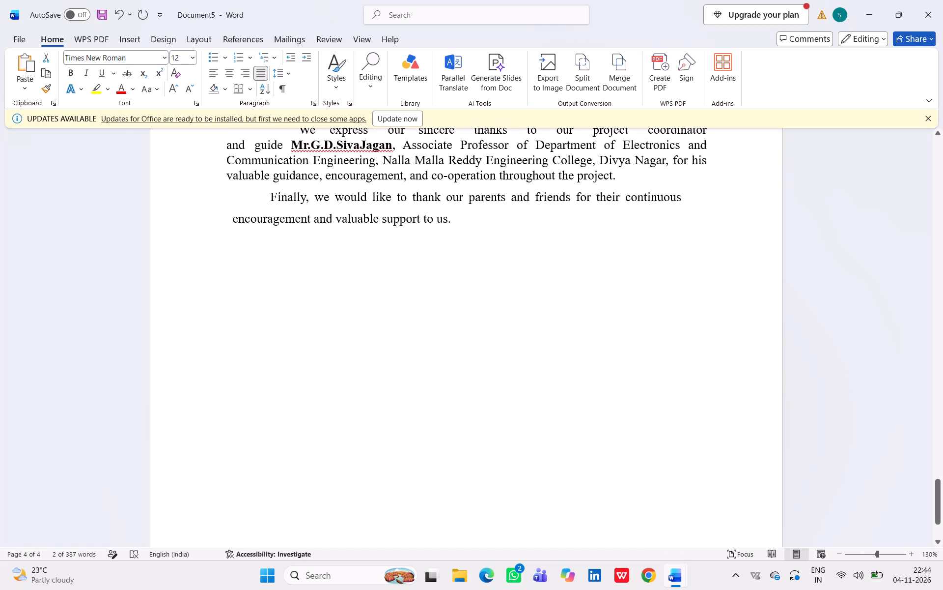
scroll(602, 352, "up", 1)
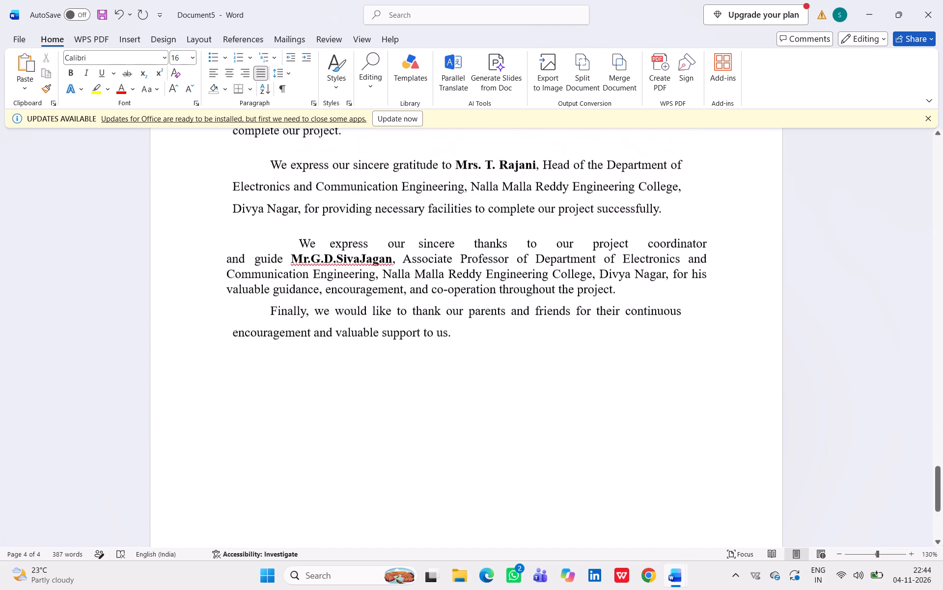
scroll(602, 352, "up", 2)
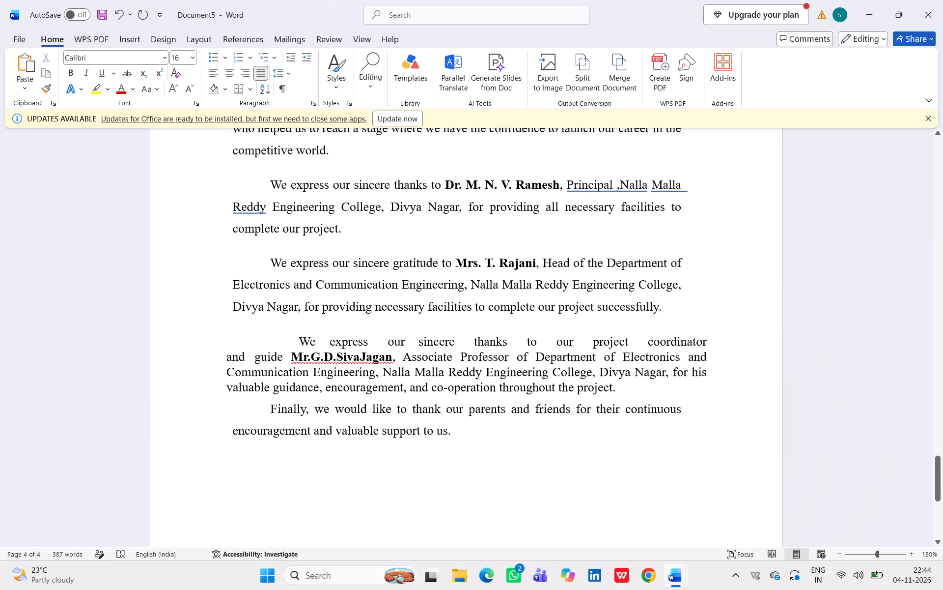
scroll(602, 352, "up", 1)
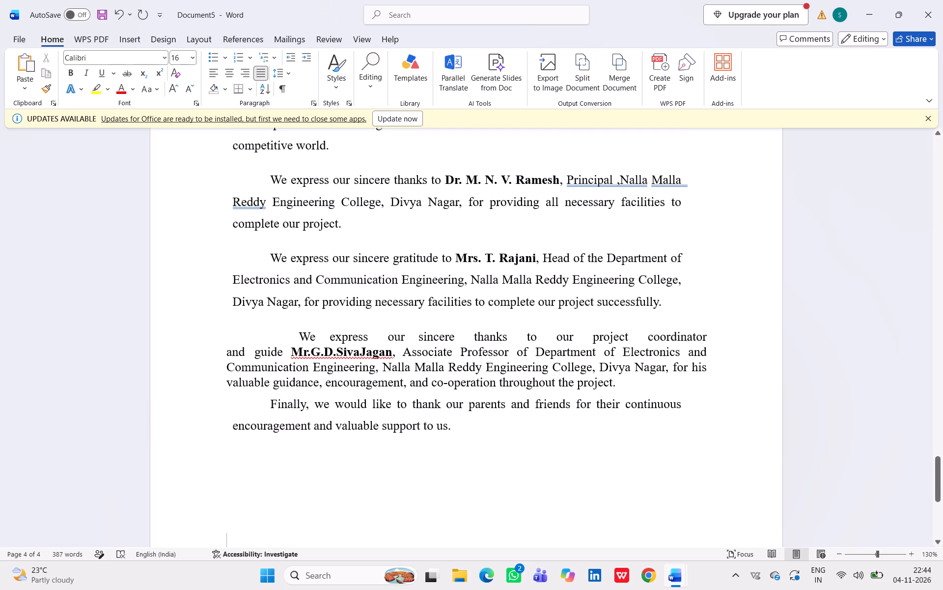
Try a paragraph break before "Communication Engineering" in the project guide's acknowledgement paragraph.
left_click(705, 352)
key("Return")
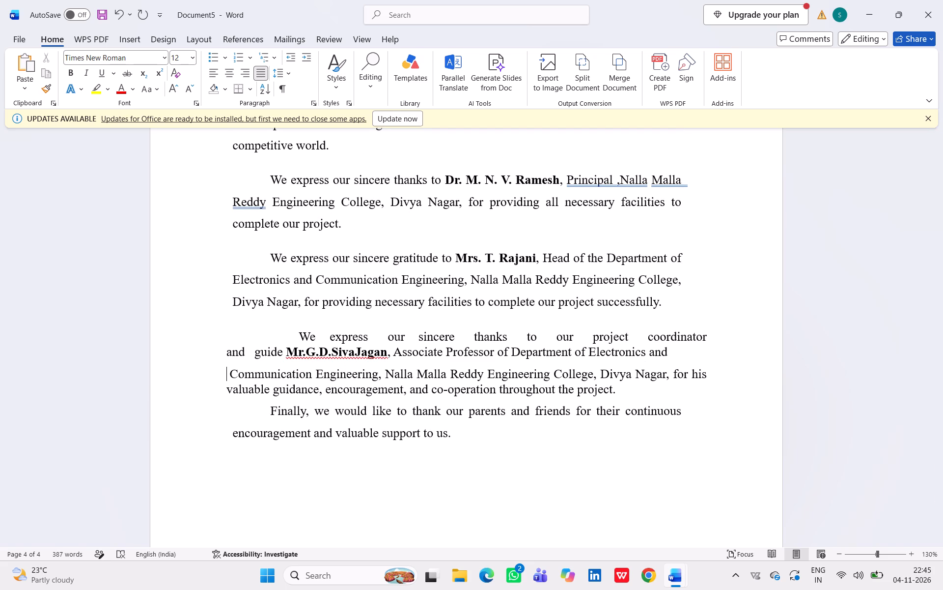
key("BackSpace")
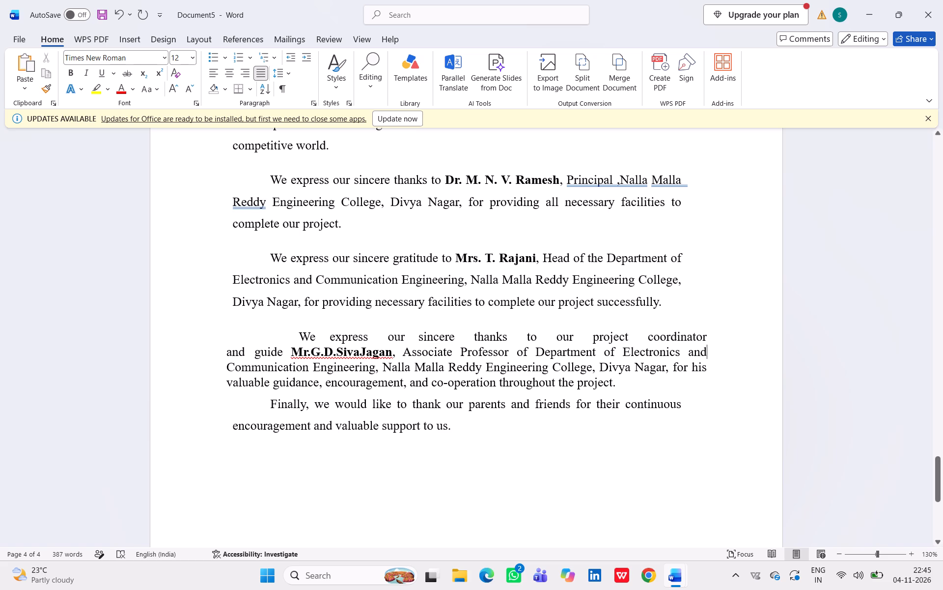
Set the line spacing of the last two acknowledgement paragraphs, the guide's and the "Finally" one, to 1.5.
left_click_drag(299, 334, 439, 417)
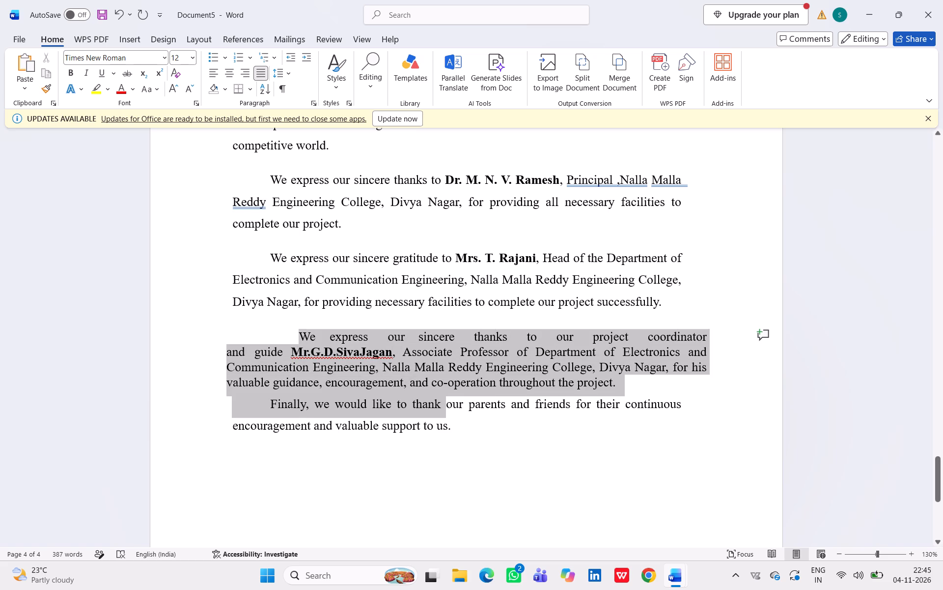
left_click_drag(439, 417, 469, 425)
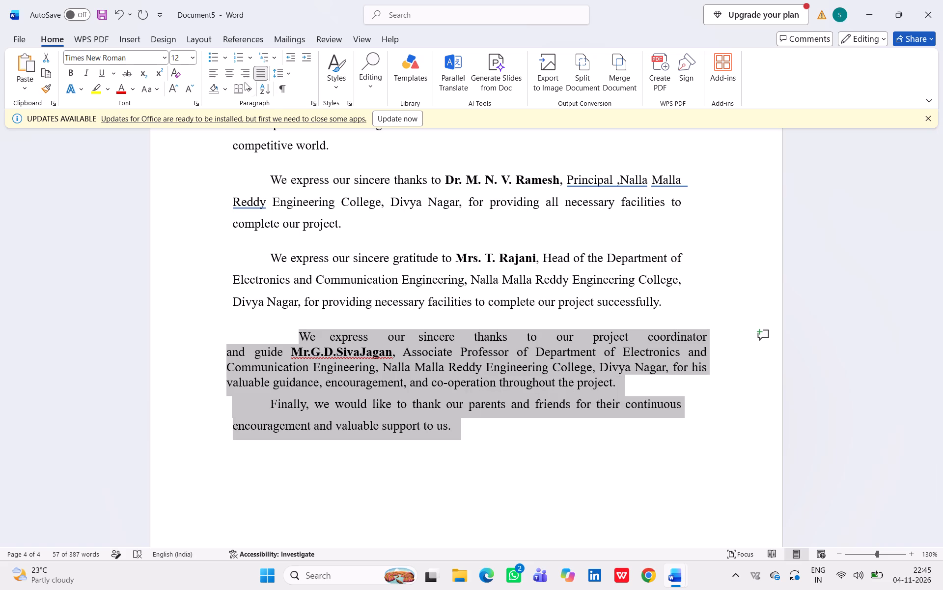
left_click(278, 75)
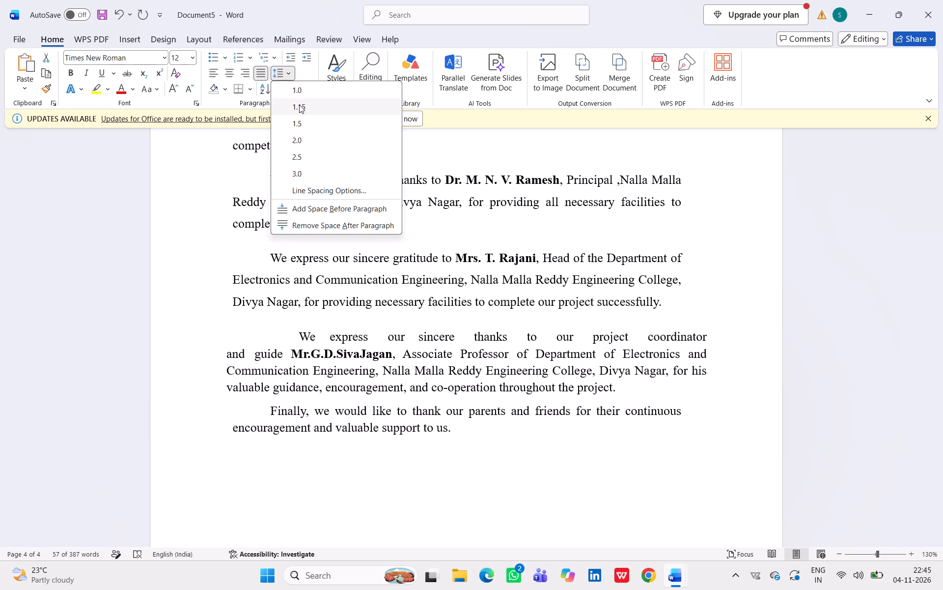
left_click(304, 130)
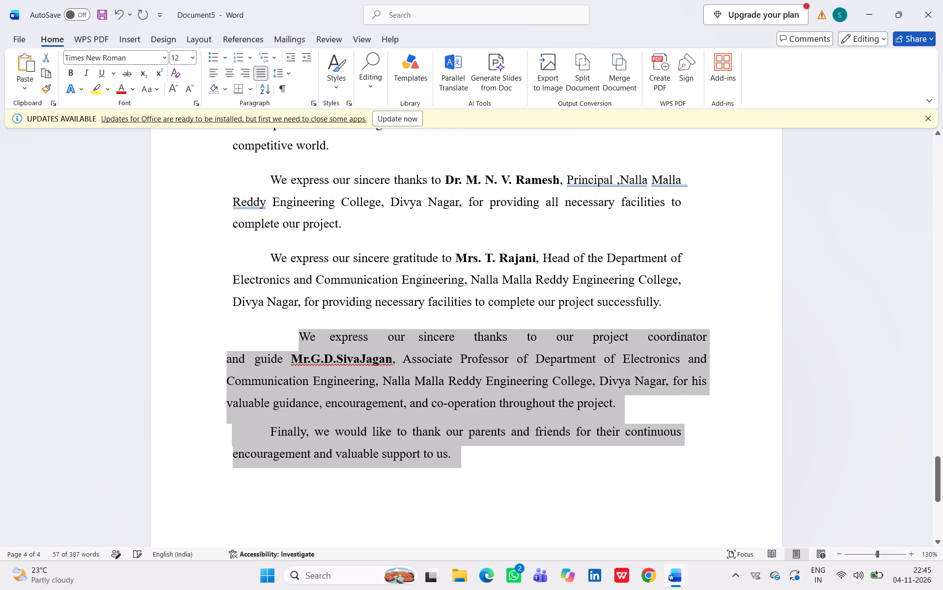
Select the whole acknowledgement text below the heading and switch off its justified alignment so it becomes left-aligned.
left_click(212, 315)
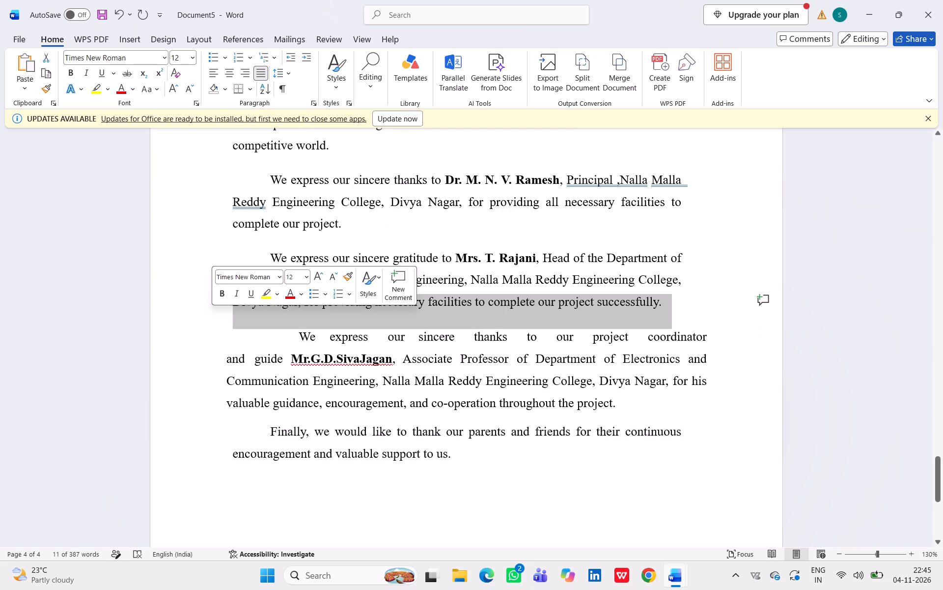
left_click(209, 344)
scroll(209, 344, "right", 2)
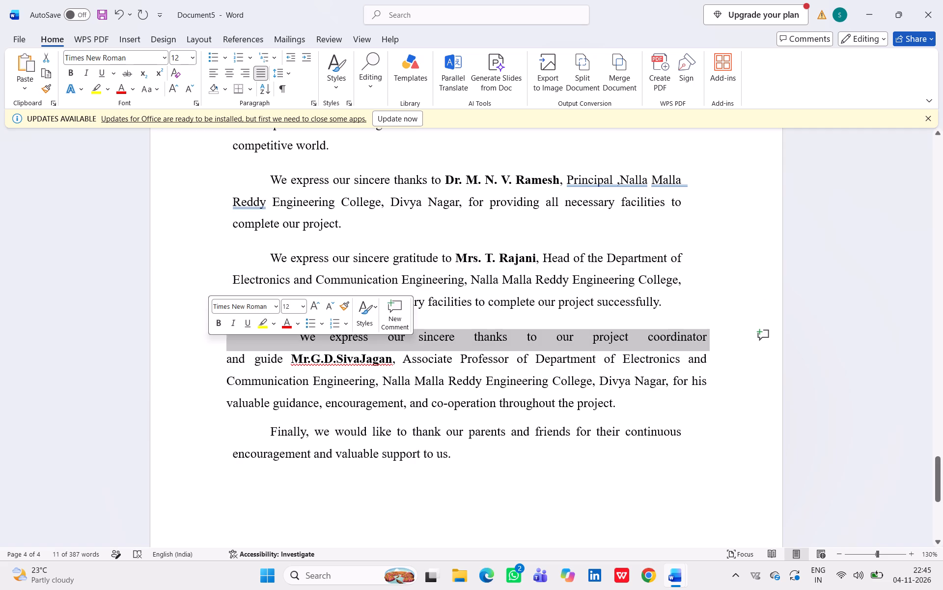
scroll(209, 344, "right", 1)
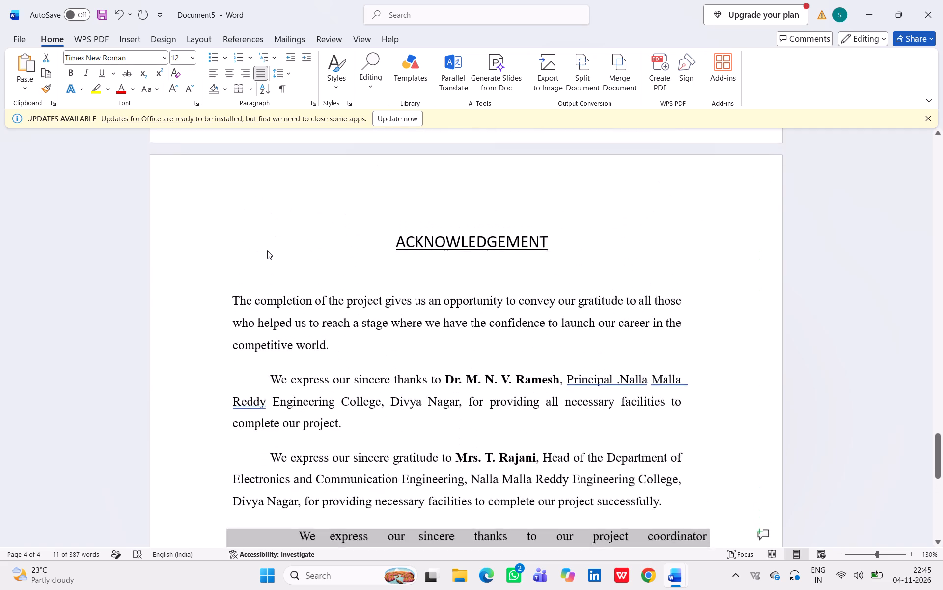
left_click(232, 354)
left_click_drag(232, 354, 234, 354)
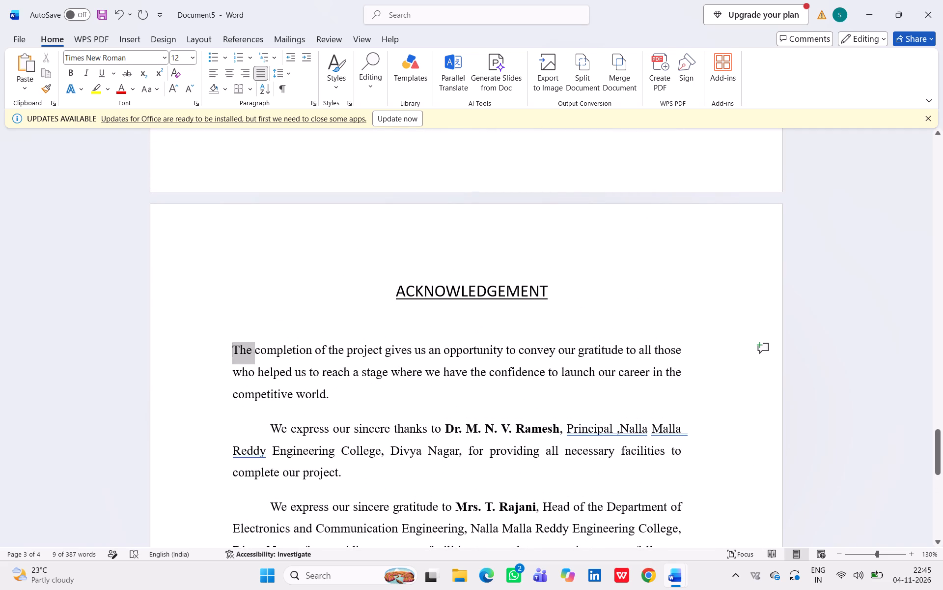
left_click_drag(234, 354, 521, 524)
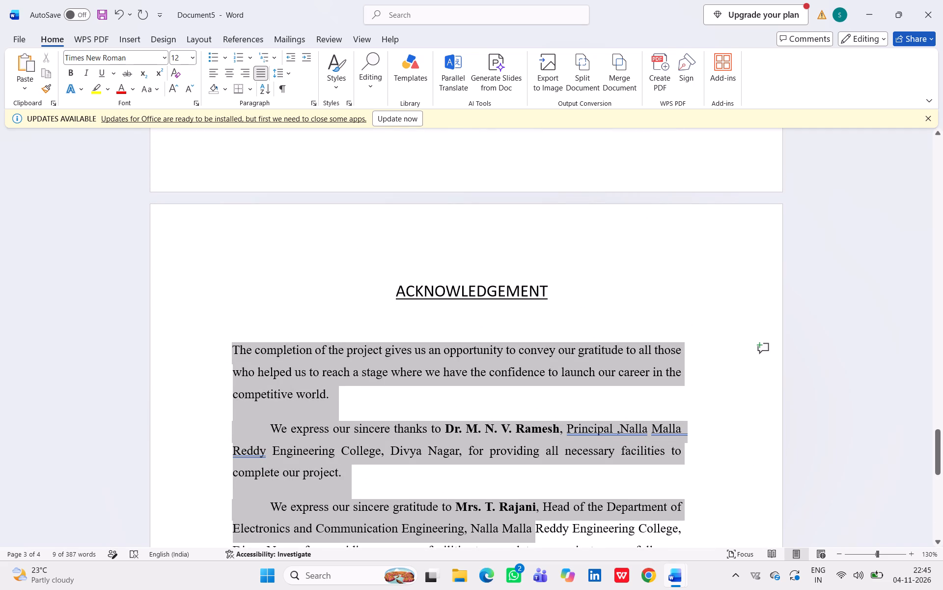
left_click_drag(521, 524, 554, 548)
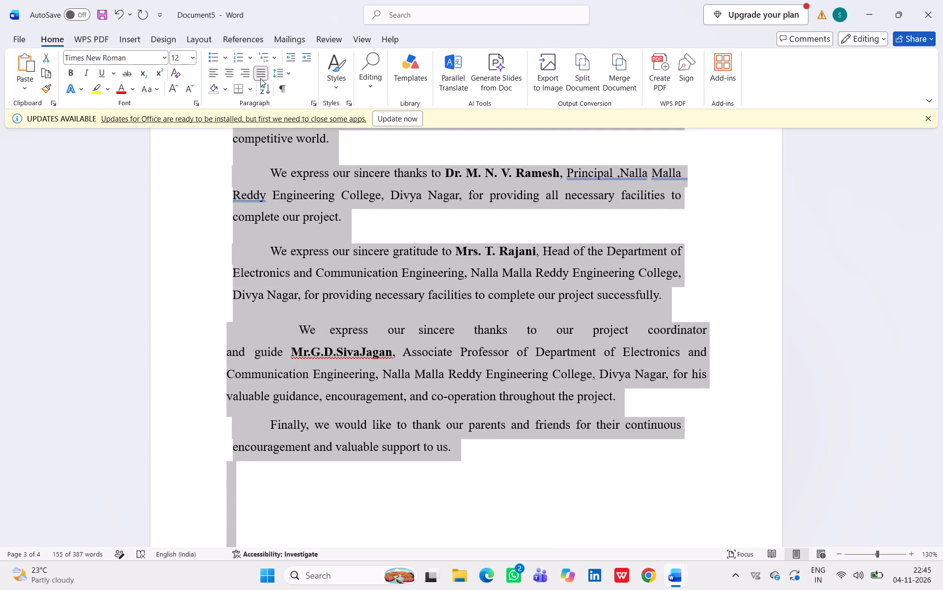
left_click(259, 75)
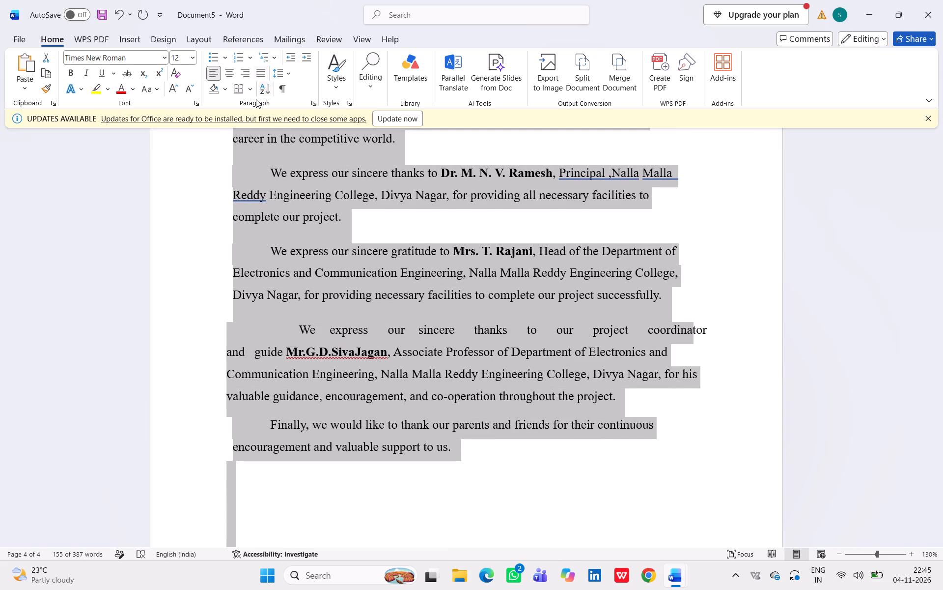
Replace the line "complete our project." in the principal's paragraph with line breaks, and remove the extra blank lines before the head of department's paragraph.
left_click(212, 211)
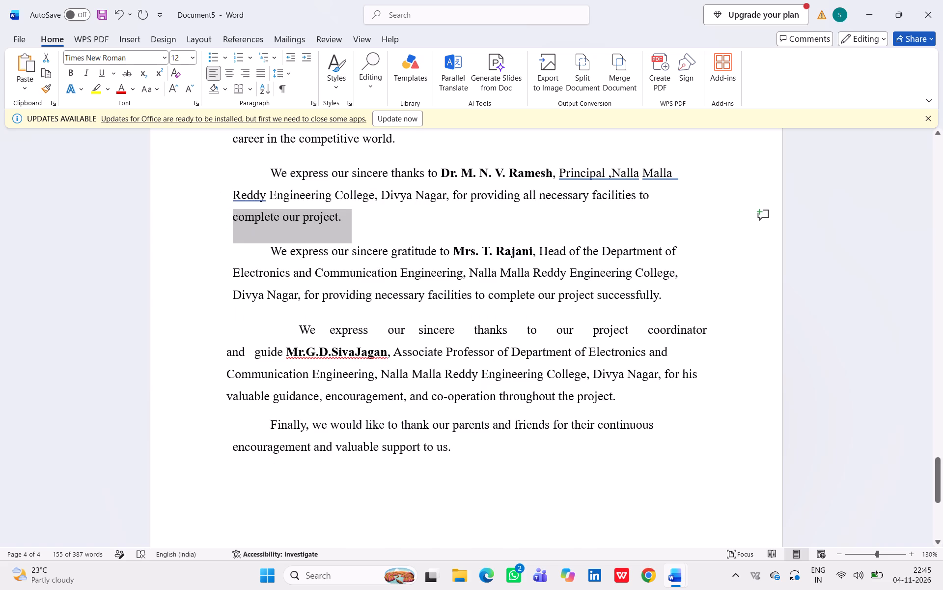
scroll(383, 328, "down", 2)
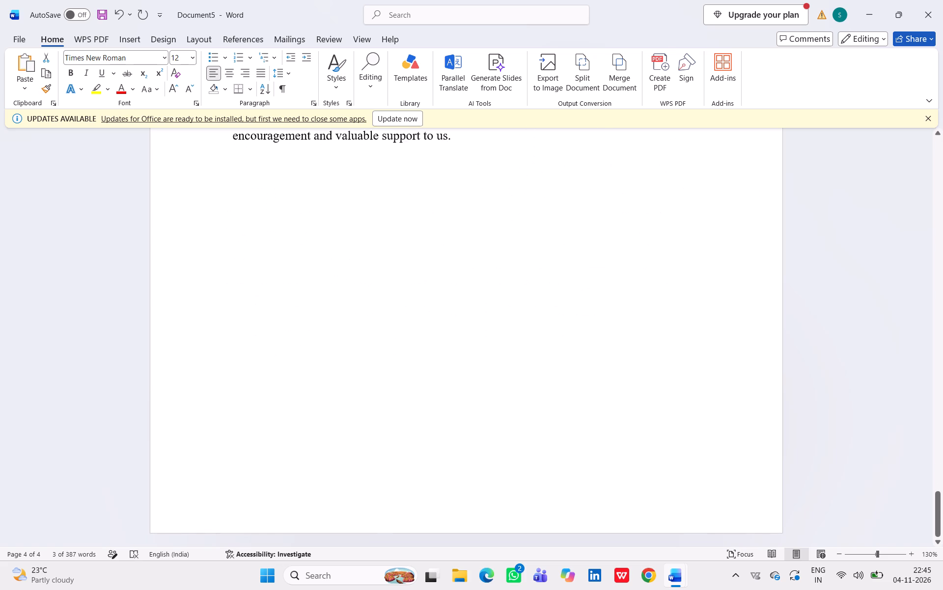
key("Return")
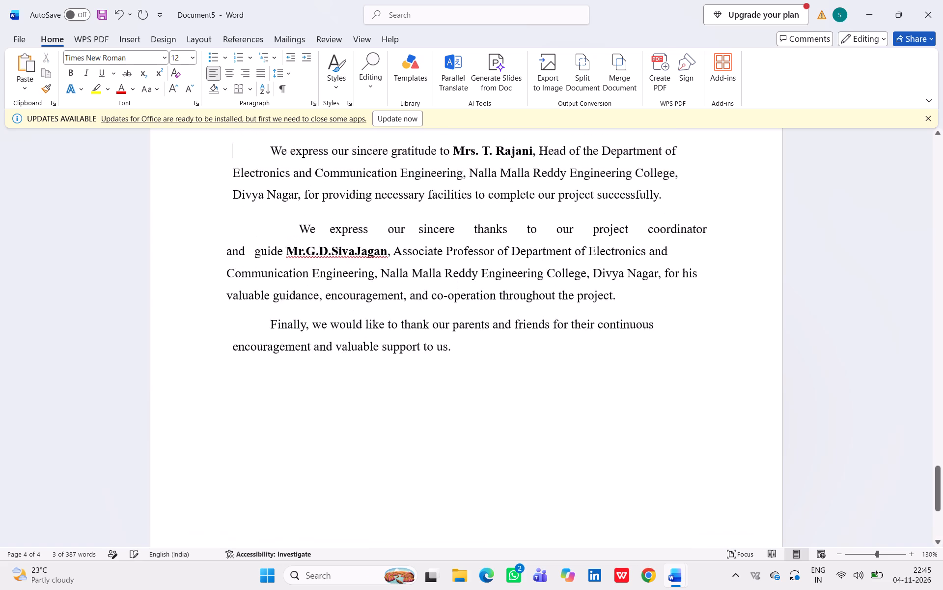
key("Return")
key("Return")
key("Return")
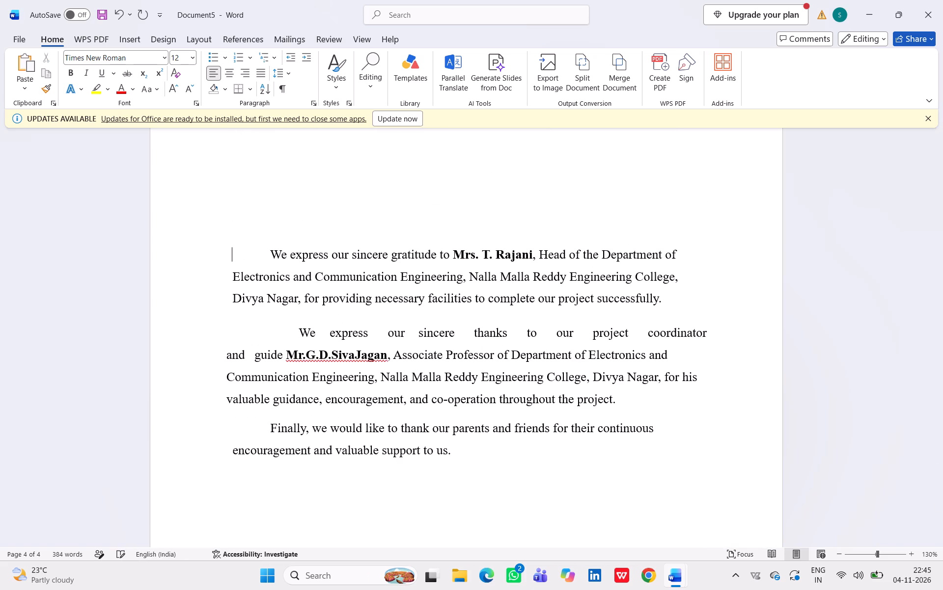
key("Return")
key("BackSpace")
key("BackSpace")
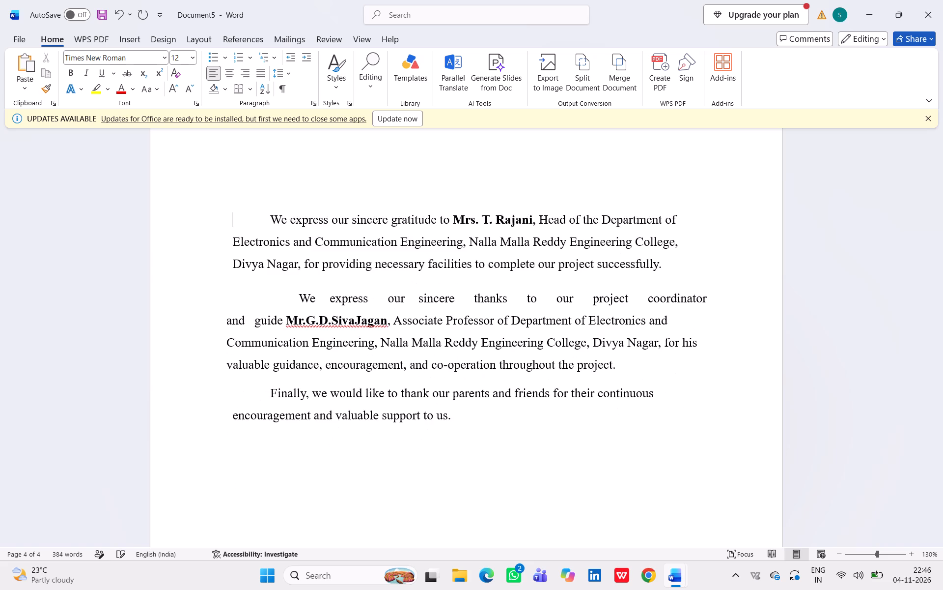
key("BackSpace")
scroll(516, 518, "down", 2)
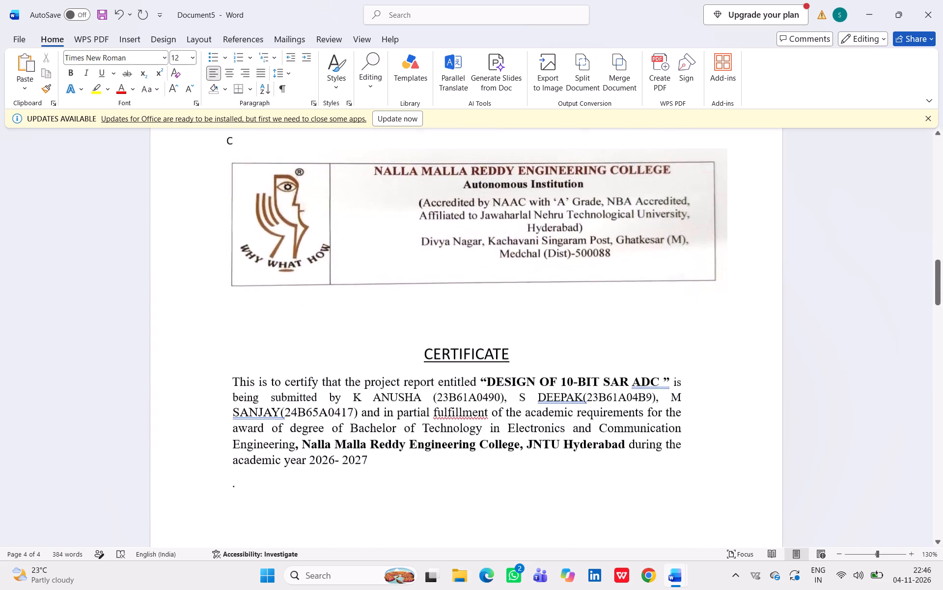
scroll(516, 518, "down", 3)
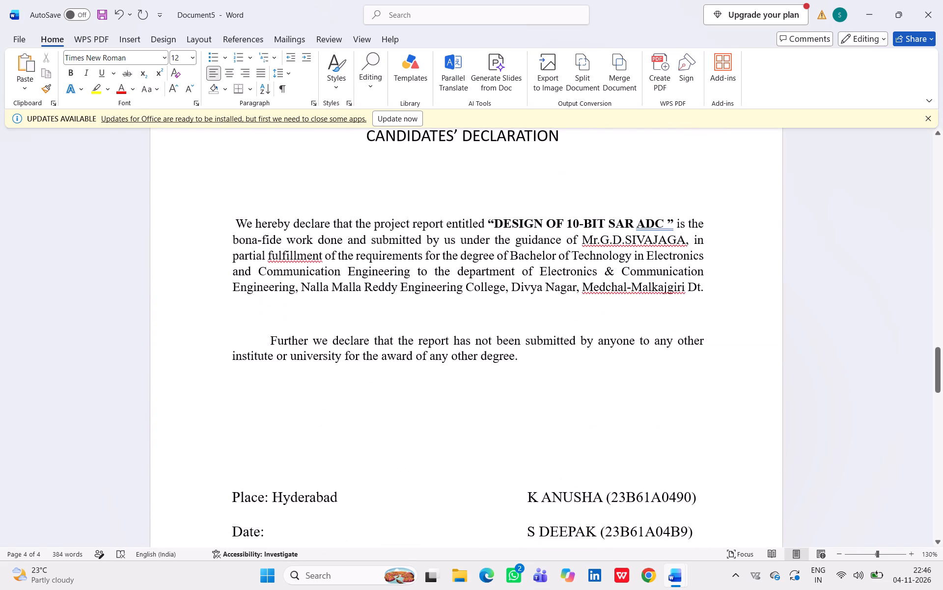
scroll(516, 518, "down", 1)
scroll(516, 518, "up", 1)
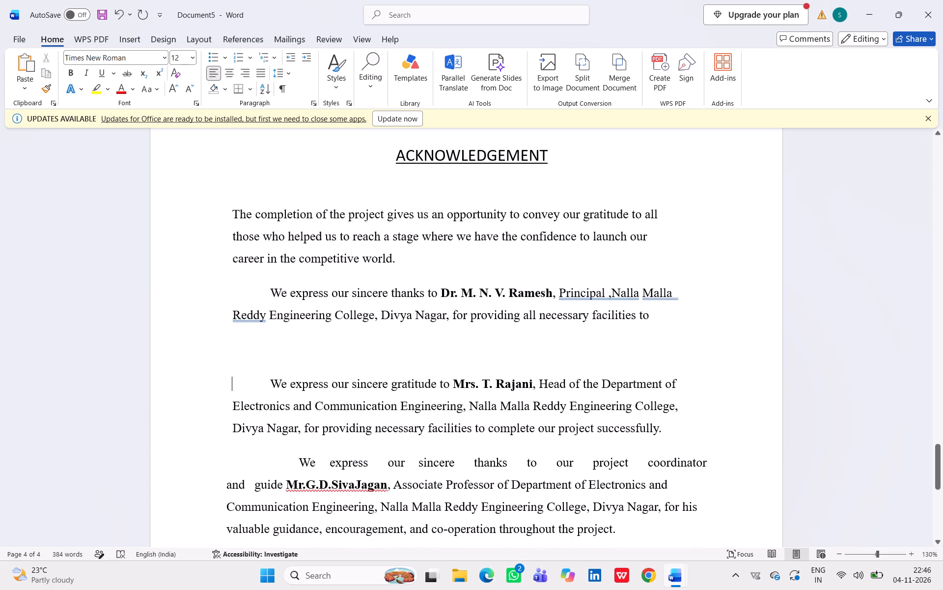
key("BackSpace")
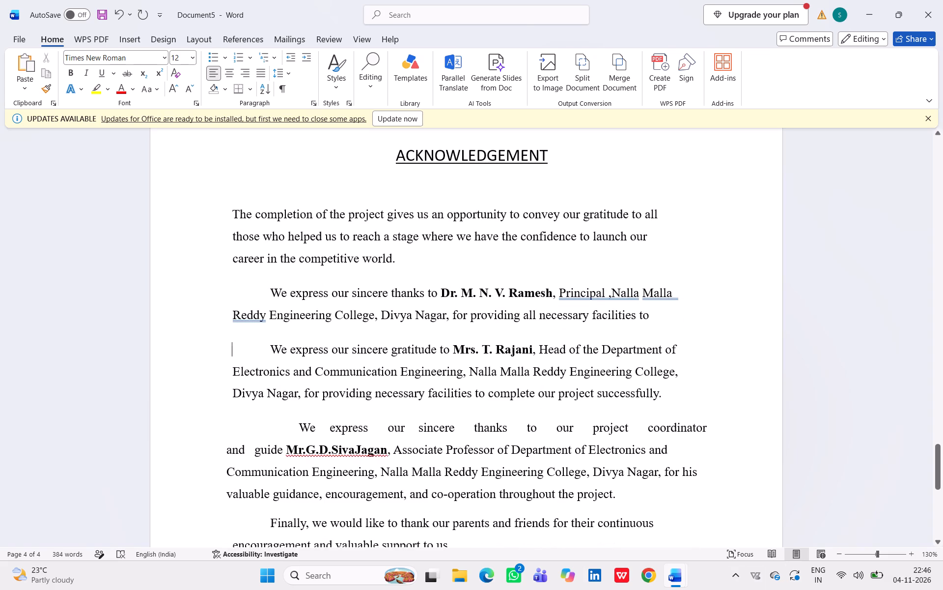
Add blank lines below the end of the acknowledgement until a fifth page begins.
left_click(673, 522)
scroll(581, 536, "down", 1)
left_click(646, 535)
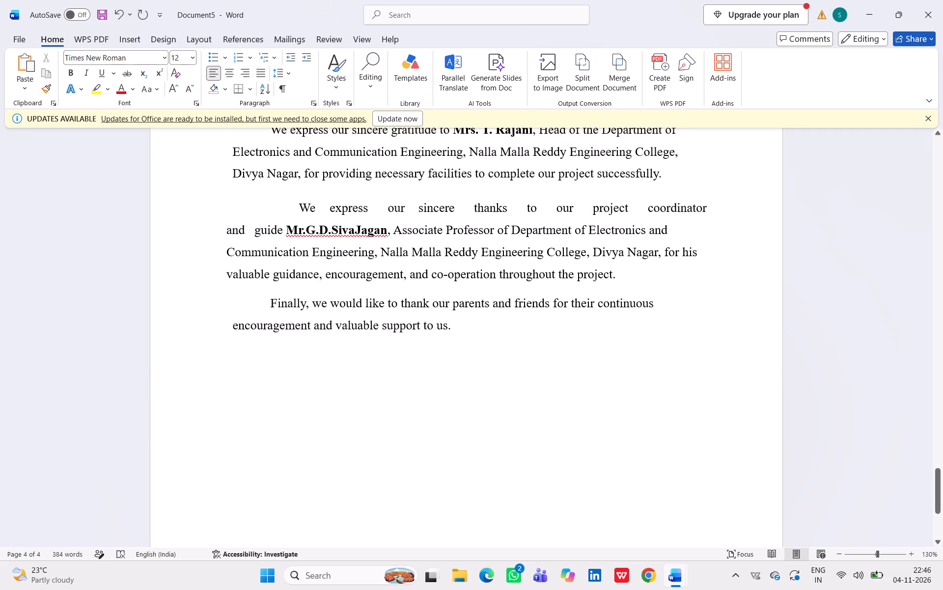
key("Return")
key("Return")
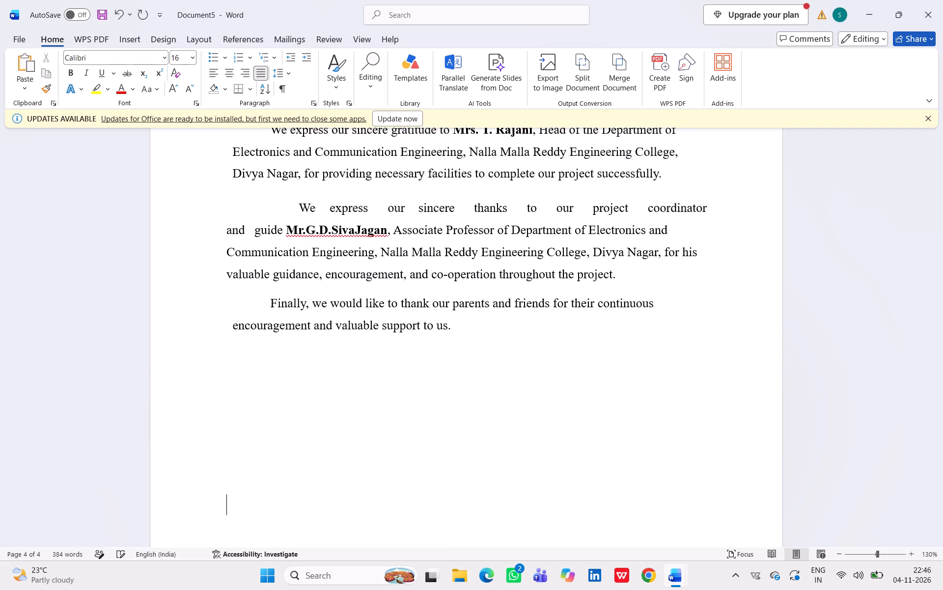
key("Return")
key("Return")
key("Return")
key("Return")
key("Return")
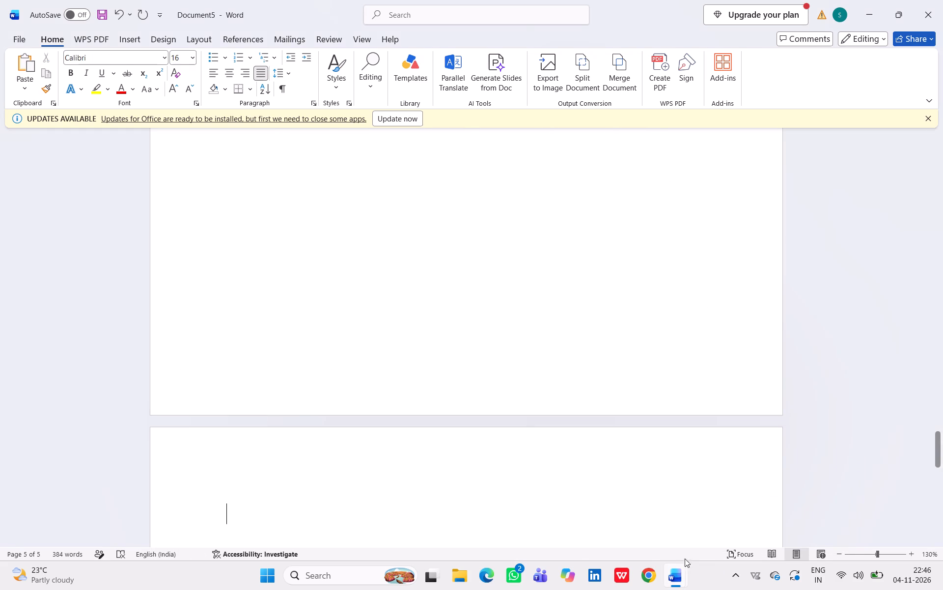
In Project Report EDITT, look through the pages that follow the acknowledgement, from the abstract and contents to Chapter 1.
left_click(579, 518)
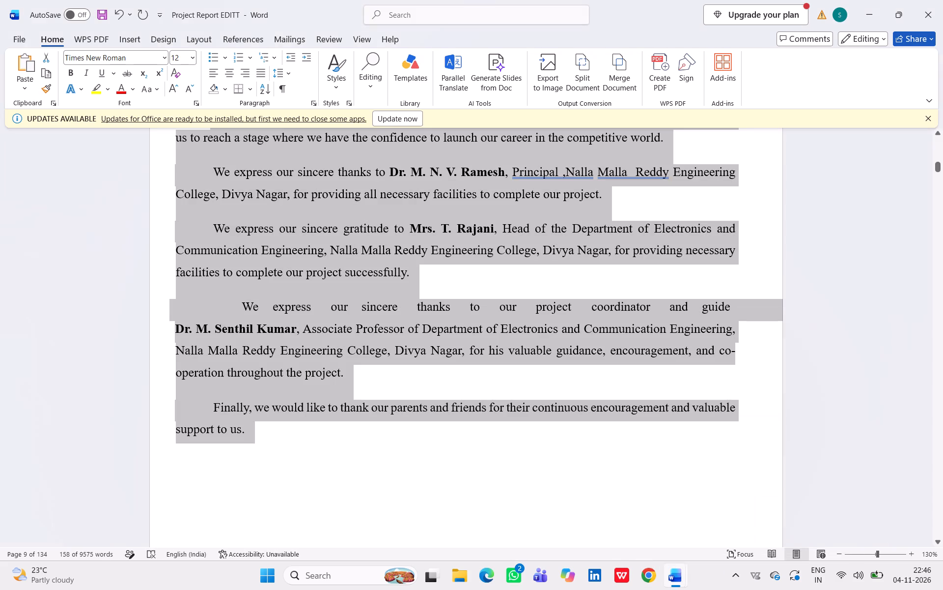
left_click(483, 499)
scroll(483, 499, "down", 1)
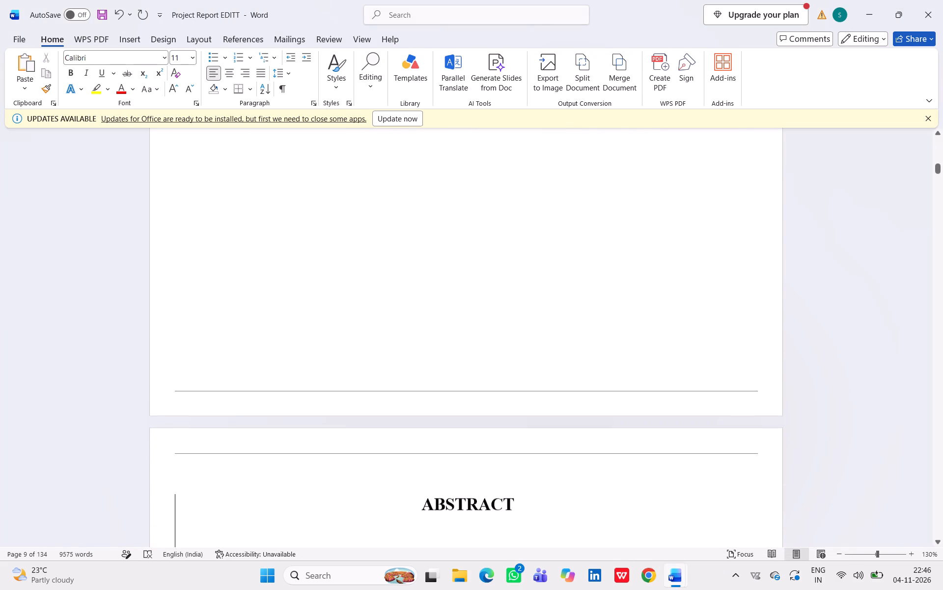
scroll(483, 499, "down", 1)
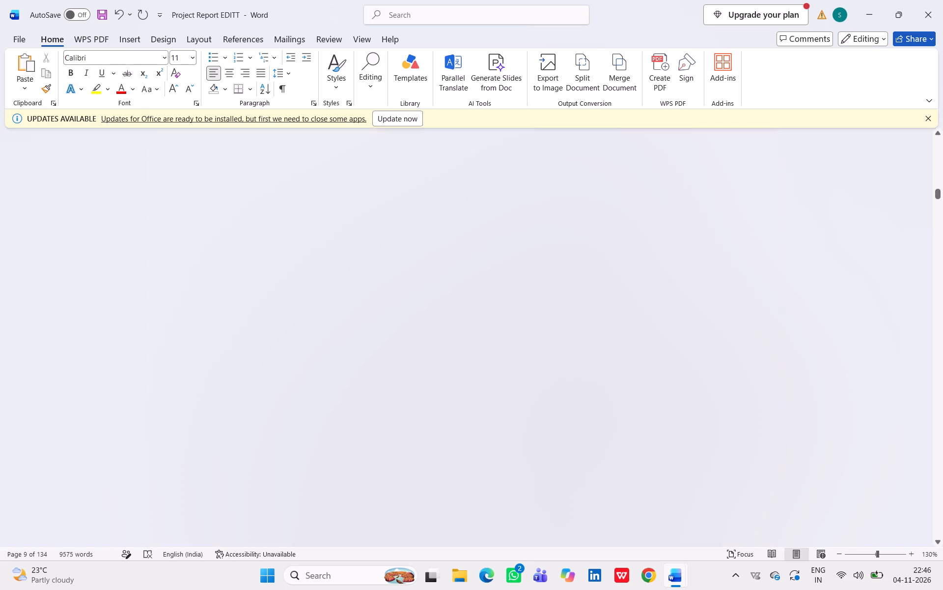
scroll(483, 499, "up", 2)
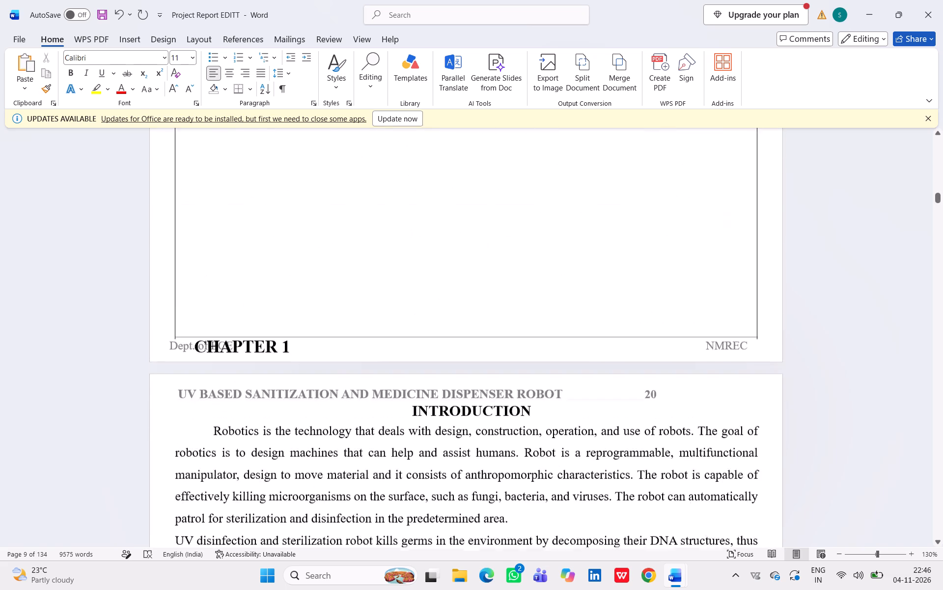
scroll(483, 499, "up", 2)
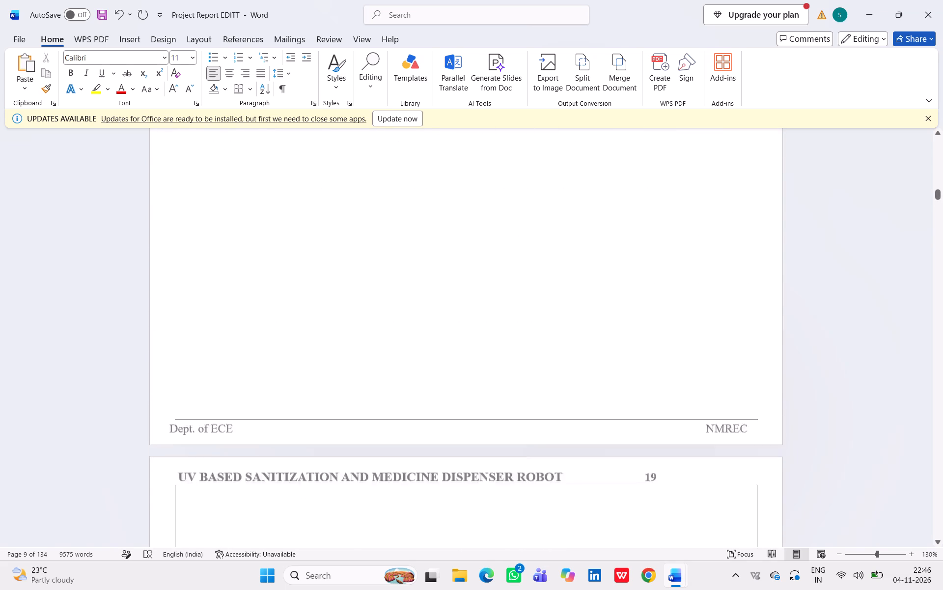
scroll(483, 499, "up", 2)
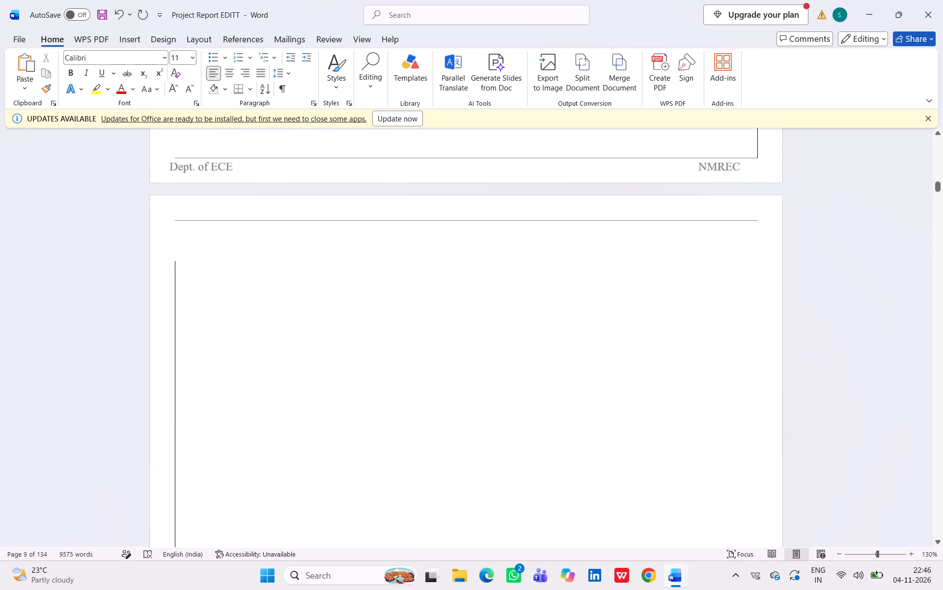
scroll(483, 499, "up", 3)
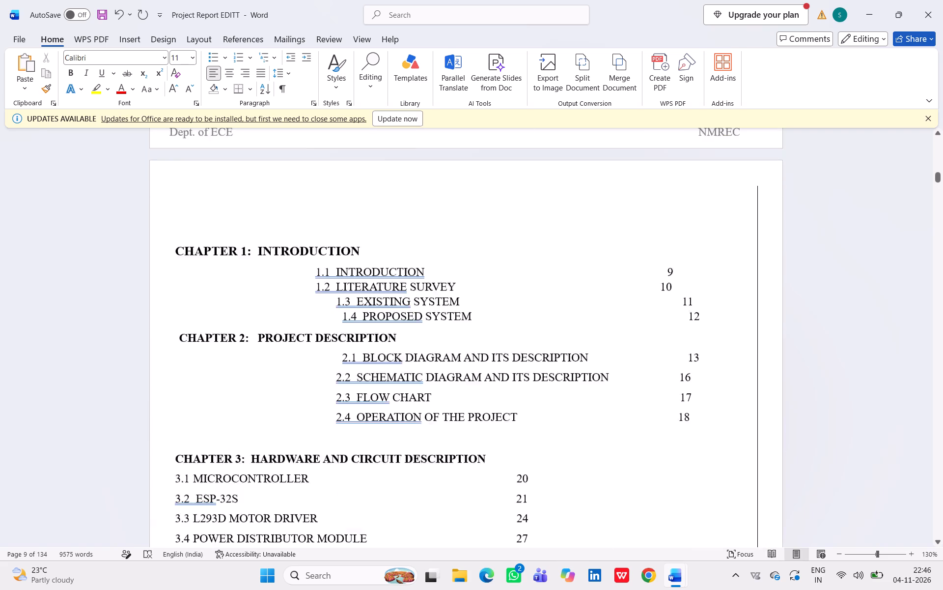
scroll(483, 499, "up", 3)
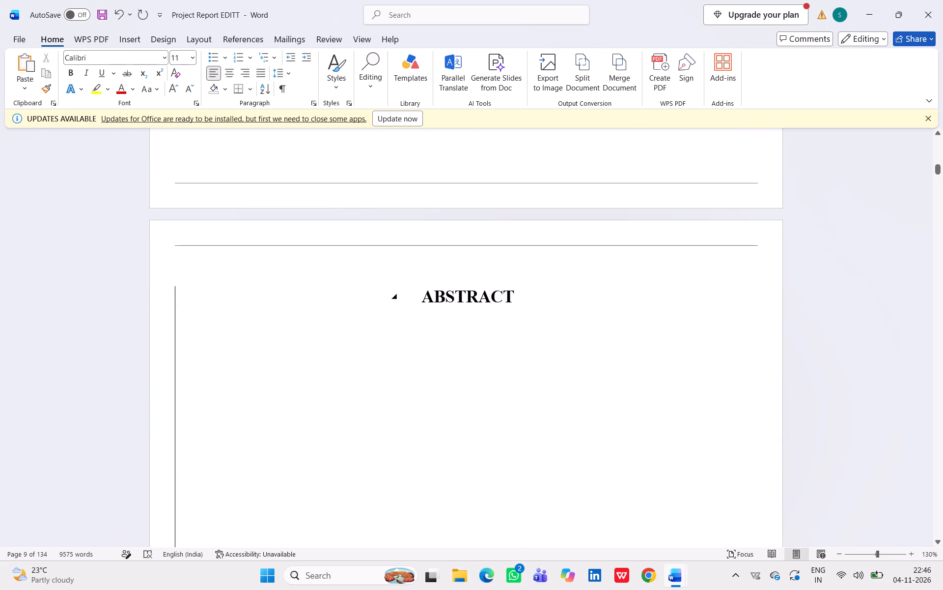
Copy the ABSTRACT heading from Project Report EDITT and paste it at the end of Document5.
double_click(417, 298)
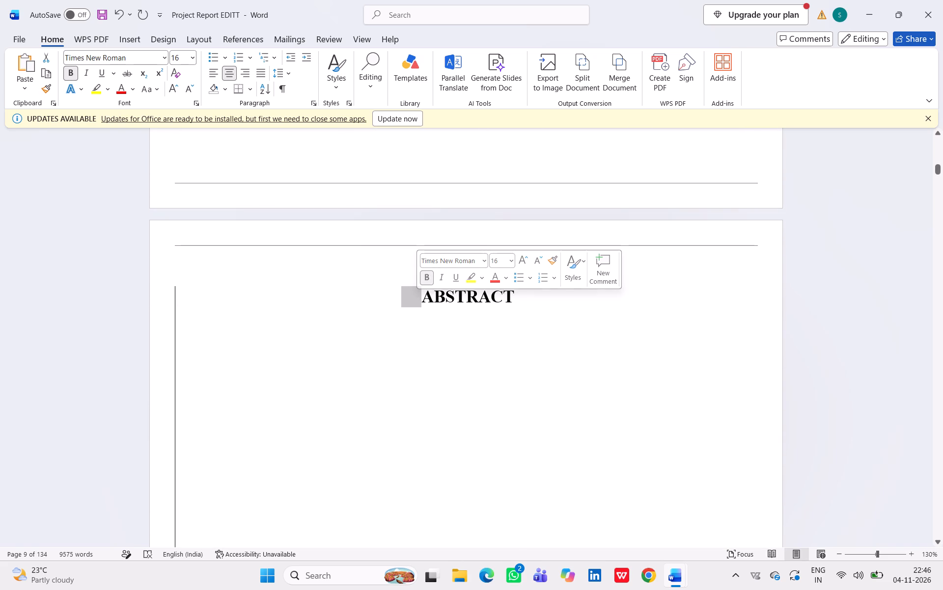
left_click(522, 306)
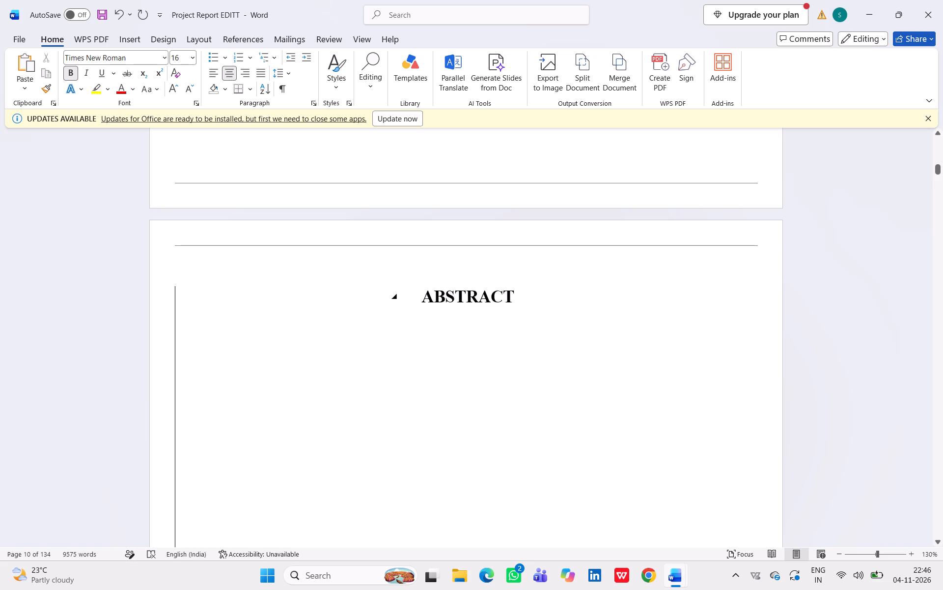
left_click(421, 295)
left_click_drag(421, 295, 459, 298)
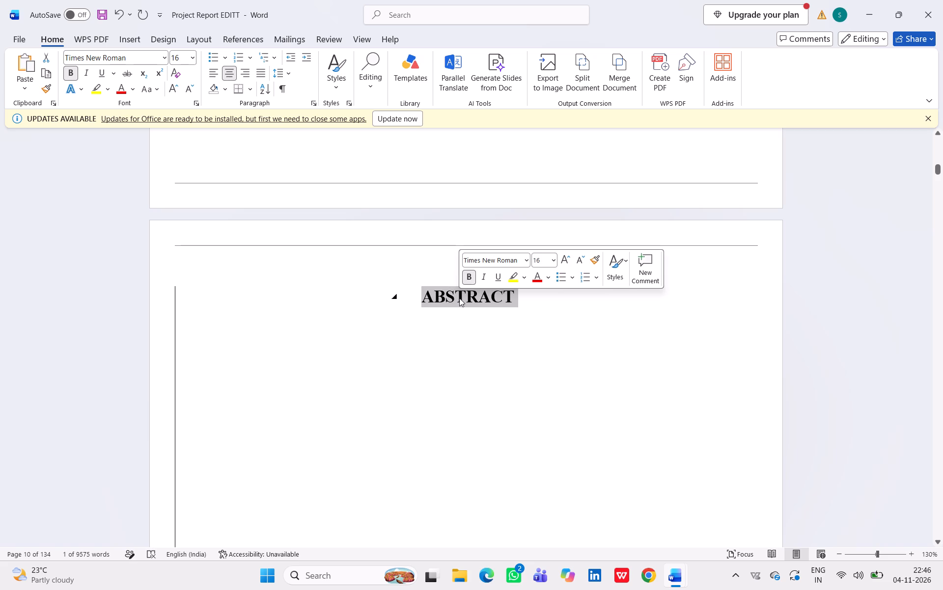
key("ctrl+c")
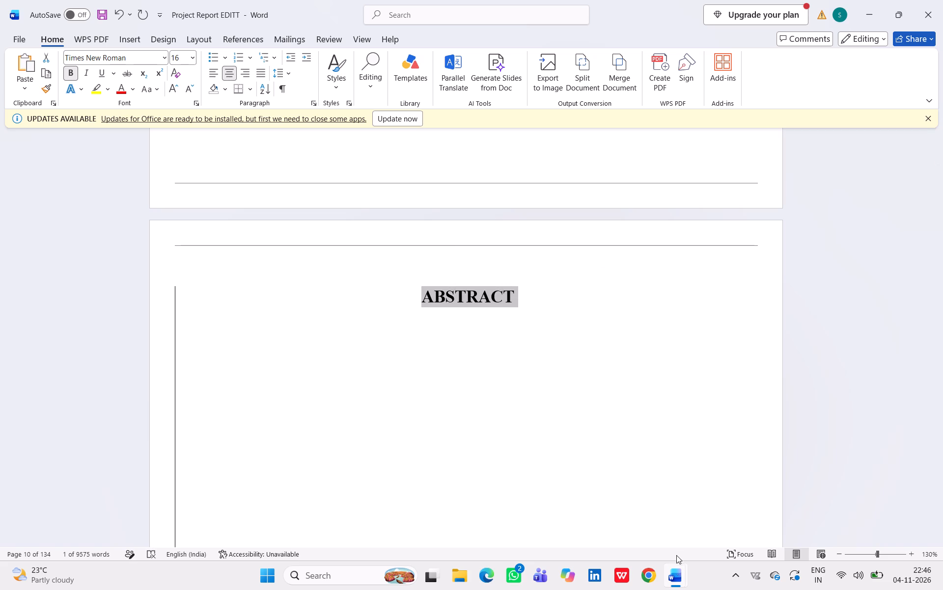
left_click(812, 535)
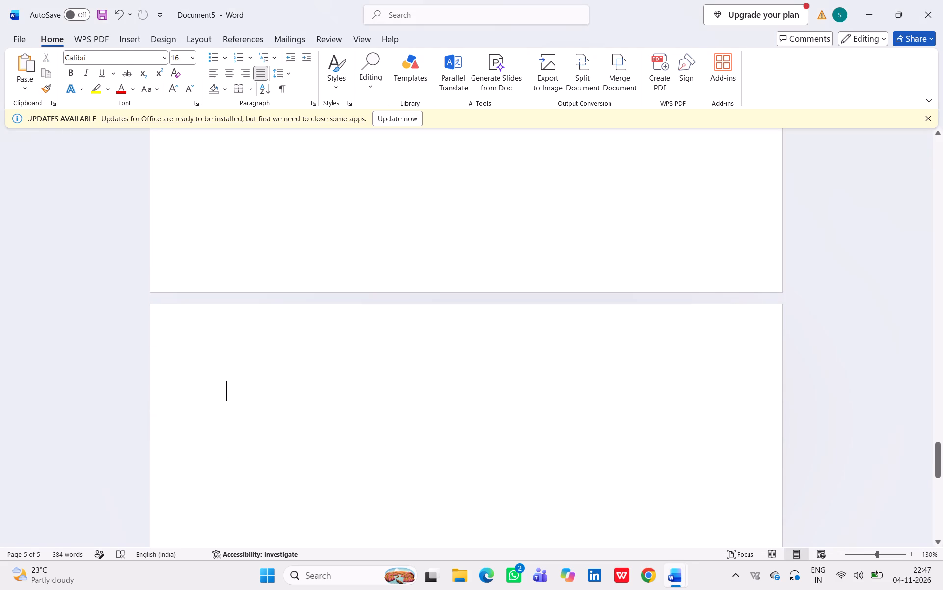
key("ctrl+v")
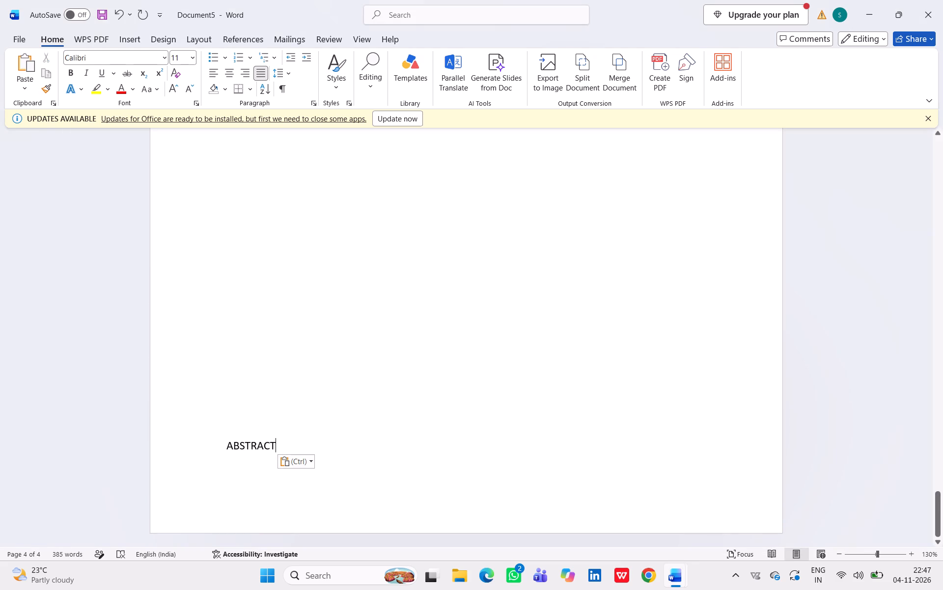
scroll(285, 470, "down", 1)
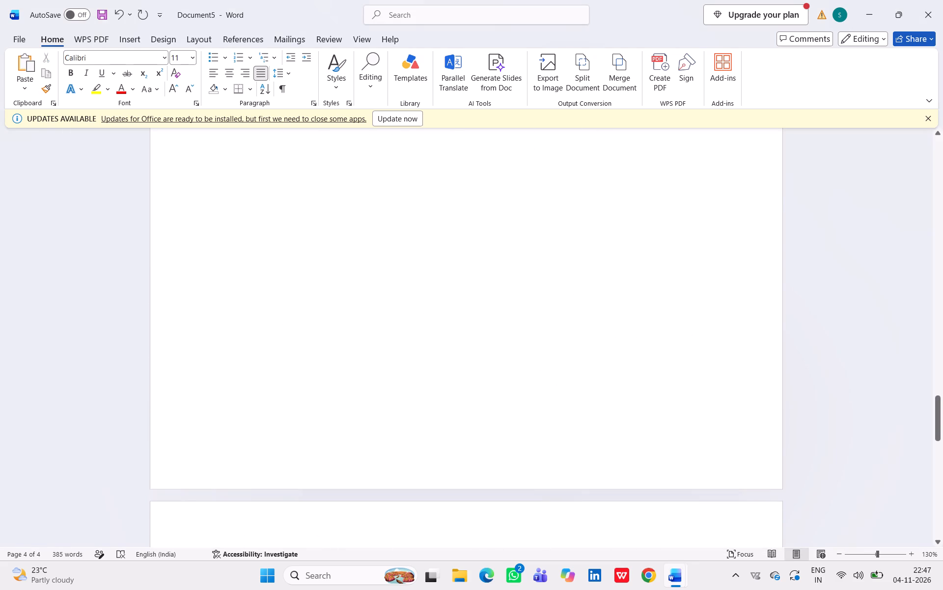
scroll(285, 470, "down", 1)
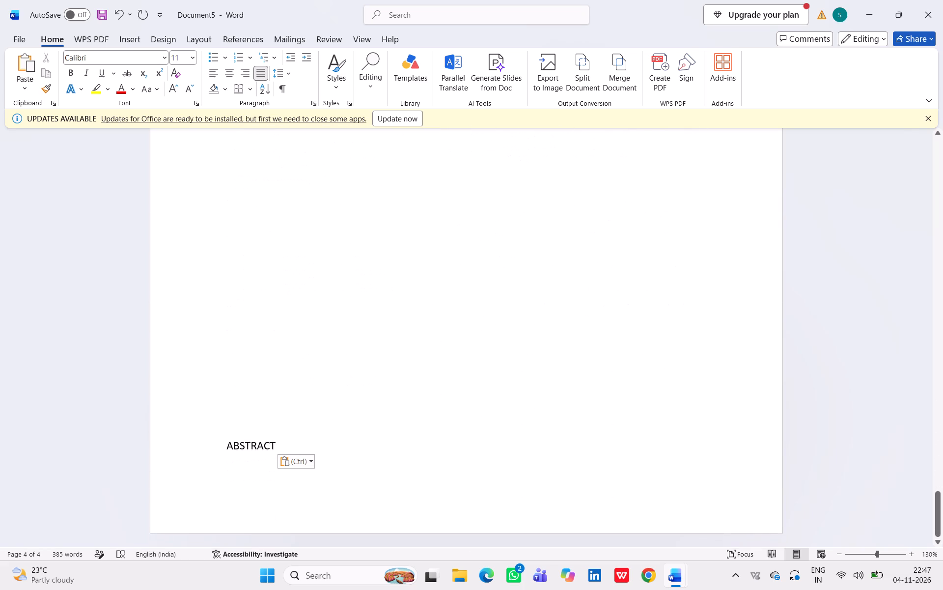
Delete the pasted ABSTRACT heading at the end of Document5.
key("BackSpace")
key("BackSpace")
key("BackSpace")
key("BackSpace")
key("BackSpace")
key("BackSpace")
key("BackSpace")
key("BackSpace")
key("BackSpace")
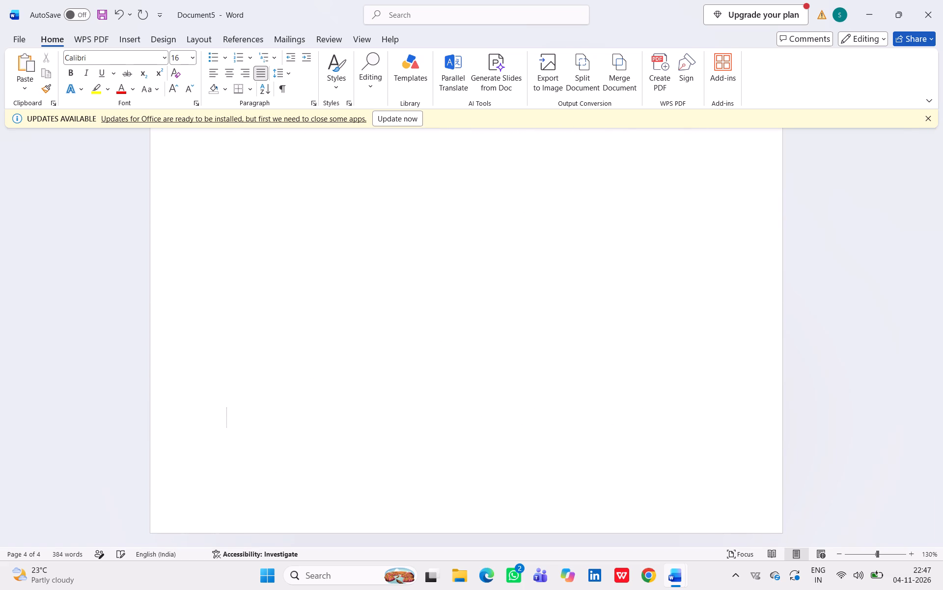
Add blank lines at the end of Document5 until a fifth page begins.
scroll(285, 470, "down", 1)
key("Return")
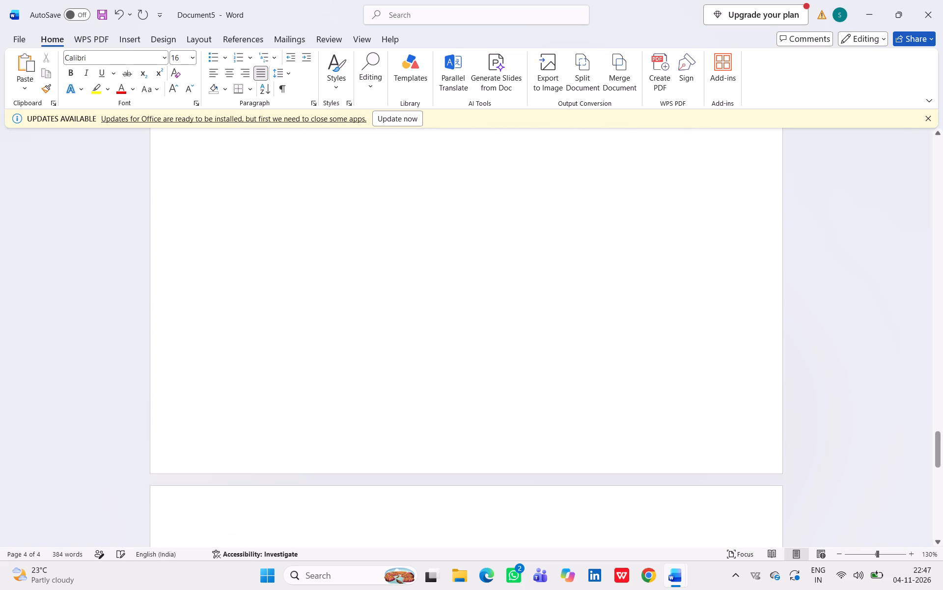
key("Return")
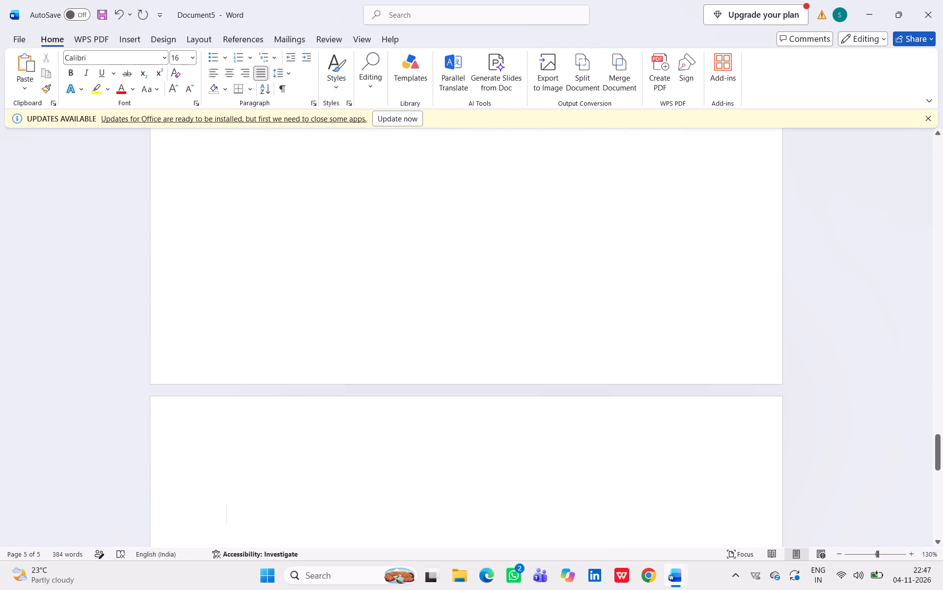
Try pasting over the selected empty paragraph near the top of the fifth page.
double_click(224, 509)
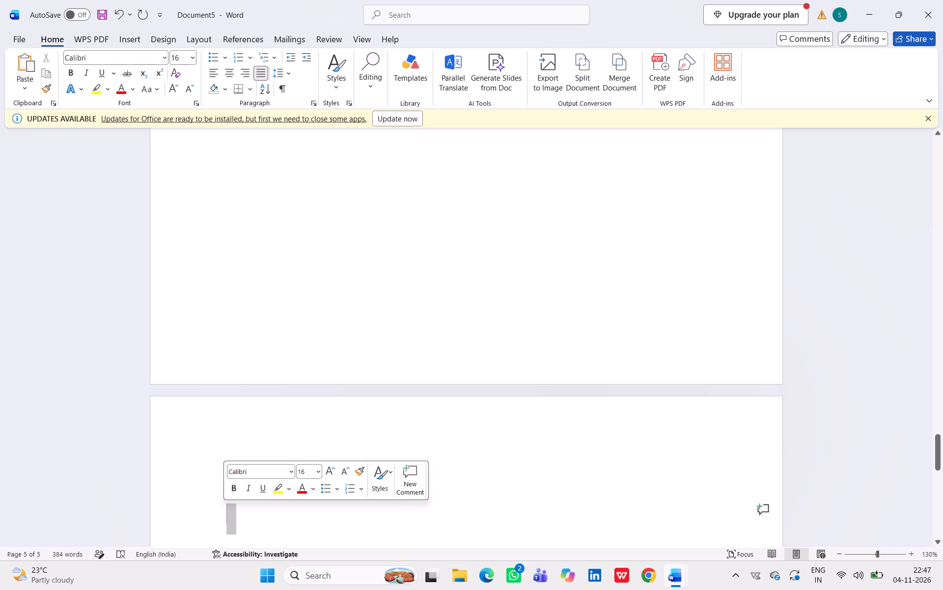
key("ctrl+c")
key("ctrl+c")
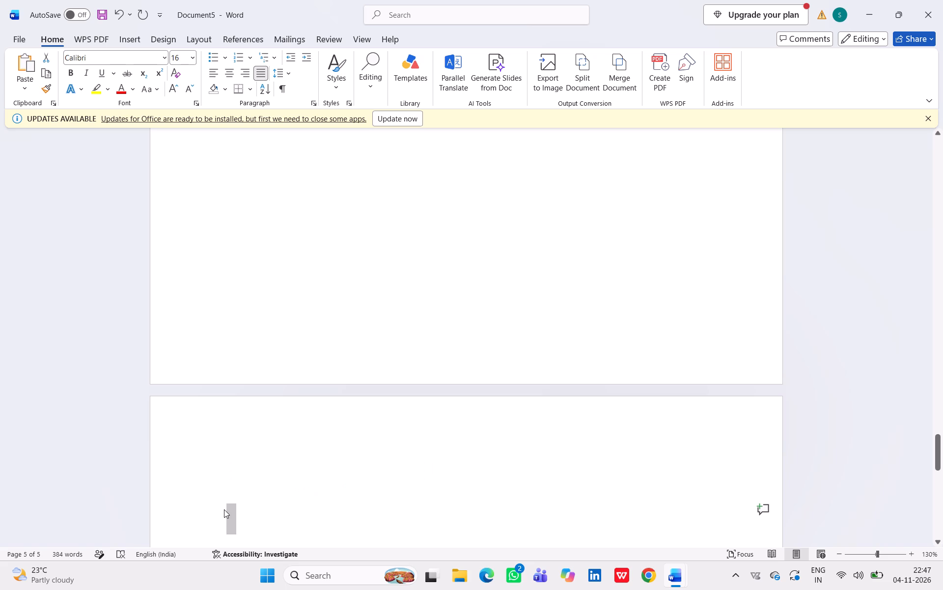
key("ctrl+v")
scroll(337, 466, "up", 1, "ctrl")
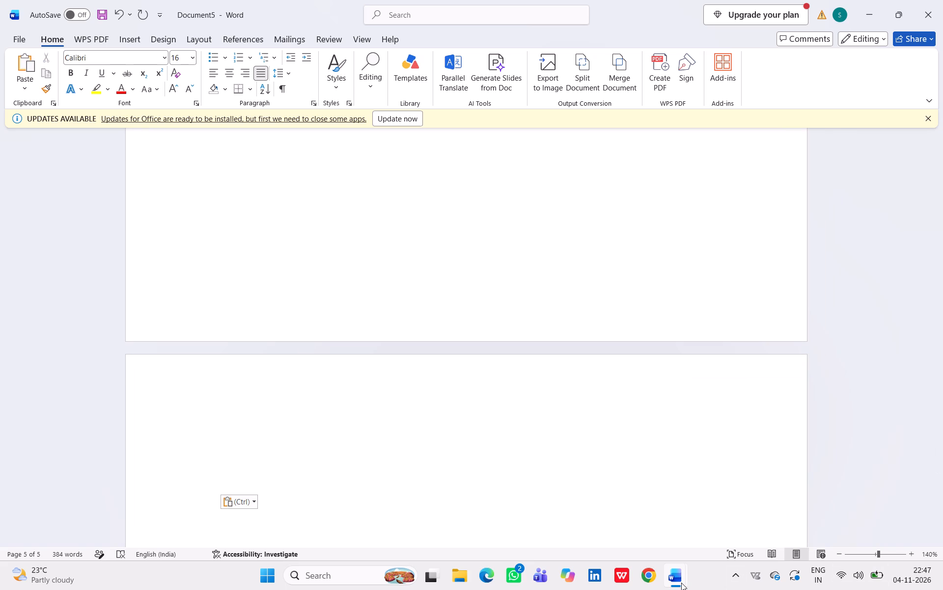
Copy the ABSTRACT heading from Project Report EDITT again and paste it onto the fifth page of Document5.
left_click(577, 526)
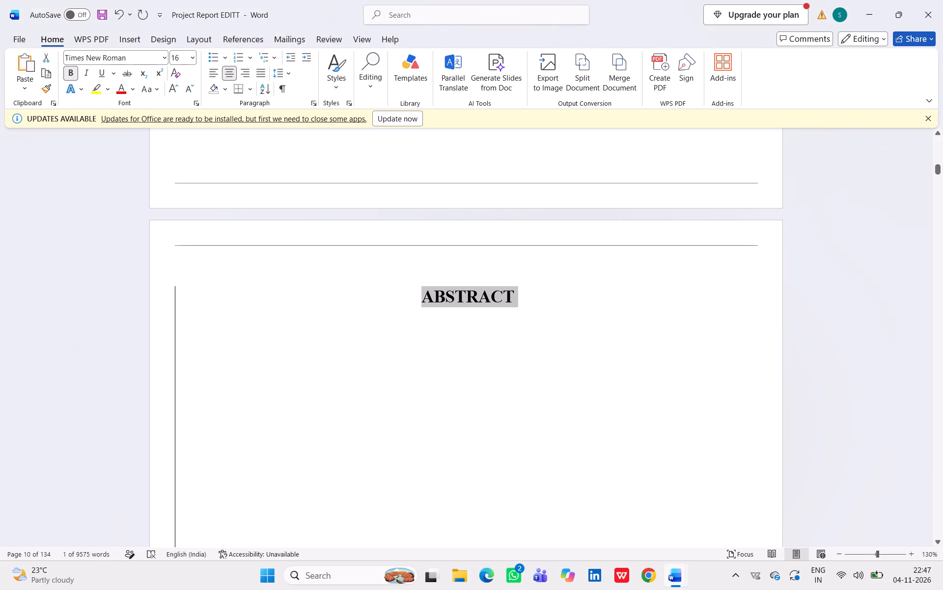
key("ctrl+c")
left_click(770, 530)
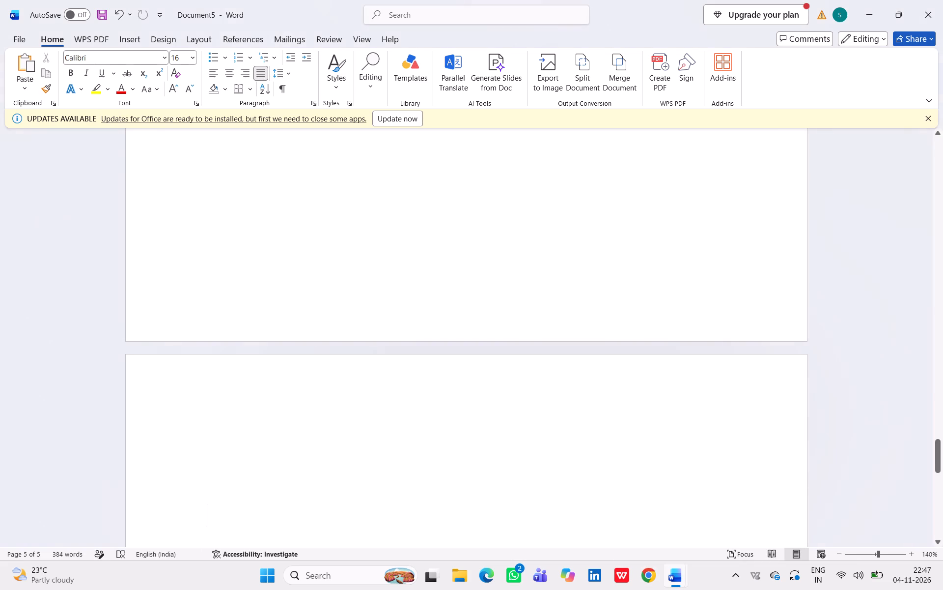
key("ctrl+v")
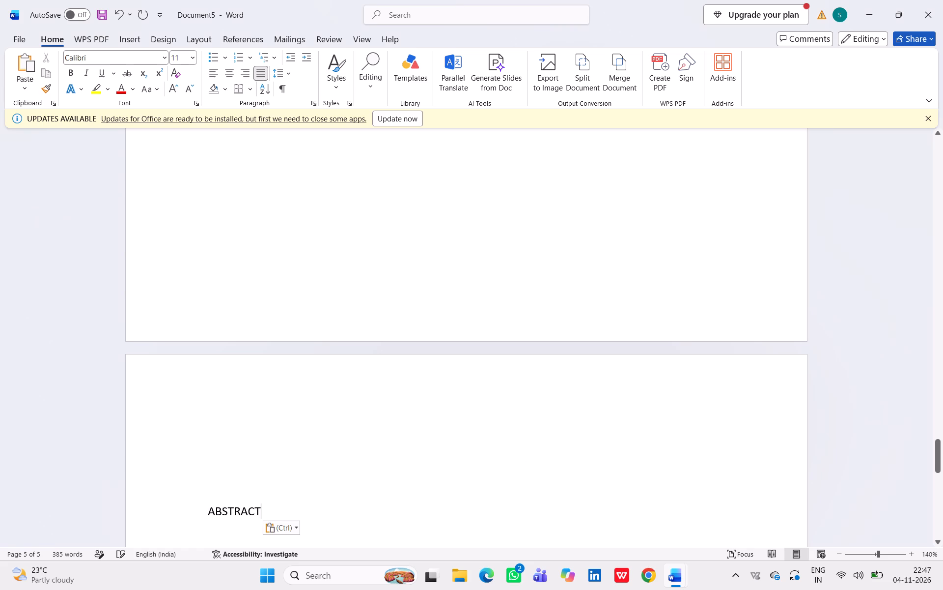
Format the pasted ABSTRACT heading with font size 16 and an underline.
left_click(205, 510)
left_click_drag(205, 510, 216, 505)
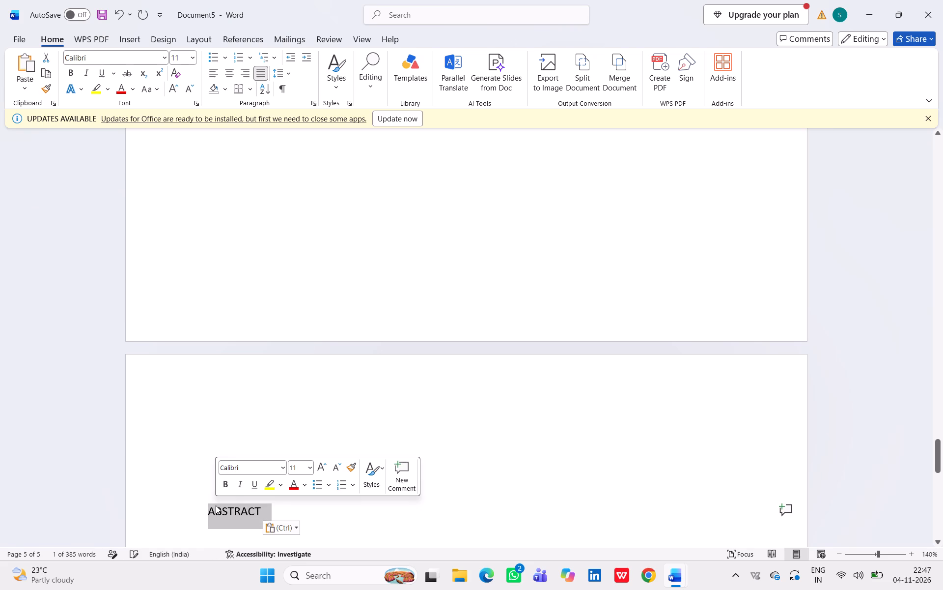
left_click(308, 471)
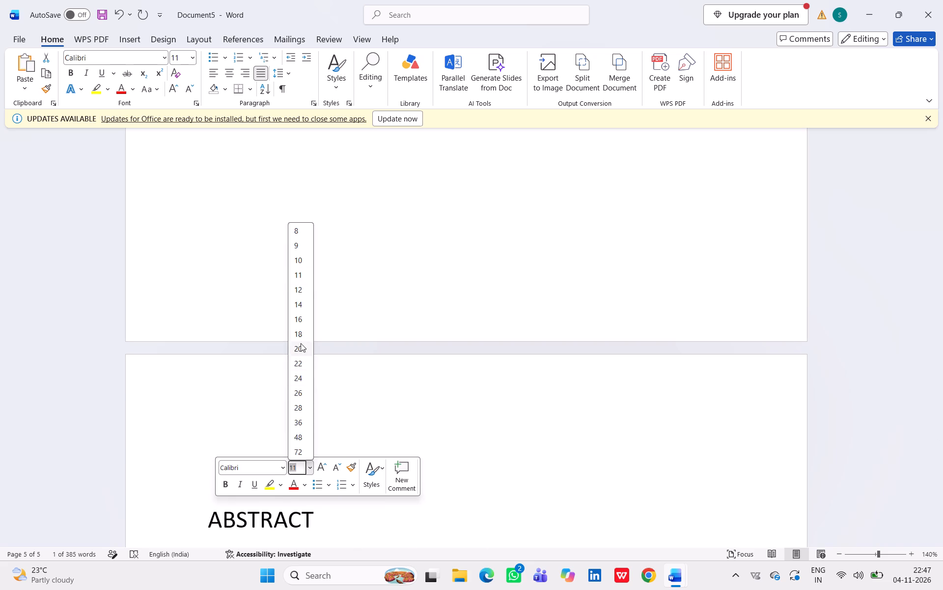
left_click(304, 320)
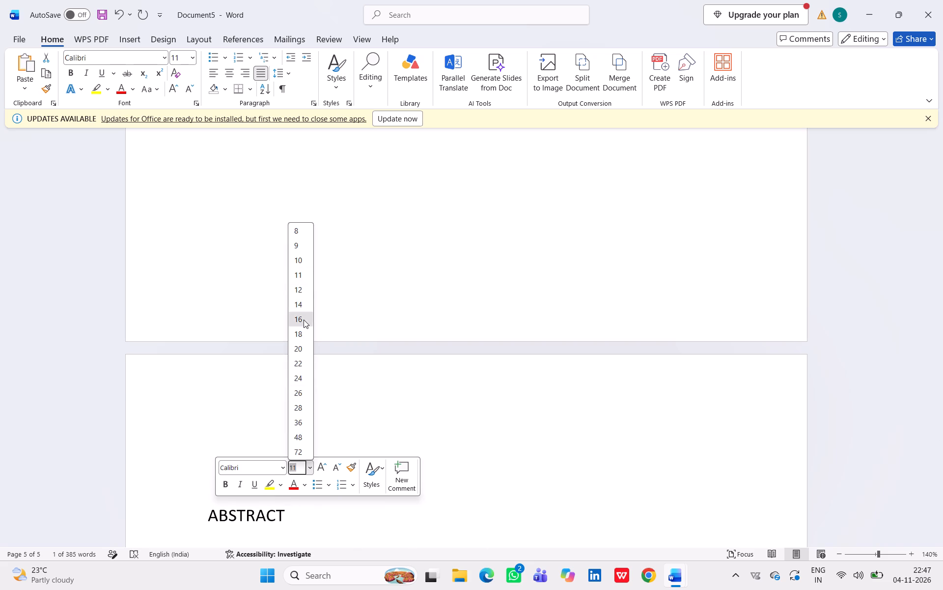
left_click(256, 490)
Adjust the blank lines above the ABSTRACT heading so that it stands on the first line of the fifth page.
left_click(199, 519)
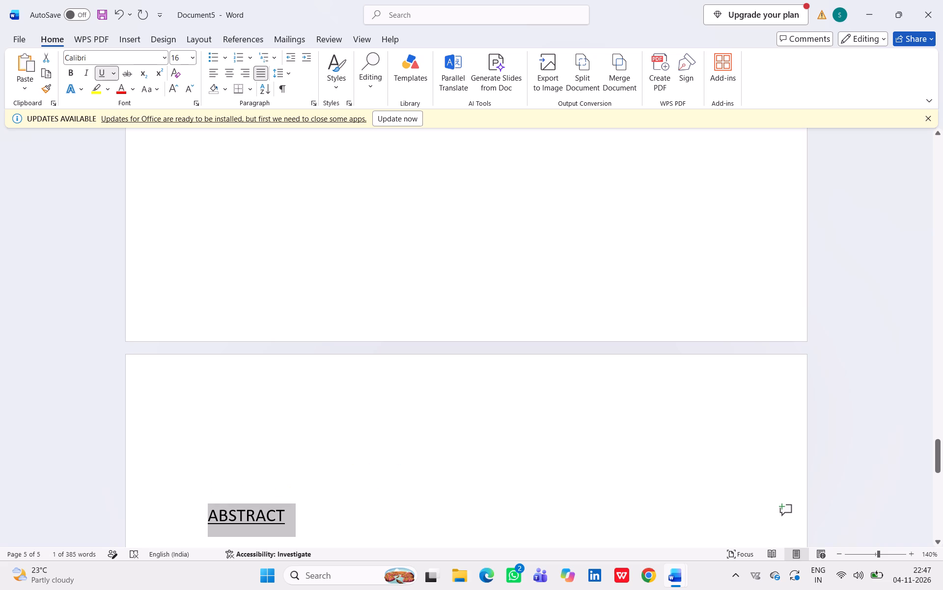
left_click(201, 519)
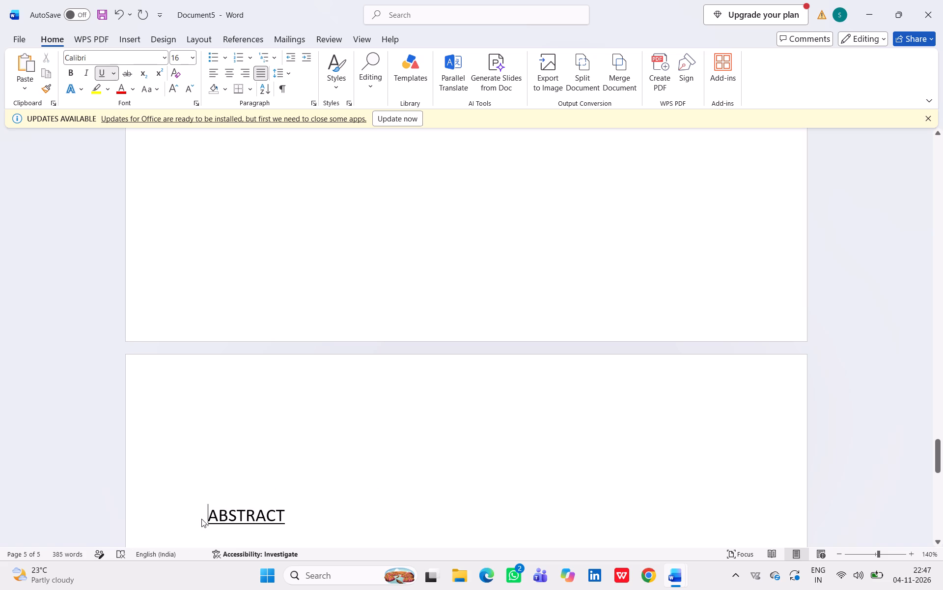
key("Return")
key("Return")
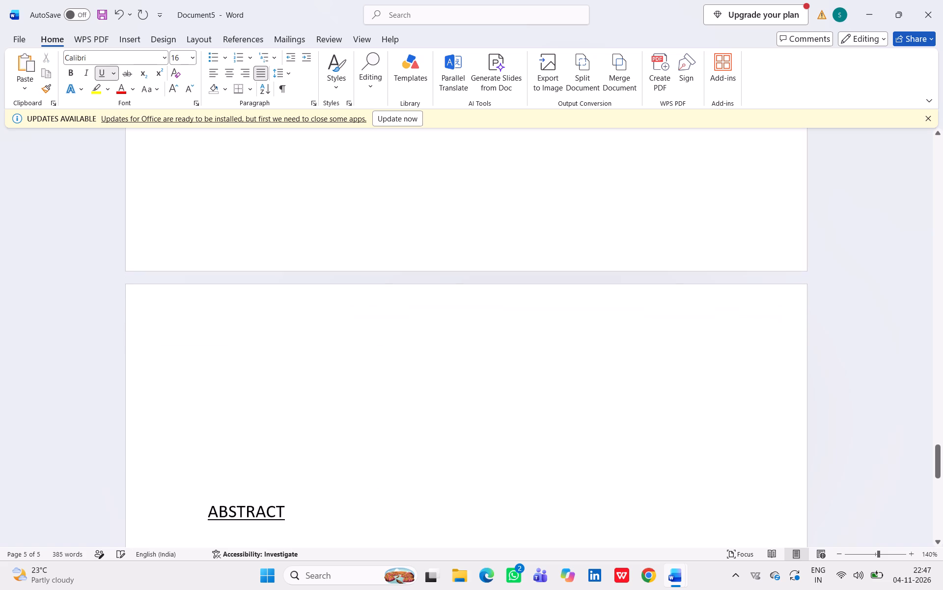
key("BackSpace")
key("BackSpace")
key("BackSpace")
key("BackSpace")
key("BackSpace")
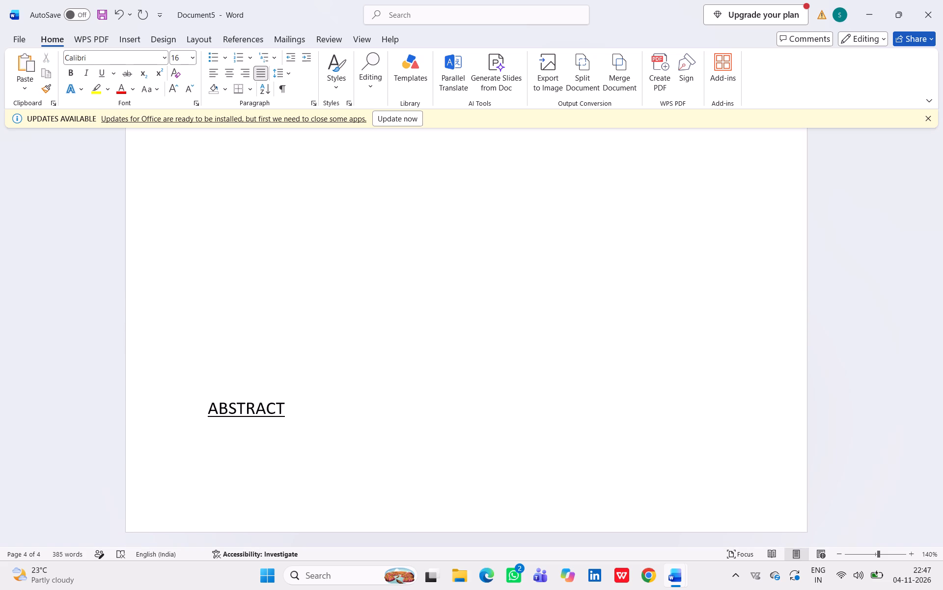
key("Return")
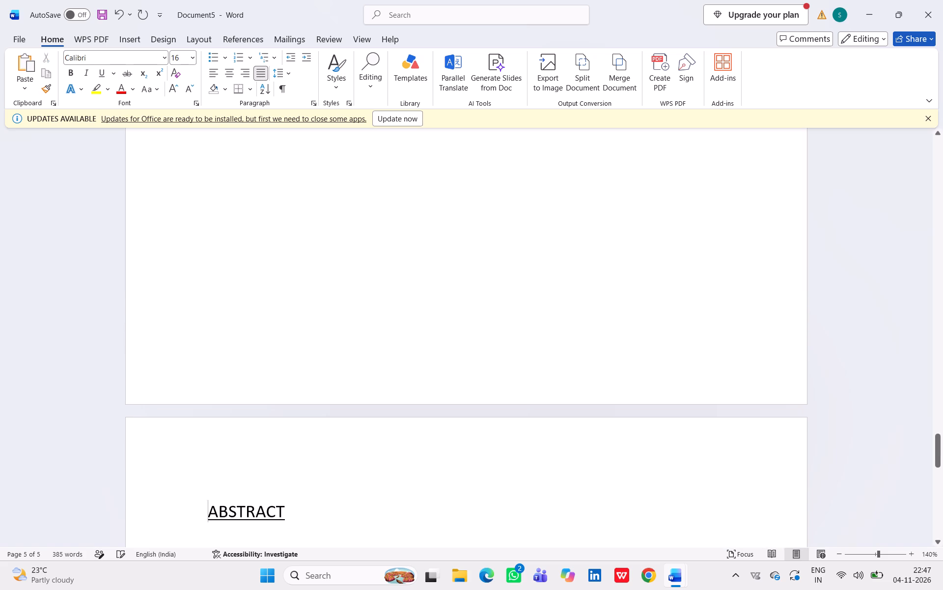
Shift the ABSTRACT heading toward the middle of its line by inserting spaces before it, trimming the excess ones.
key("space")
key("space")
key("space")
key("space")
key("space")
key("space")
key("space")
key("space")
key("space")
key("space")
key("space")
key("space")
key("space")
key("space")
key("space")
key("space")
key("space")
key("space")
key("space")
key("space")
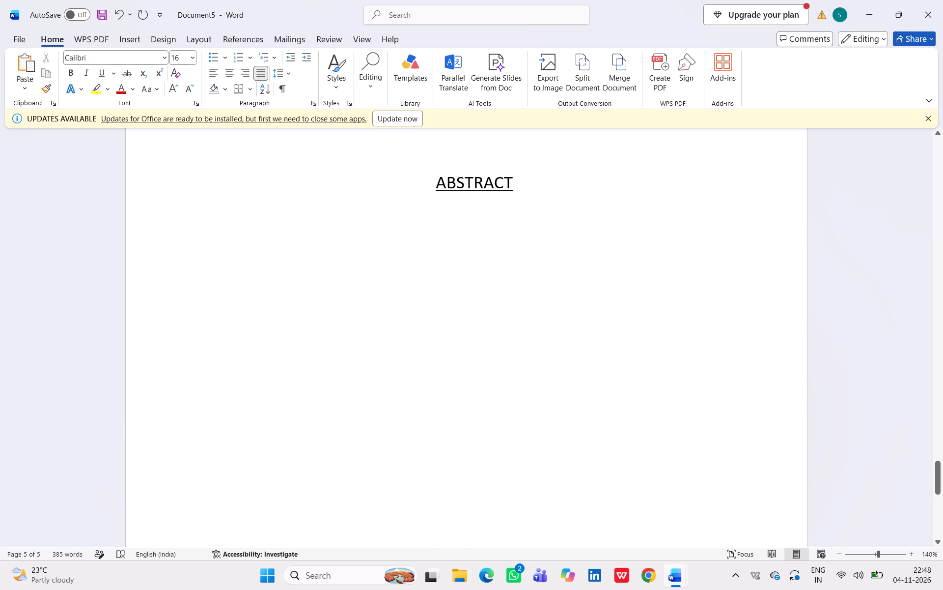
key("BackSpace")
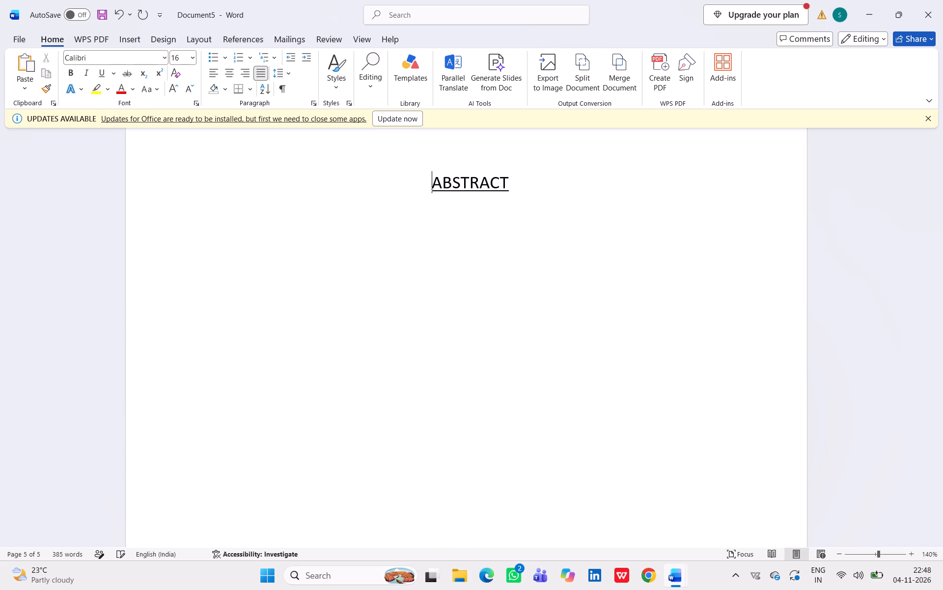
key("BackSpace")
key("BackSpace")
key("BackSpace")
key("BackSpace")
key("BackSpace")
key("BackSpace")
key("BackSpace")
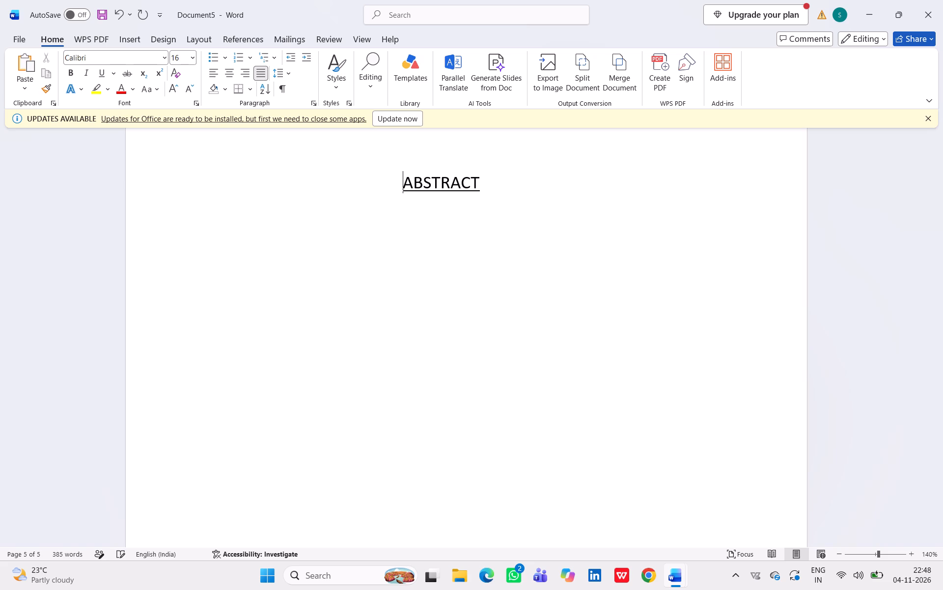